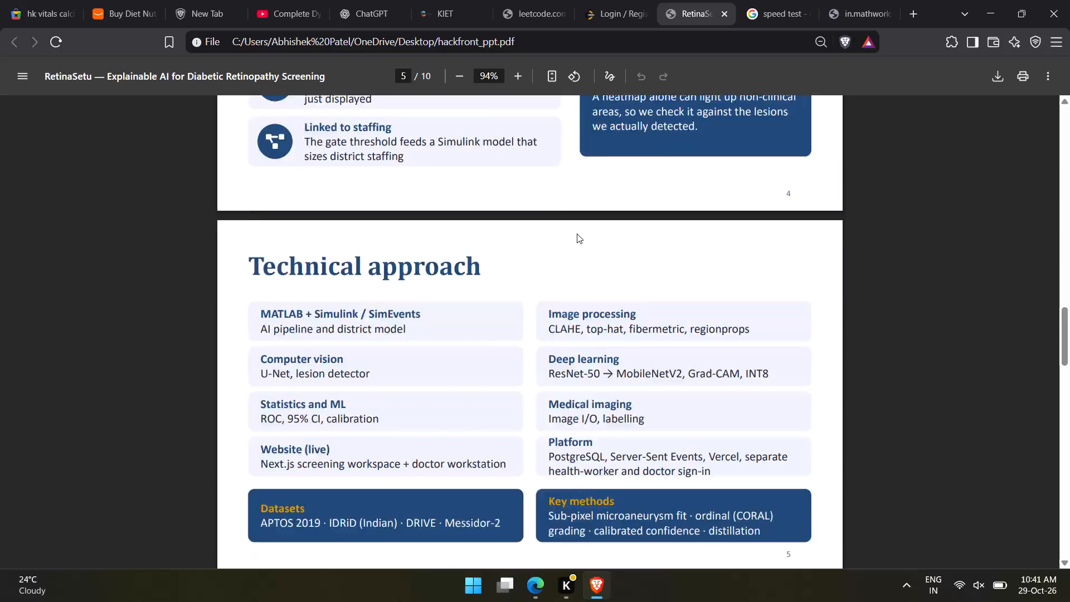
# Look through the slides of the RetinaSetu diabetic retinopathy screening PDF, from the research and validation page back to the proposed solution.
pyautogui.scroll(1, 577, 234)
pyautogui.scroll(-2, 610, 387)
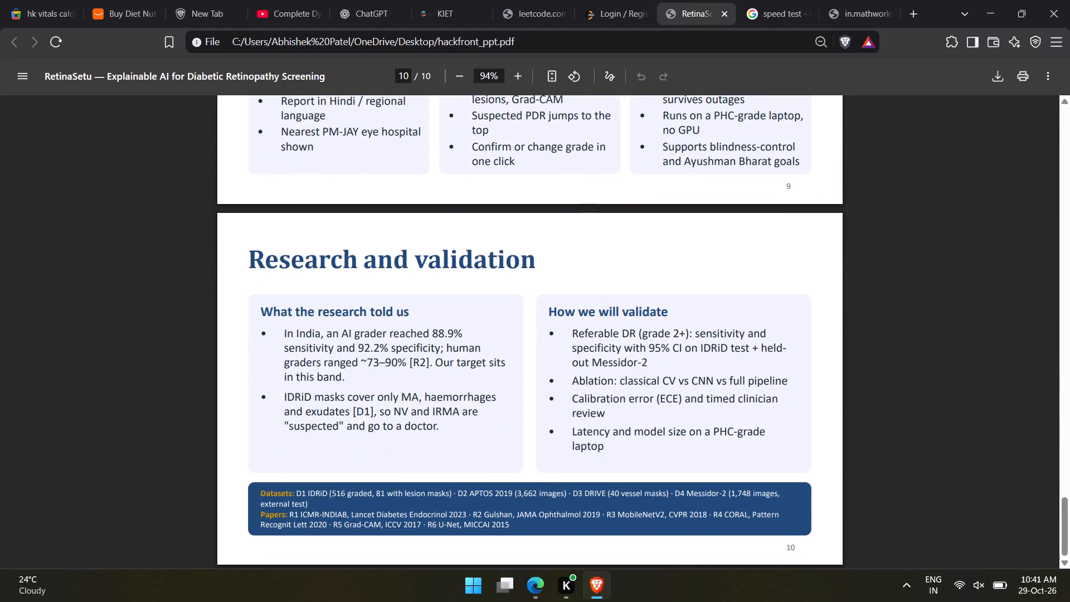
pyautogui.scroll(-2, 610, 387)
pyautogui.scroll(5, 610, 387)
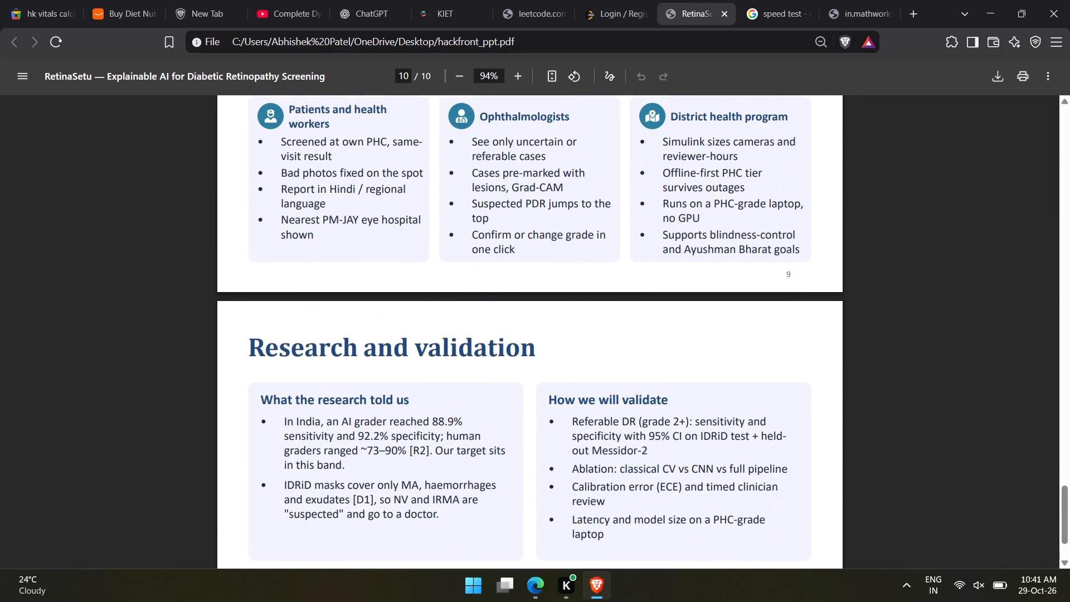
pyautogui.scroll(10, 610, 387)
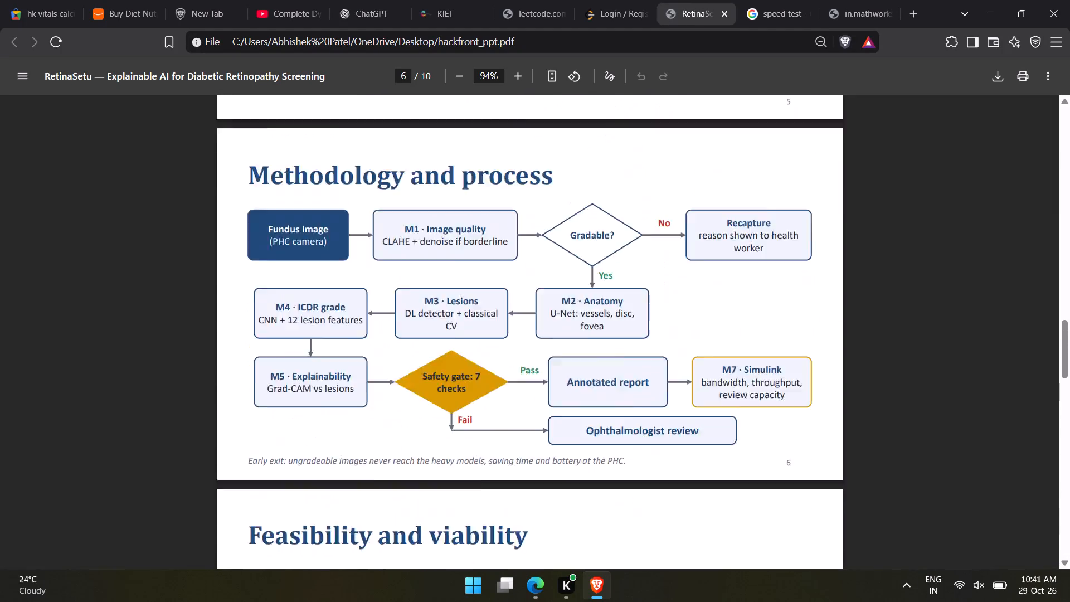
pyautogui.scroll(1, 610, 387)
pyautogui.scroll(10, 597, 433)
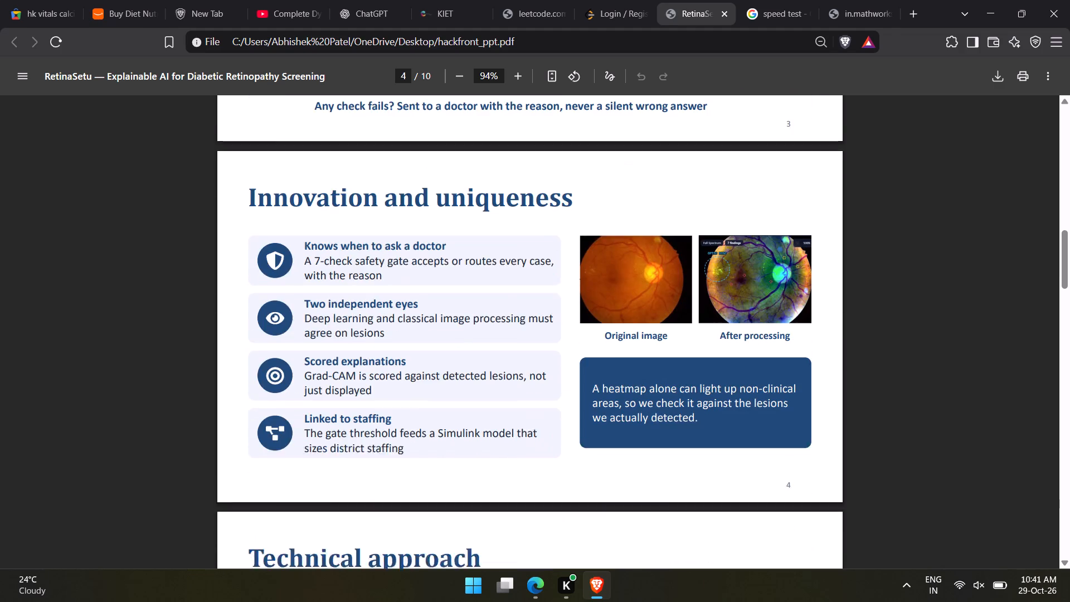
pyautogui.scroll(4, 597, 433)
pyautogui.scroll(-5, 597, 433)
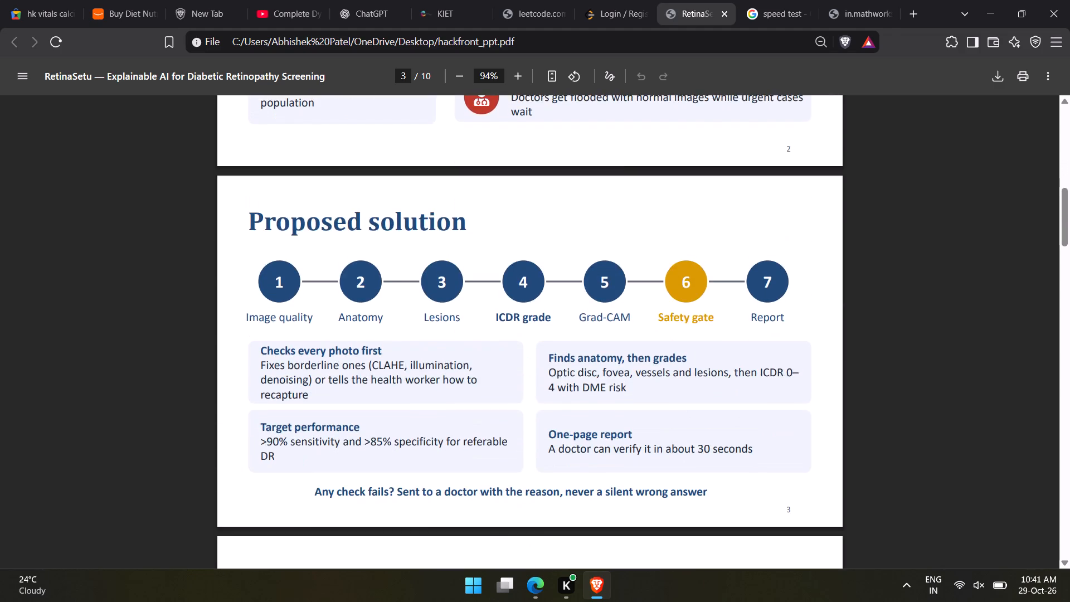
pyautogui.scroll(-2, 597, 433)
pyautogui.scroll(-1, 747, 491)
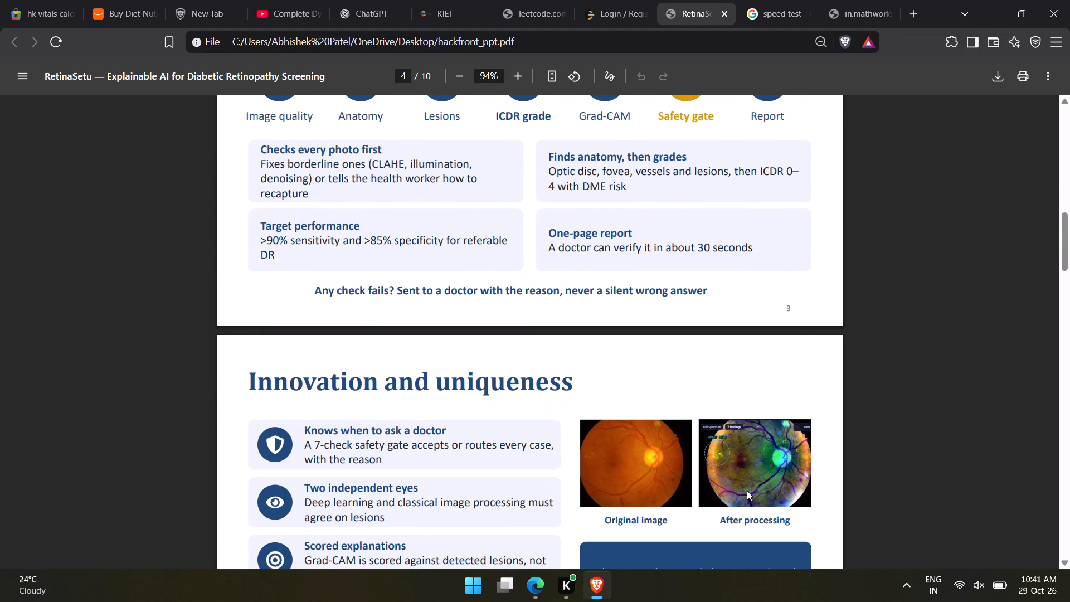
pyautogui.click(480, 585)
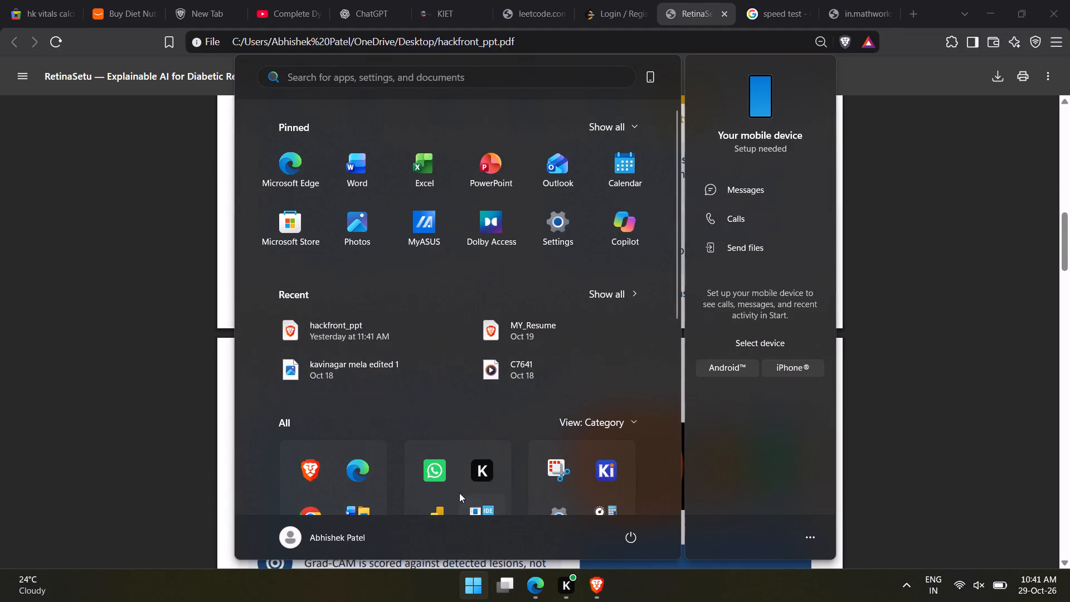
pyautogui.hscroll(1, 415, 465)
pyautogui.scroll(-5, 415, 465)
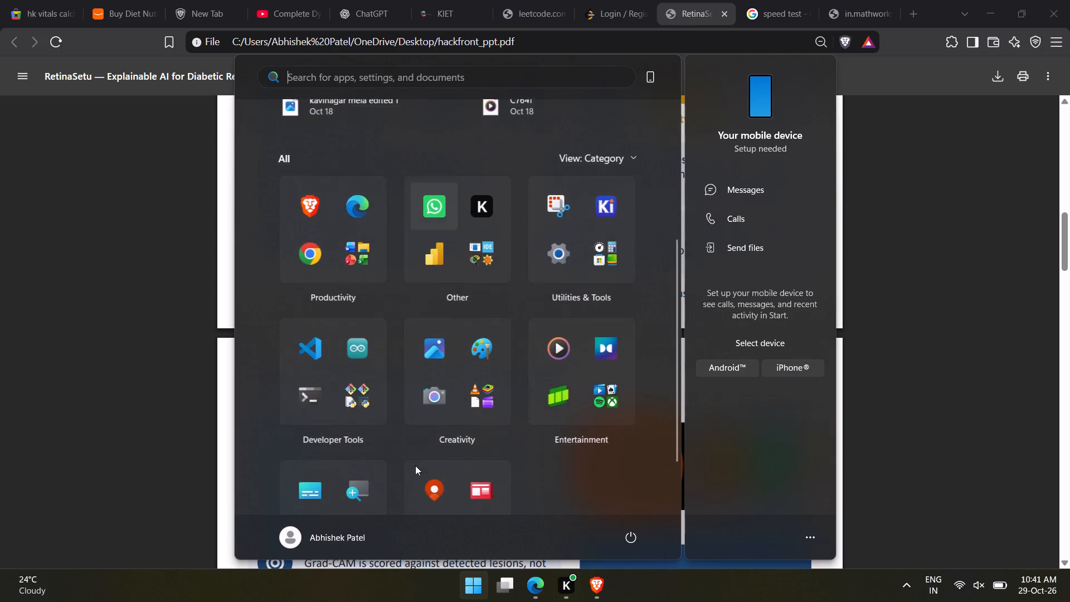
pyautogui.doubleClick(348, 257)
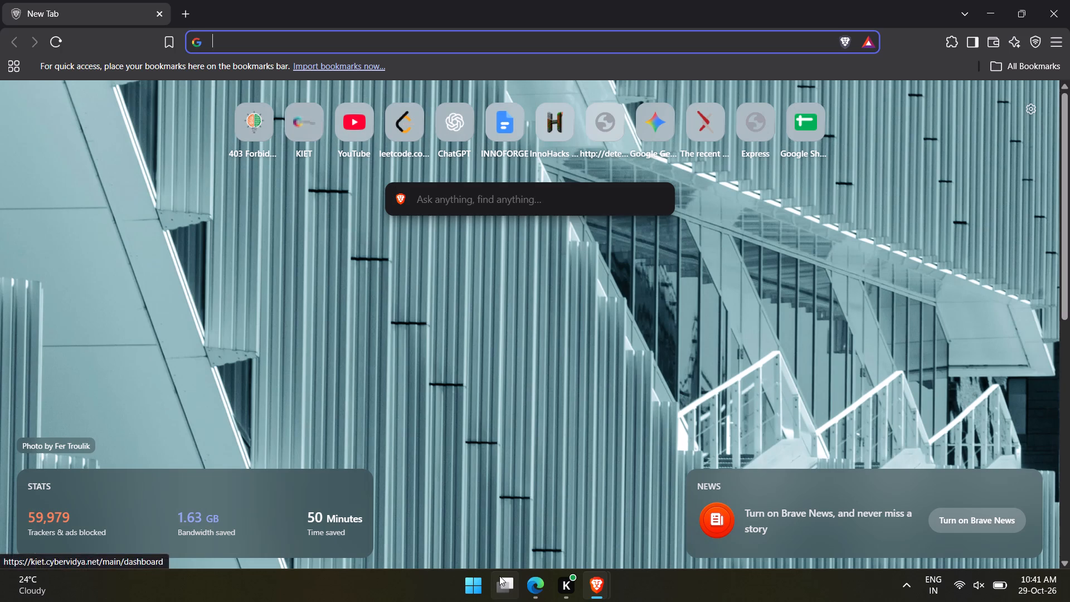
# Switch to PowerPoint, create a blank presentation and maximize its window.
pyautogui.click(481, 591)
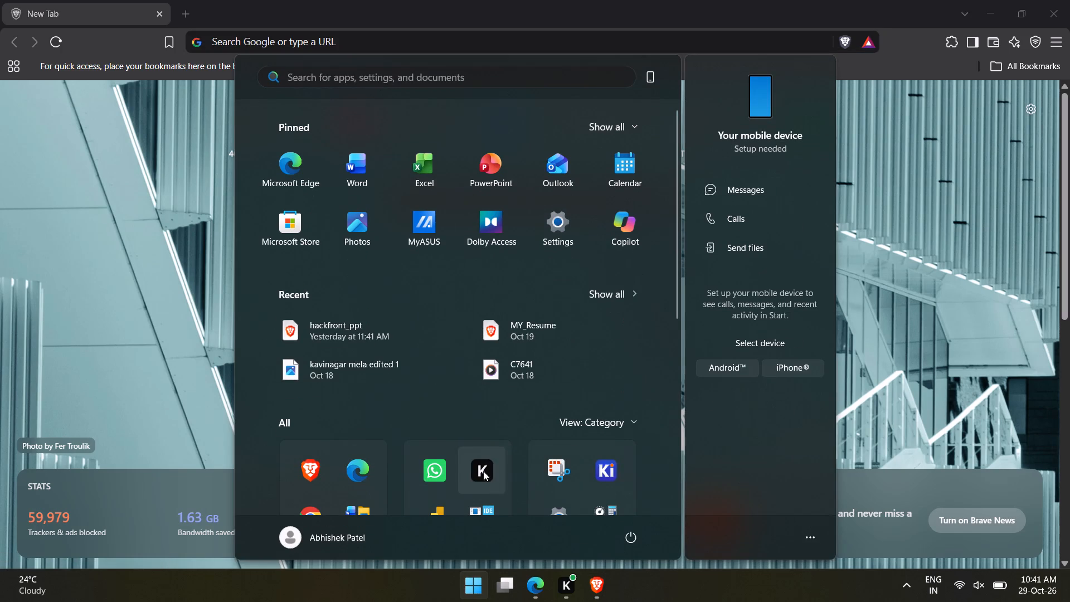
pyautogui.scroll(-1, 400, 467)
pyautogui.doubleClick(485, 136)
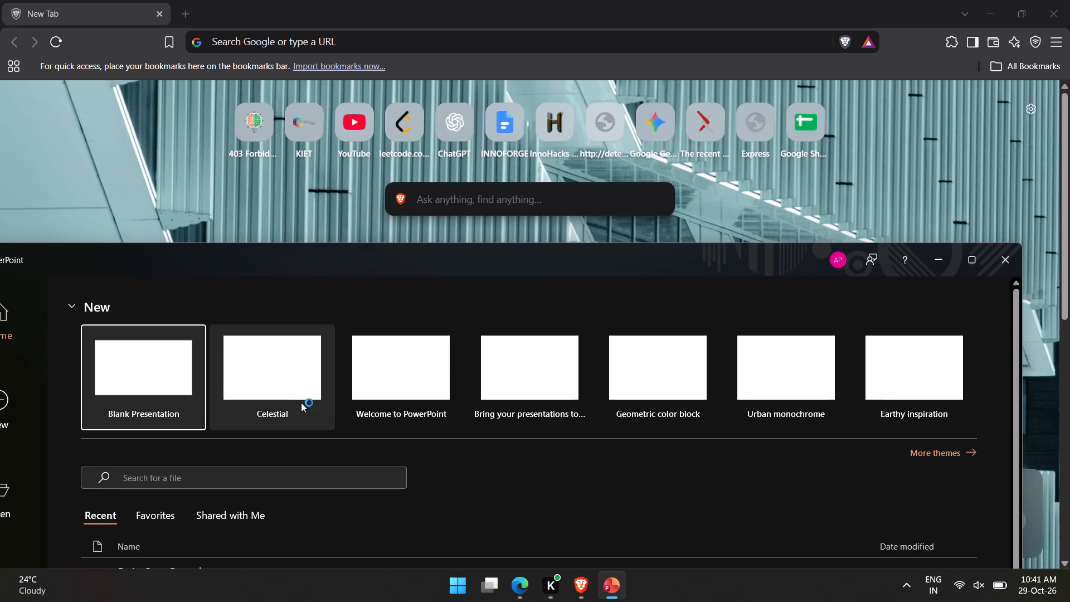
pyautogui.doubleClick(142, 361)
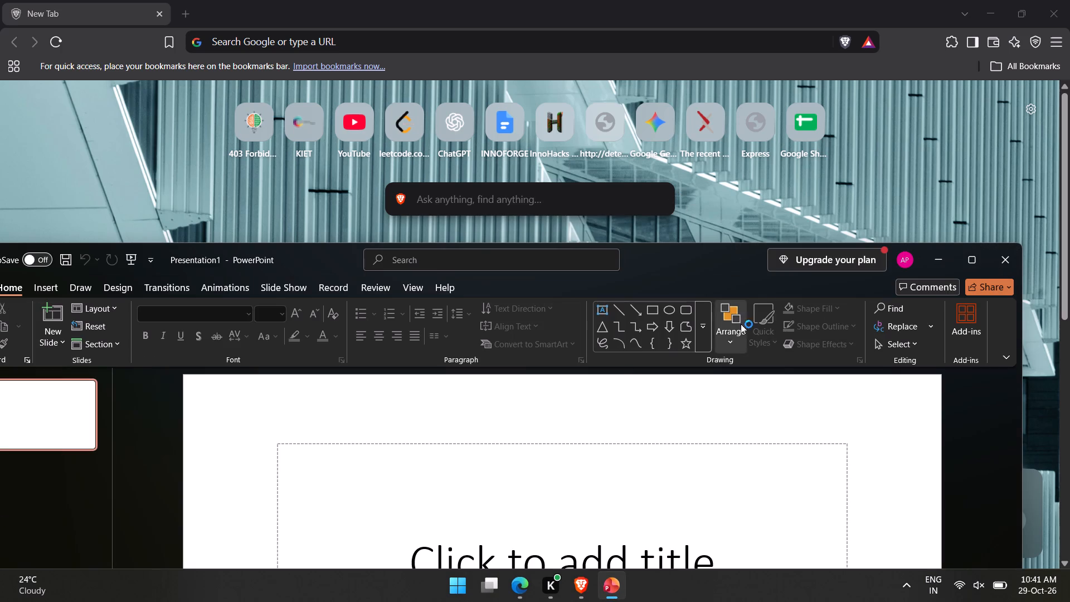
pyautogui.click(966, 265)
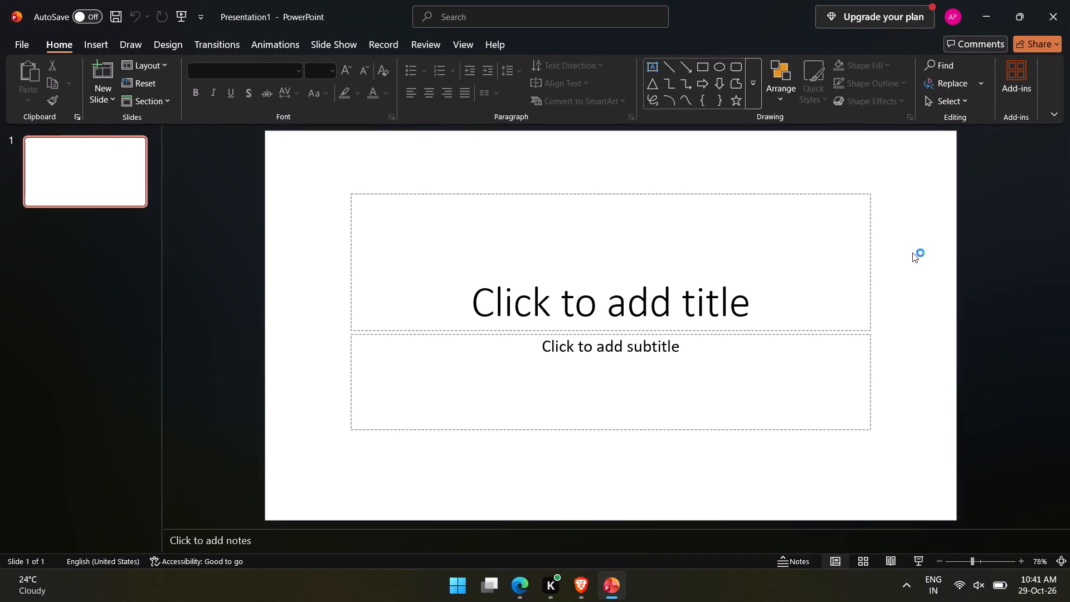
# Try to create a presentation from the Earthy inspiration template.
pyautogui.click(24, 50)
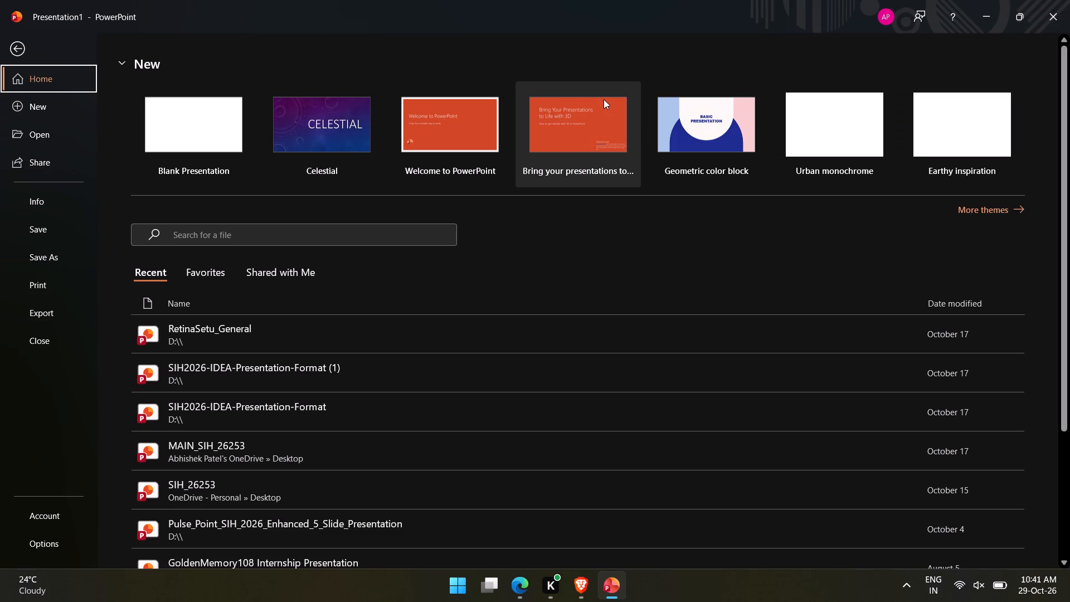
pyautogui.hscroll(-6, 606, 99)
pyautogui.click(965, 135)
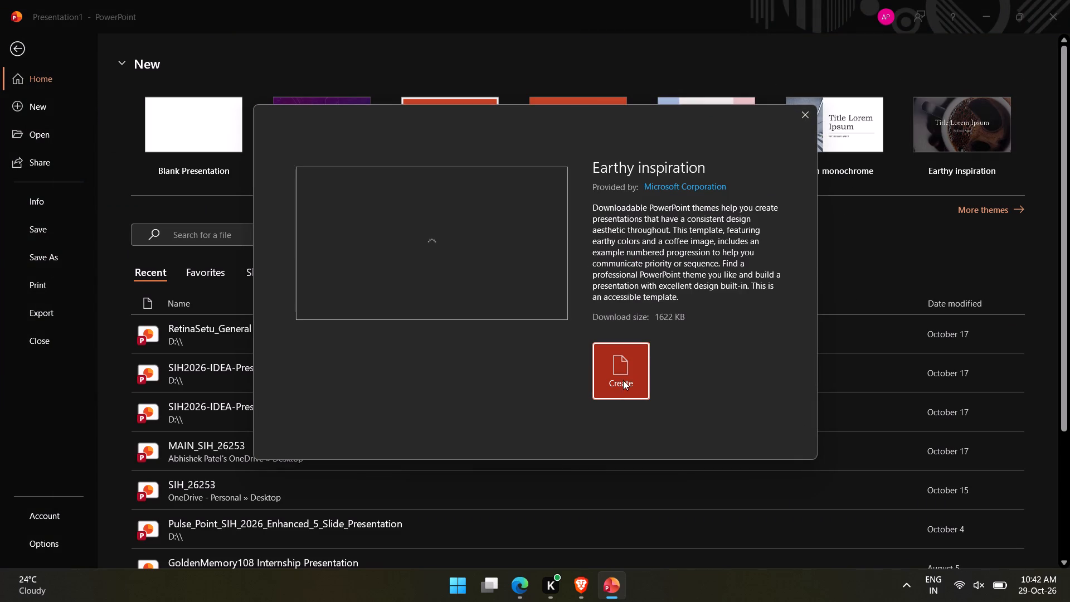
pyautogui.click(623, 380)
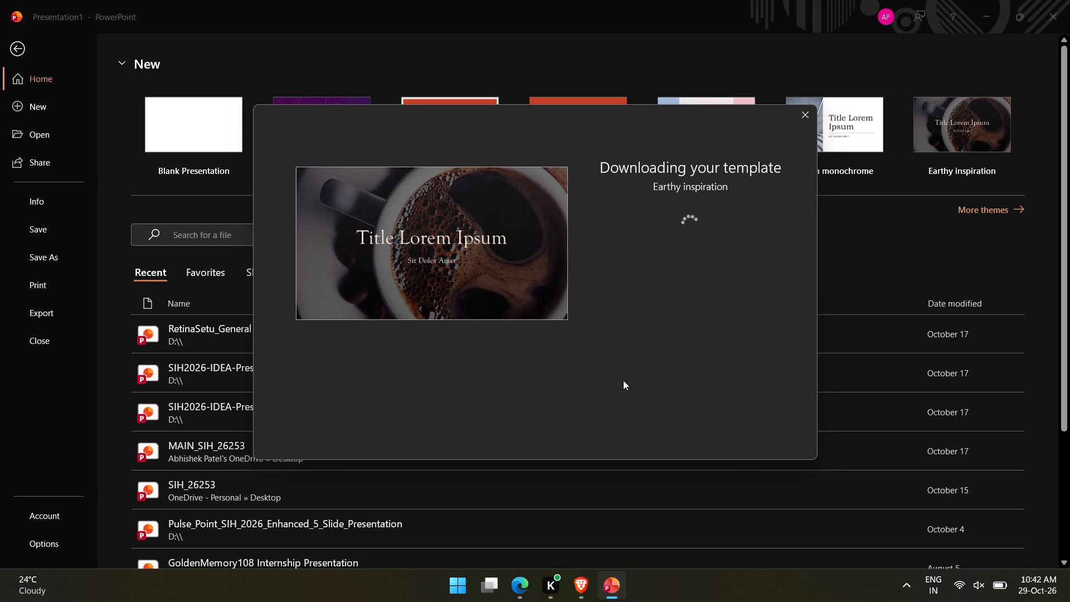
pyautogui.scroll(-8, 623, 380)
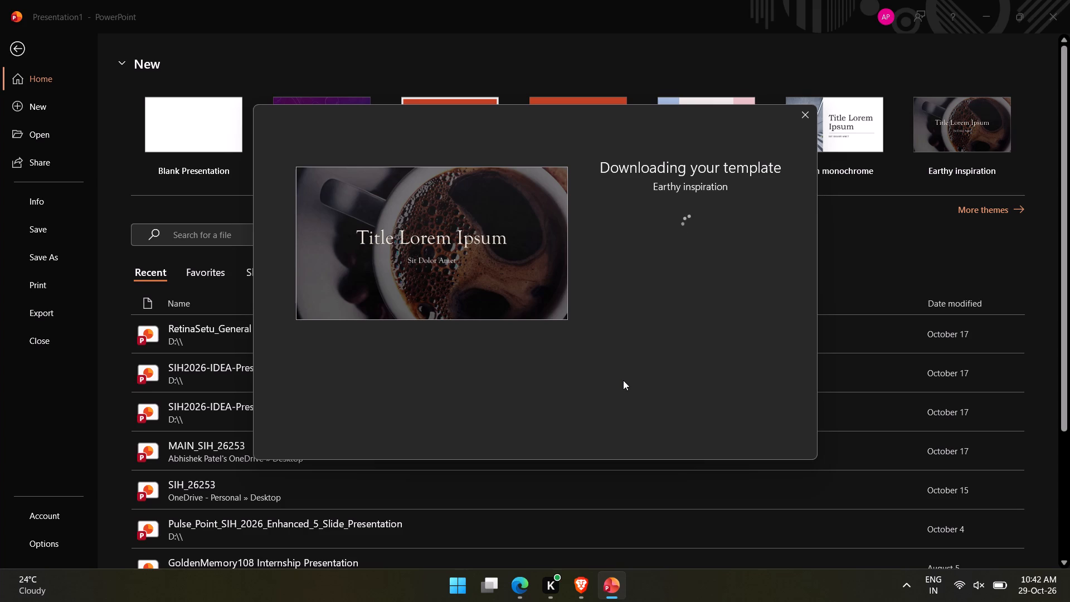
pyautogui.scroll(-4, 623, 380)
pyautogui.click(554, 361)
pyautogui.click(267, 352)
# Open the recent presentation SIH2026-IDEA-Presentation-Format (1).
pyautogui.doubleClick(219, 382)
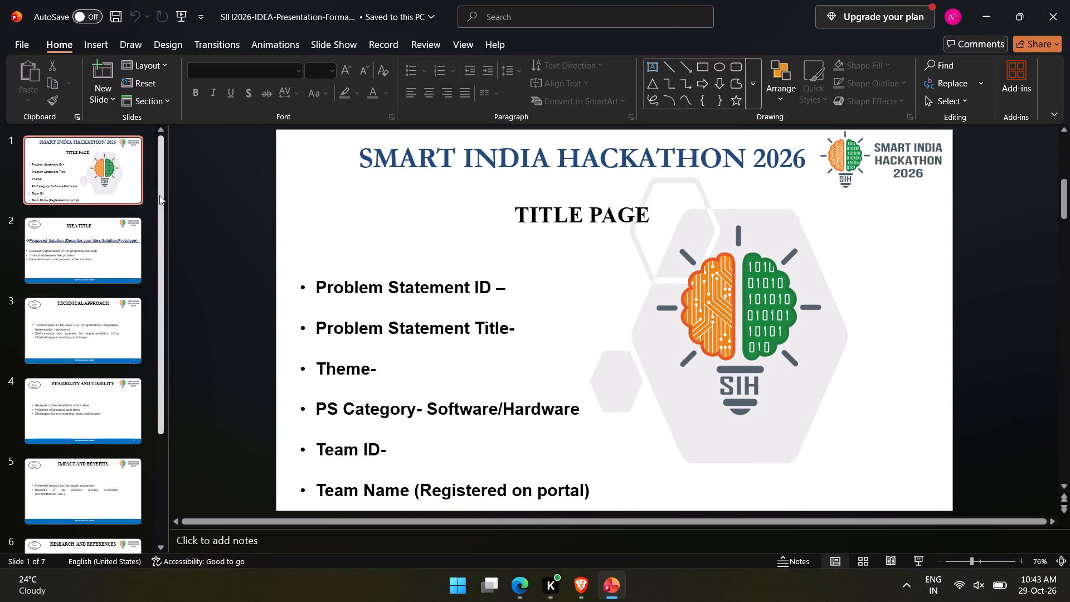
# Open the recent presentation ESD -DAY 6-Portal v1 and enable editing in it.
pyautogui.click(25, 47)
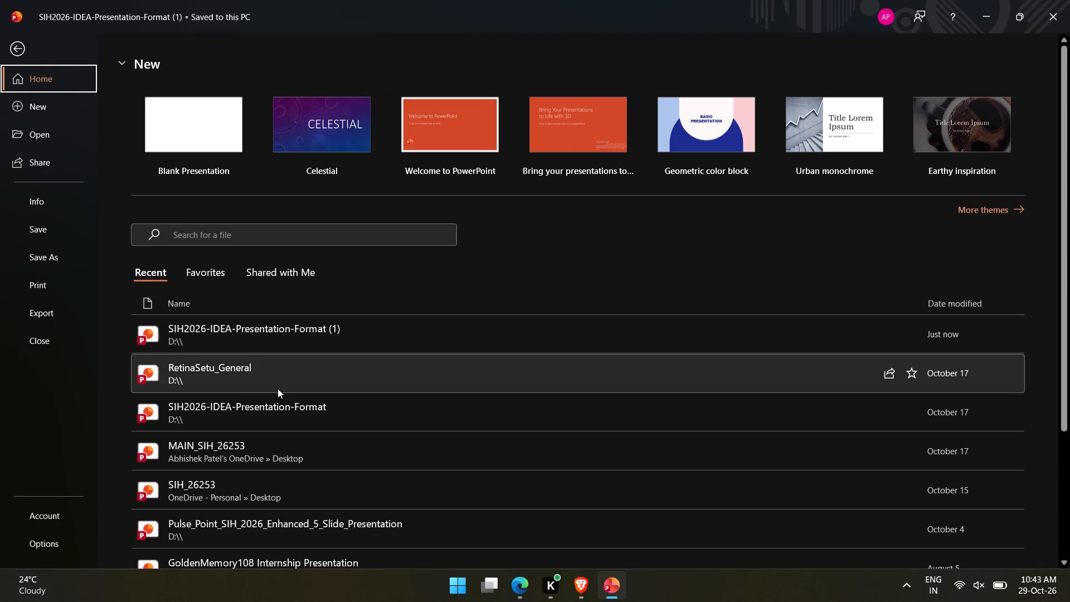
pyautogui.scroll(-1, 300, 484)
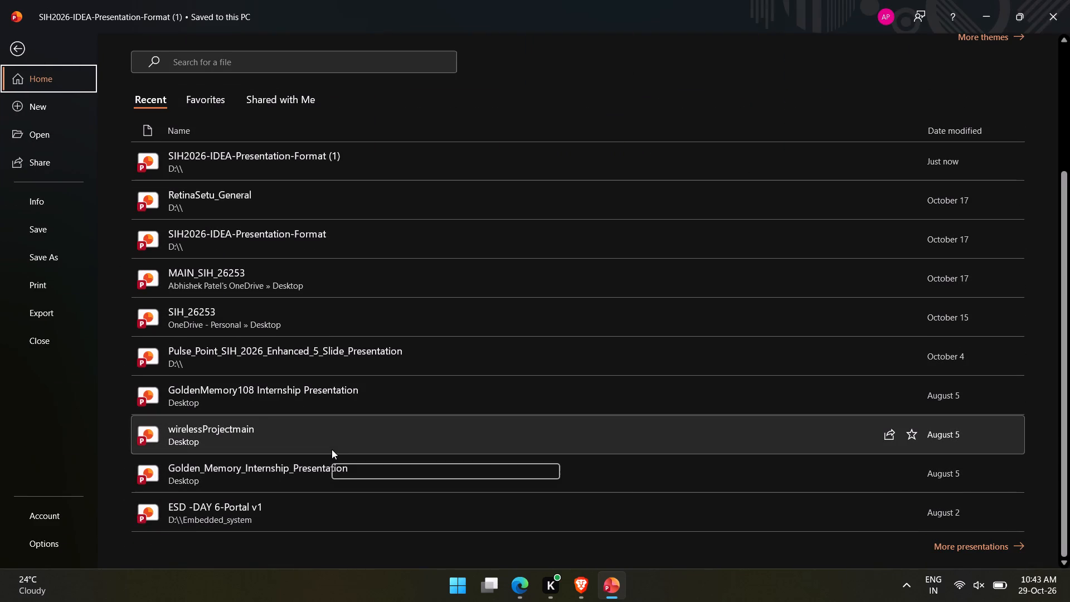
pyautogui.doubleClick(296, 504)
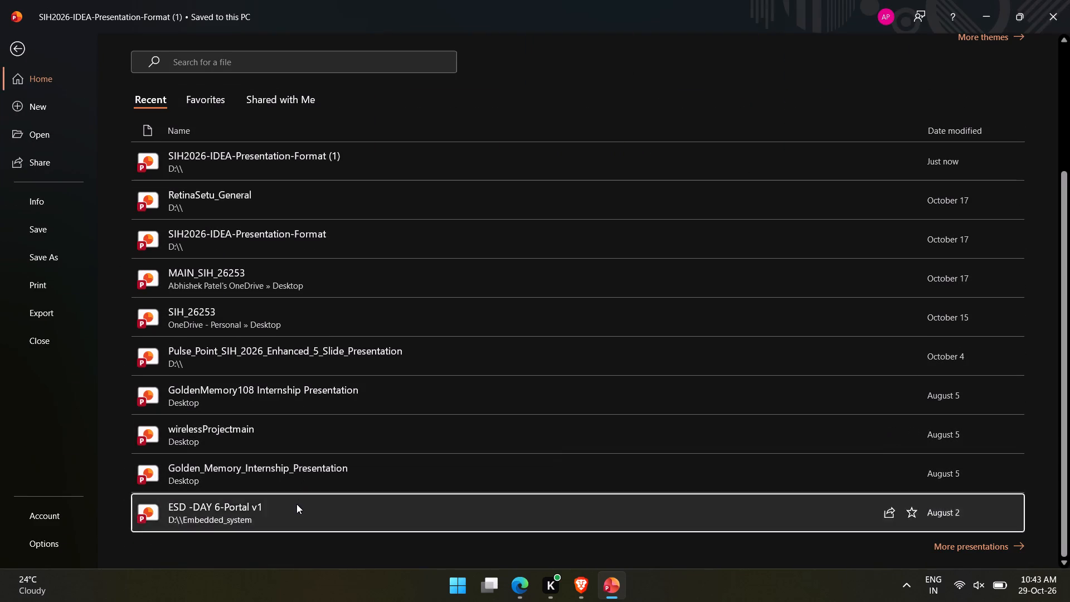
pyautogui.scroll(-1, 544, 434)
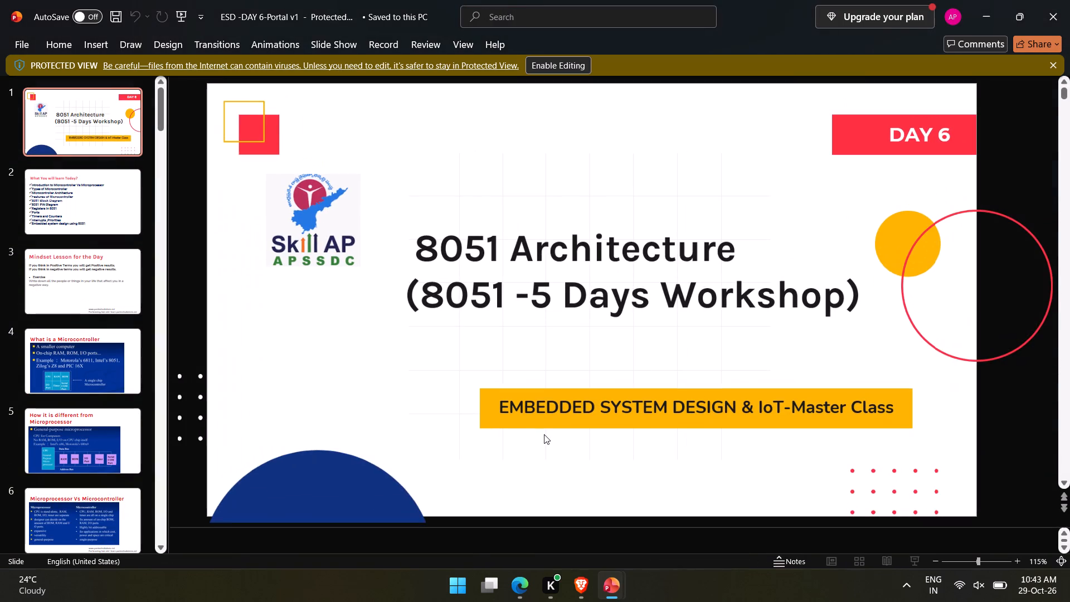
pyautogui.scroll(-1, 544, 434)
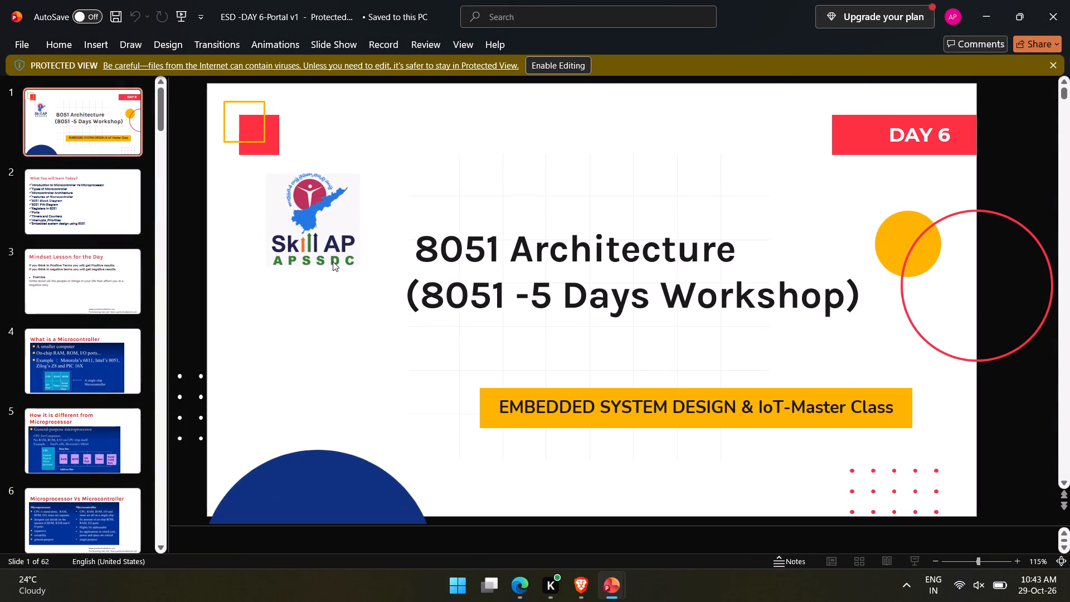
pyautogui.click(538, 67)
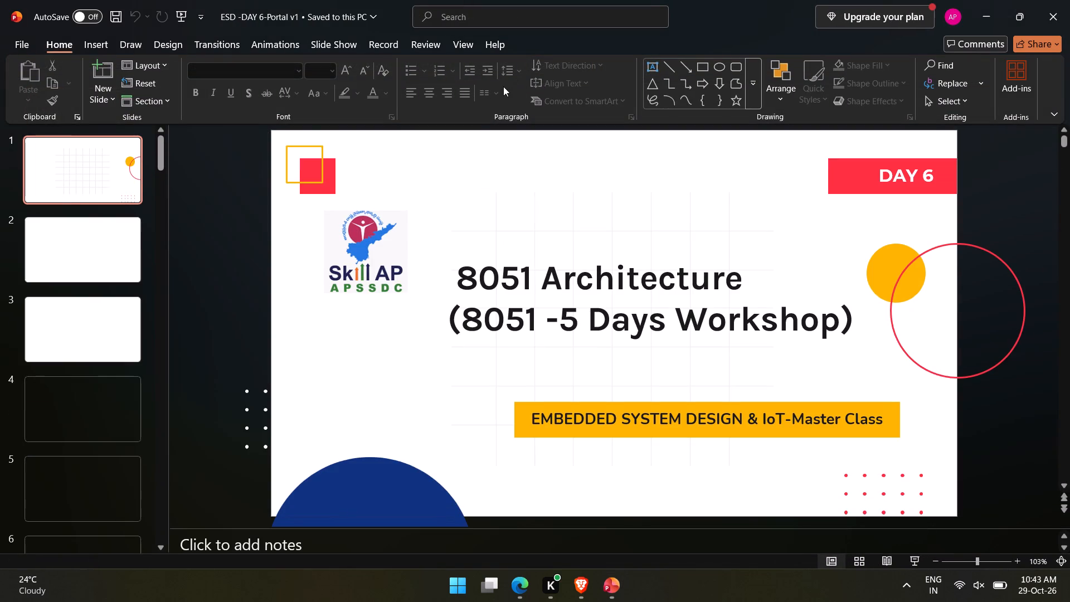
# On the title slide, move the overlapping squares closer to the upper-left corner and the Skill AP logo to the left edge.
pyautogui.click(319, 181)
pyautogui.moveTo(328, 182); pyautogui.dragTo(316, 171)
pyautogui.click(387, 255)
pyautogui.moveTo(387, 255); pyautogui.dragTo(373, 260)
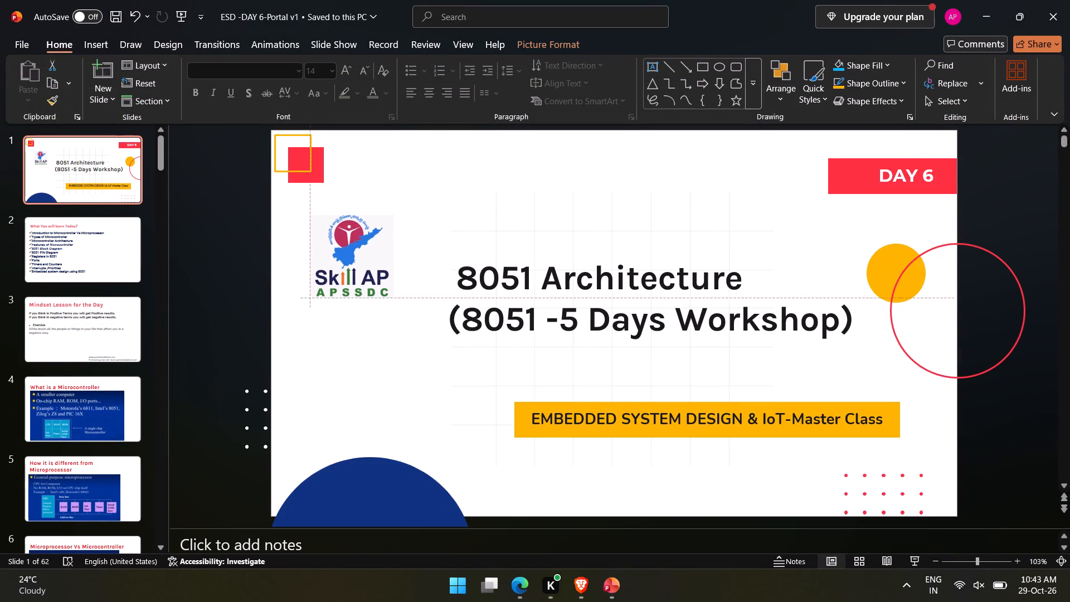
pyautogui.moveTo(373, 260); pyautogui.dragTo(339, 272)
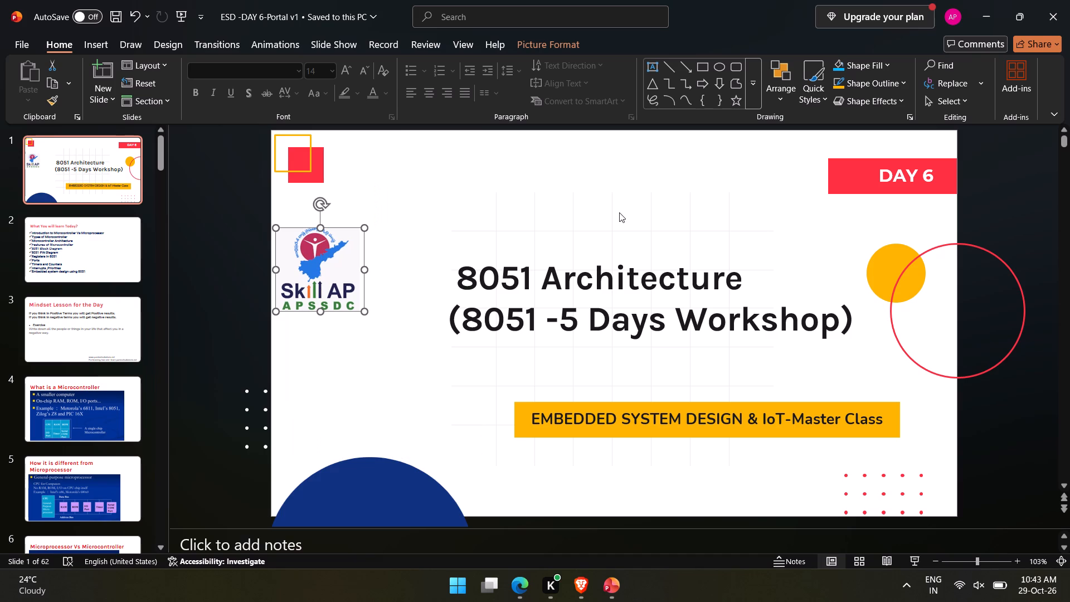
# Look through the early slides, from What You will learn Today? to Microprocessor Vs Microcontroller, to check their content and layout.
pyautogui.click(105, 253)
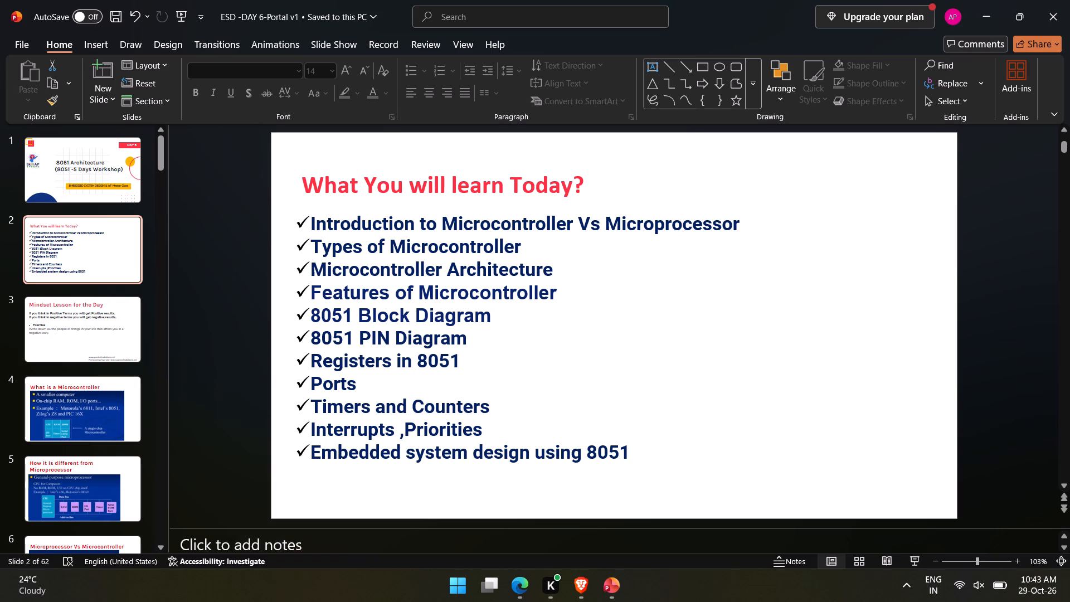
pyautogui.click(103, 319)
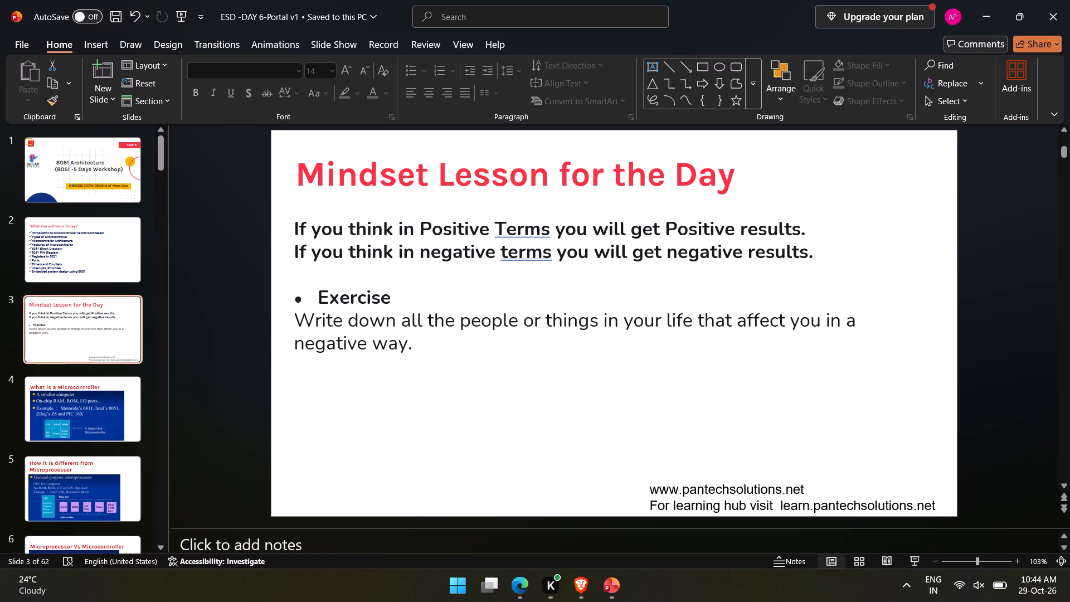
pyautogui.click(139, 399)
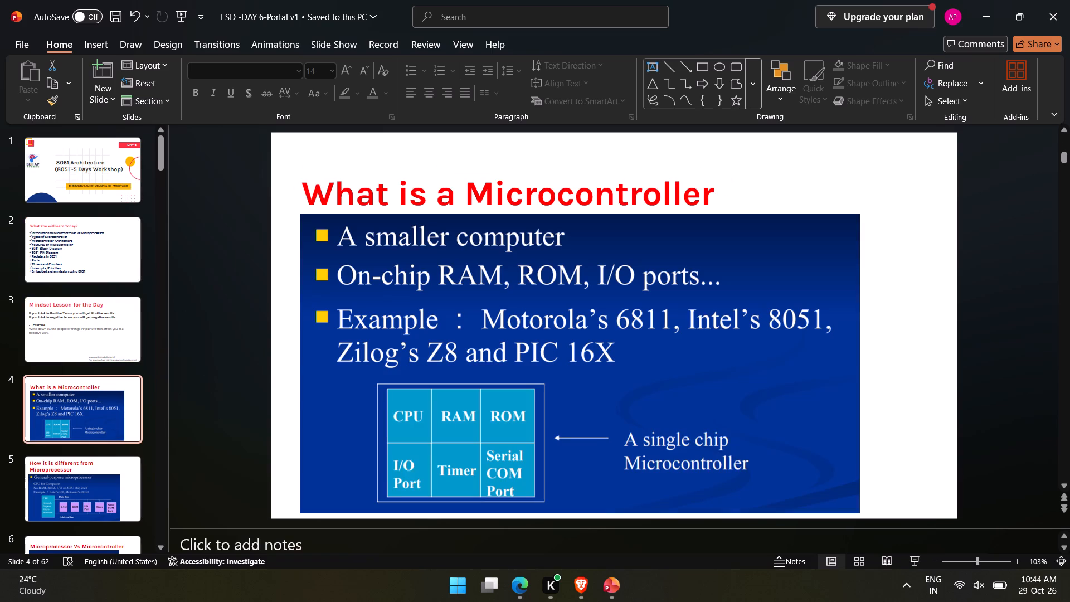
pyautogui.scroll(-1, 405, 323)
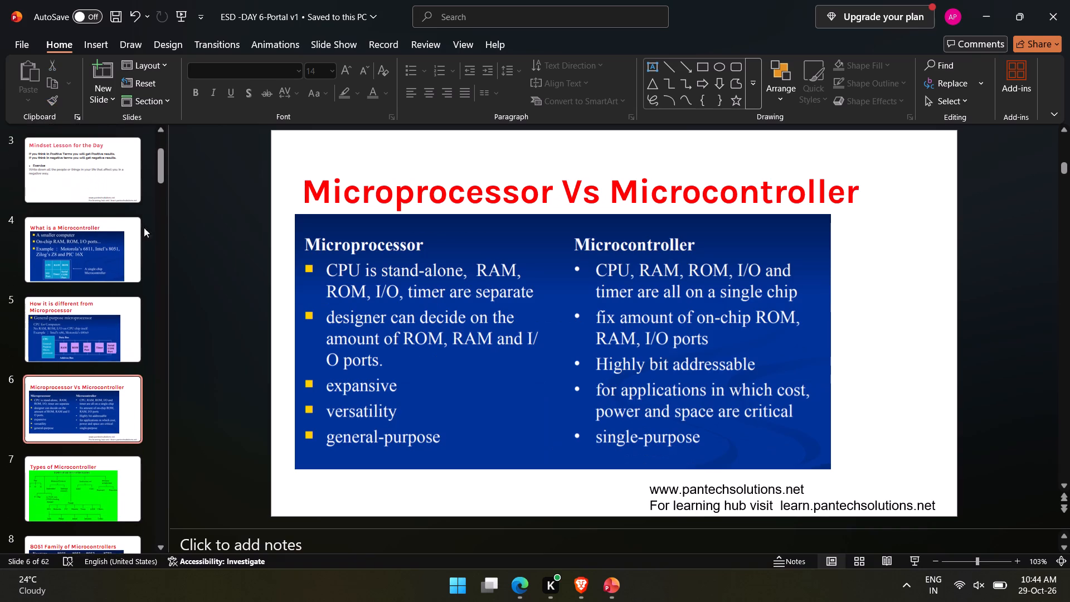
pyautogui.click(92, 239)
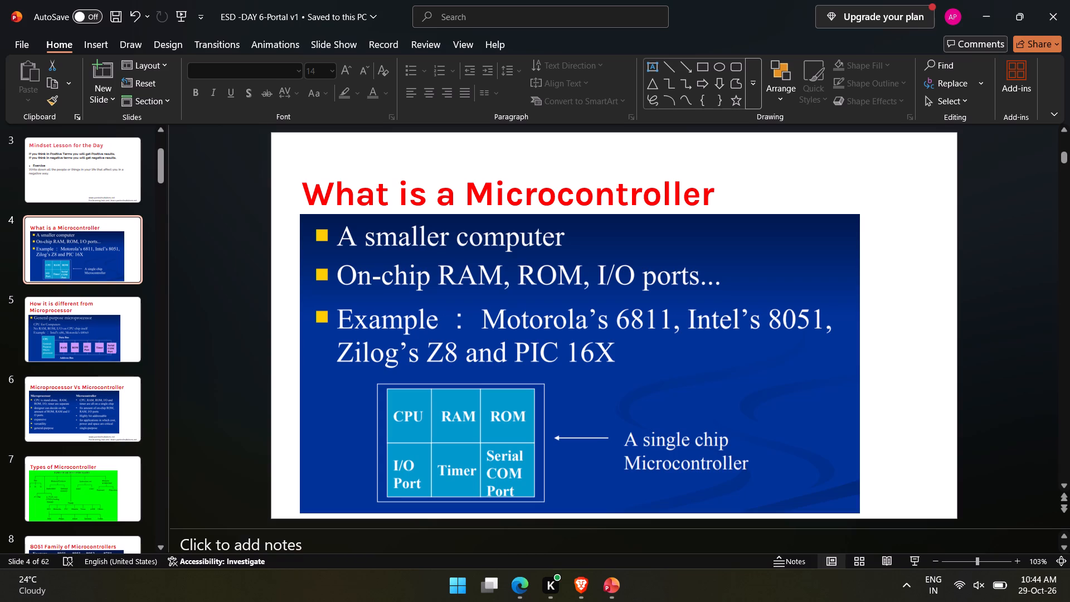
pyautogui.click(123, 404)
pyautogui.click(375, 408)
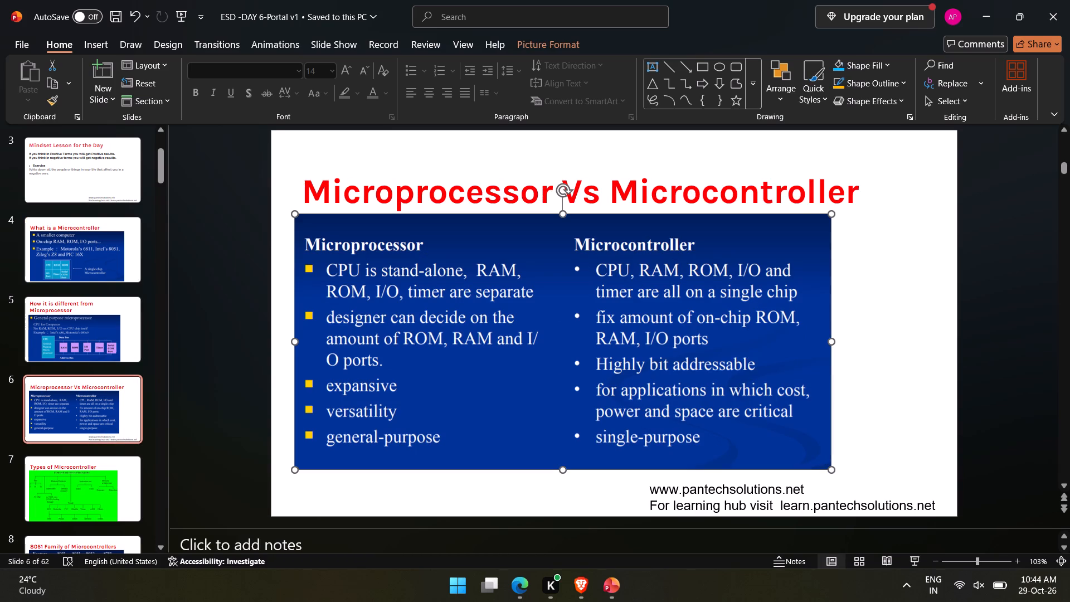
pyautogui.click(931, 314)
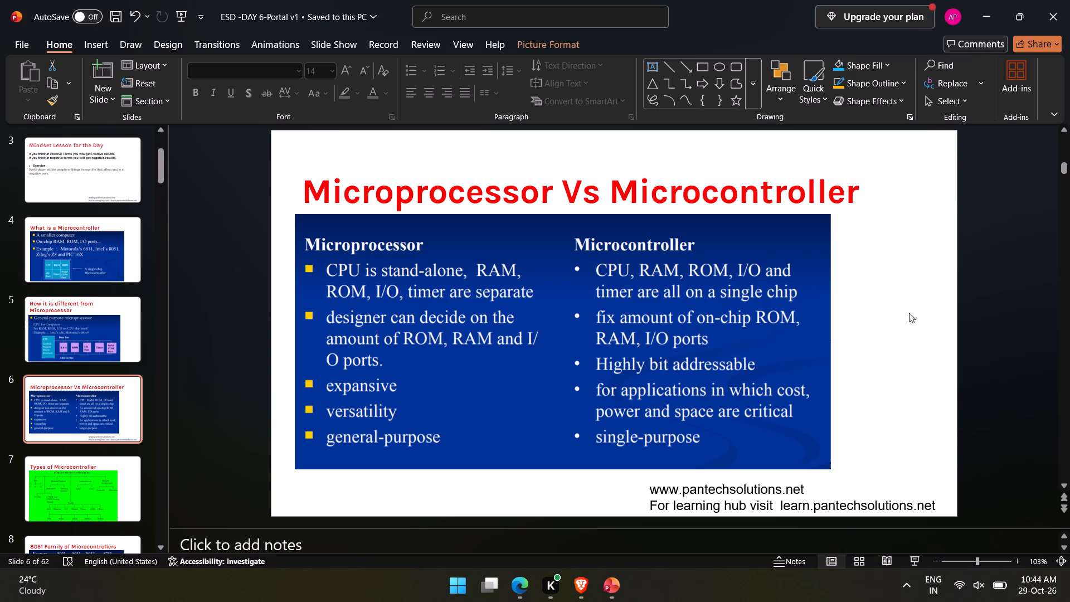
# Shrink the comparison picture on slide 6 from its upper-left corner and move it to the slide's left side, below the title.
pyautogui.click(485, 236)
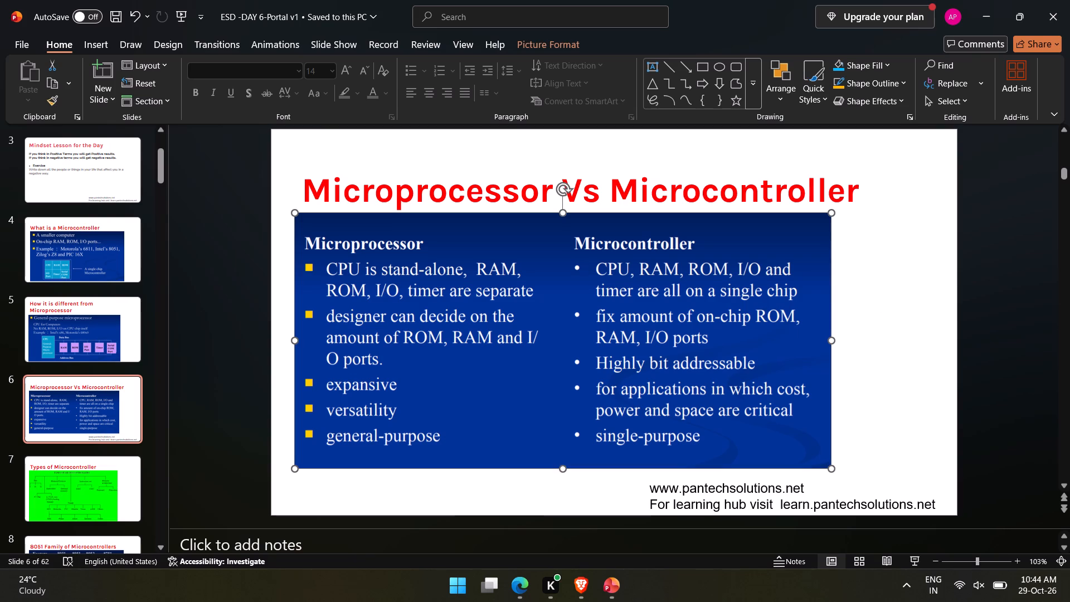
pyautogui.moveTo(297, 212); pyautogui.dragTo(339, 237)
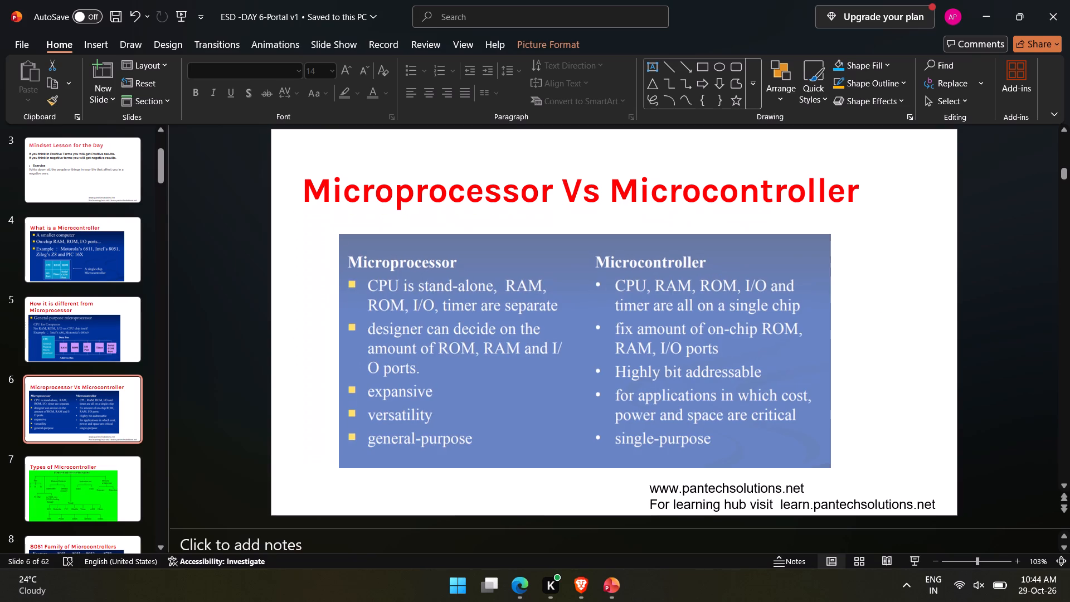
pyautogui.moveTo(339, 237); pyautogui.dragTo(379, 252)
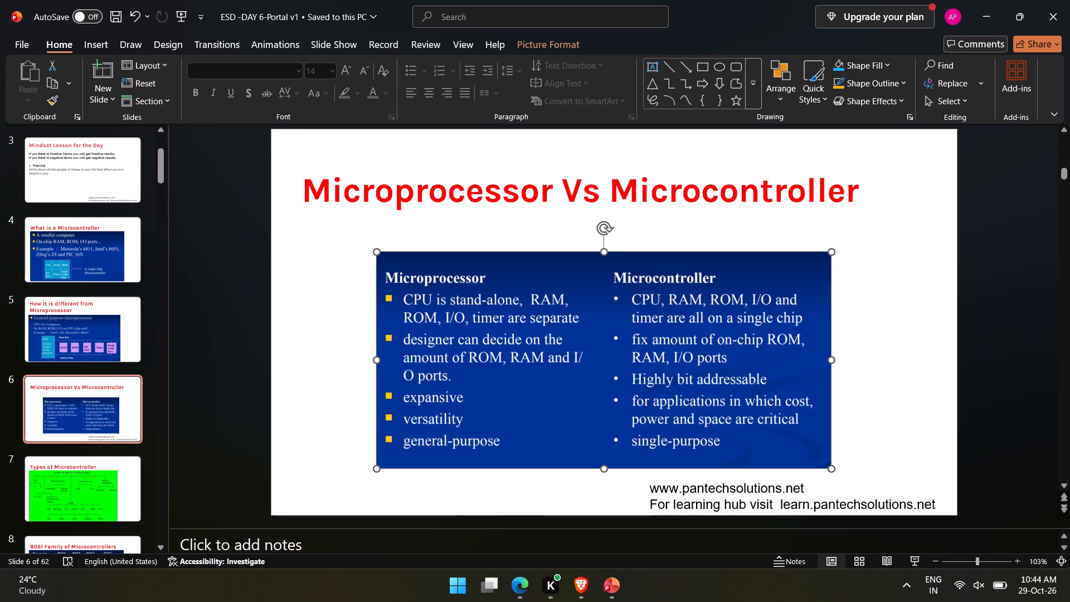
pyautogui.moveTo(587, 375); pyautogui.dragTo(490, 337)
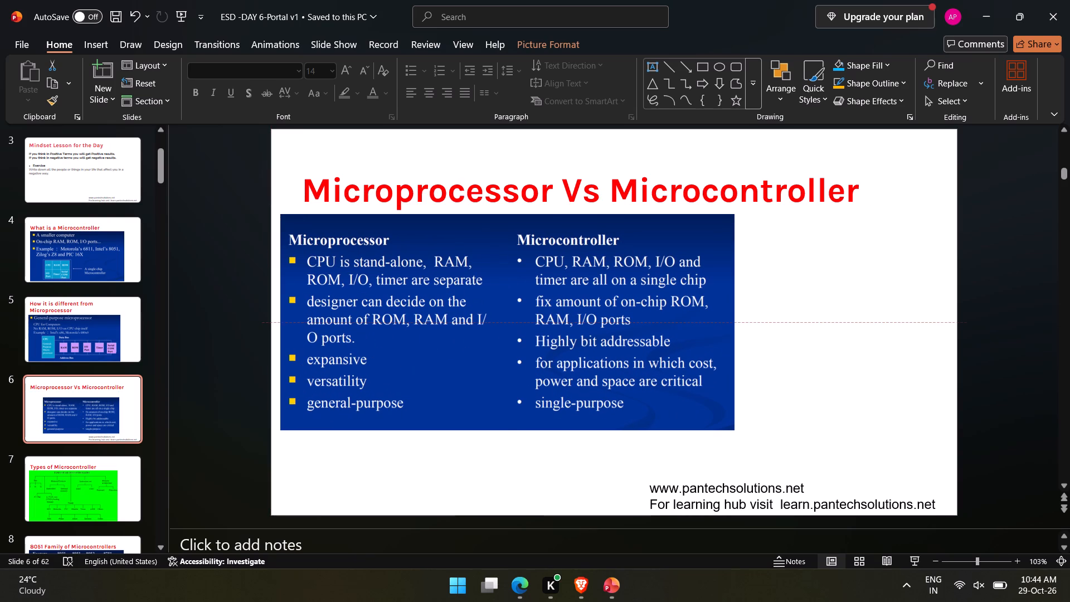
# Move the Microprocessor Vs Microcontroller title up toward the top edge of slide 6.
pyautogui.click(479, 203)
pyautogui.moveTo(479, 203); pyautogui.dragTo(495, 192)
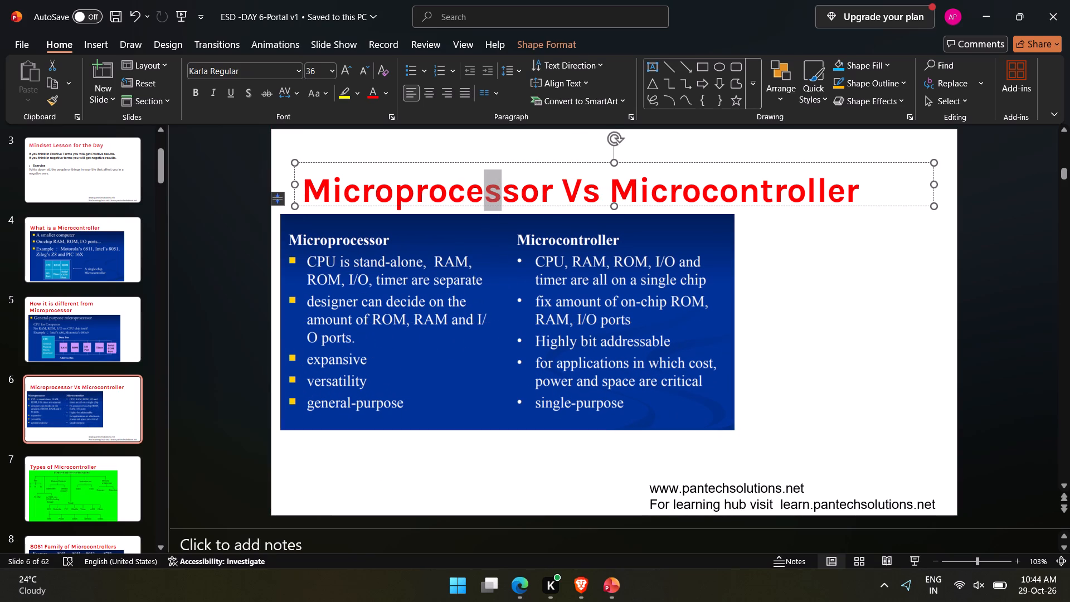
pyautogui.moveTo(378, 205); pyautogui.dragTo(390, 182)
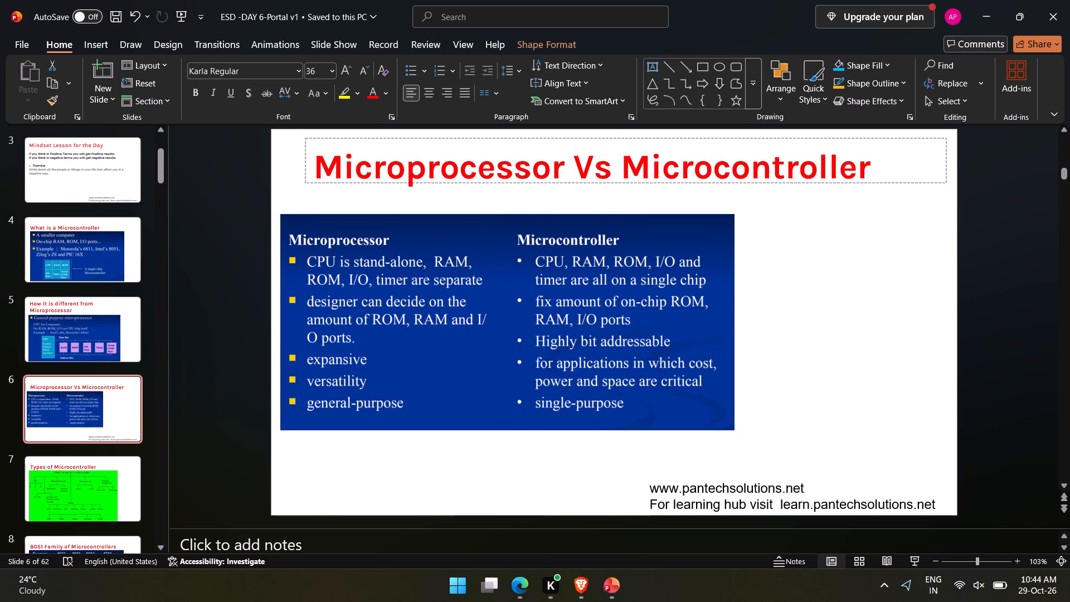
pyautogui.moveTo(390, 182); pyautogui.dragTo(383, 180)
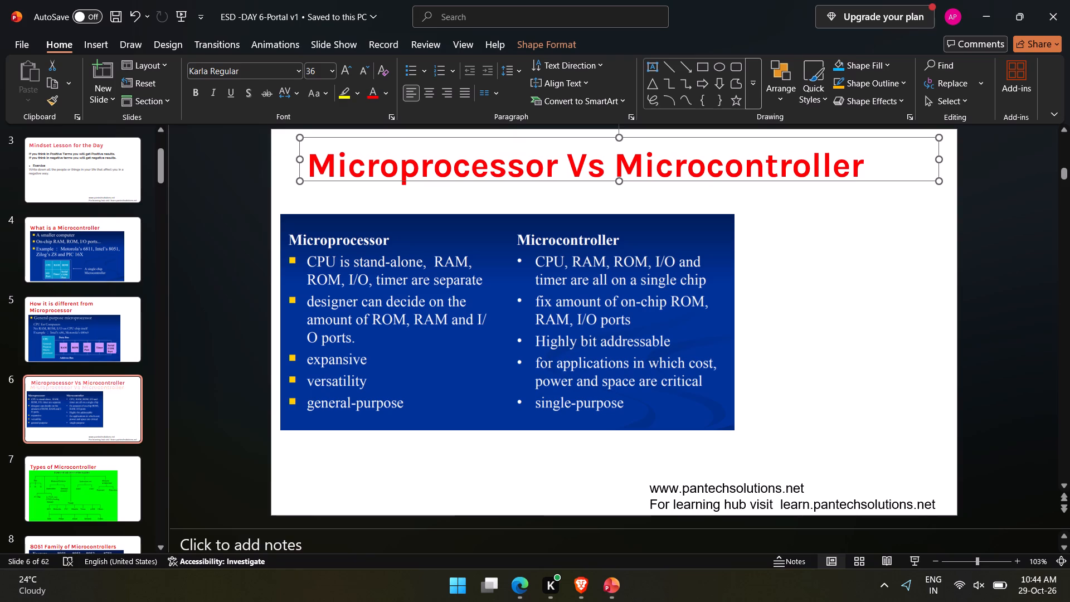
# Move the comparison picture on slide 6 up until it sits directly beneath the title, near the slide's left edge.
pyautogui.moveTo(483, 347); pyautogui.dragTo(497, 324)
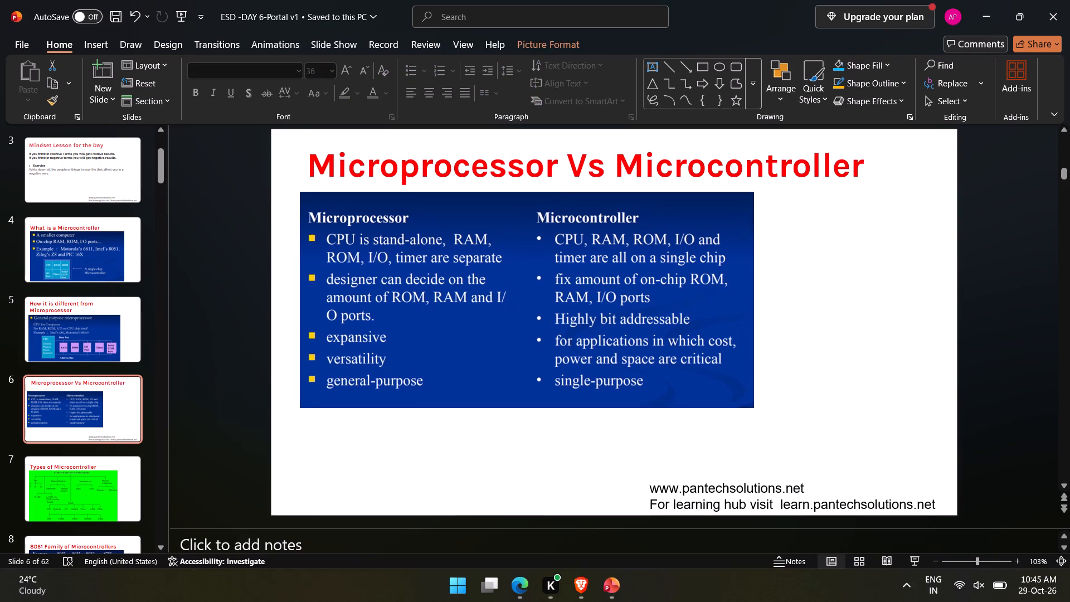
pyautogui.moveTo(497, 324); pyautogui.dragTo(485, 319)
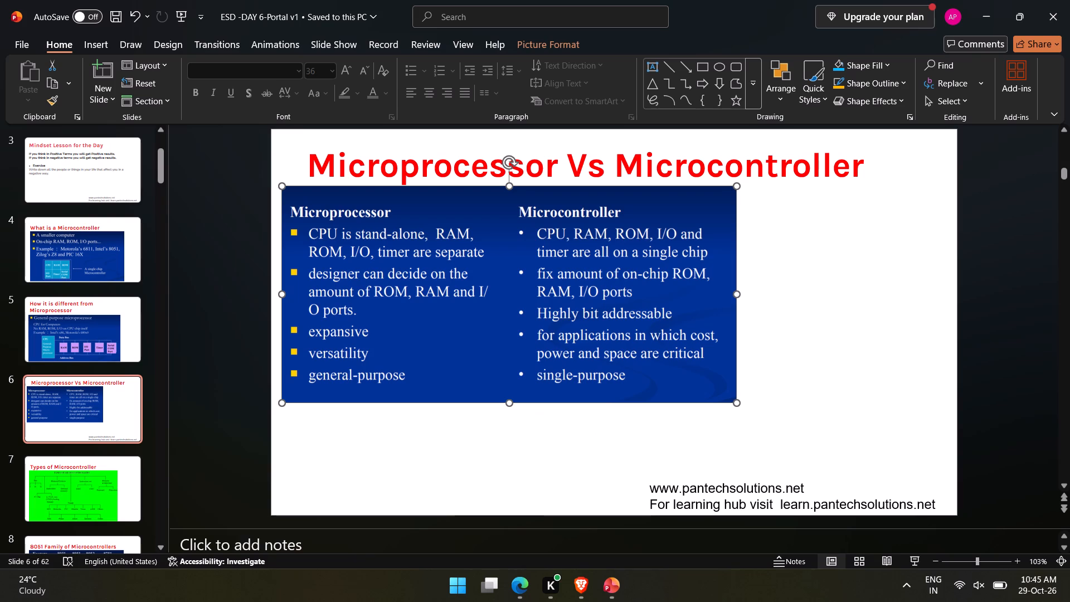
pyautogui.click(578, 426)
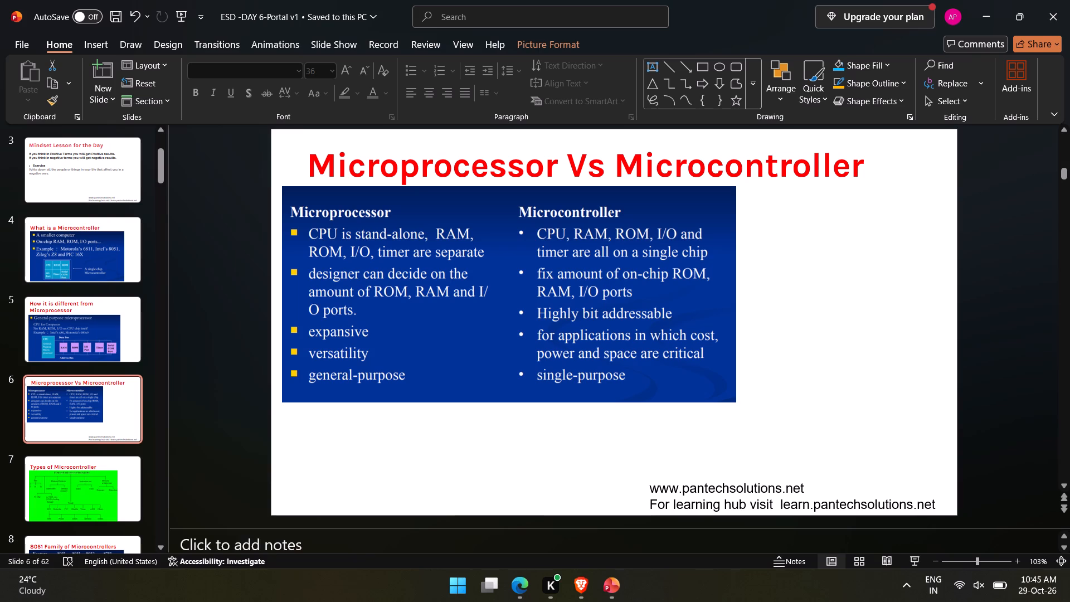
# On slide 5, narrow the title box from its right side so it ends just past the word "from".
pyautogui.click(113, 328)
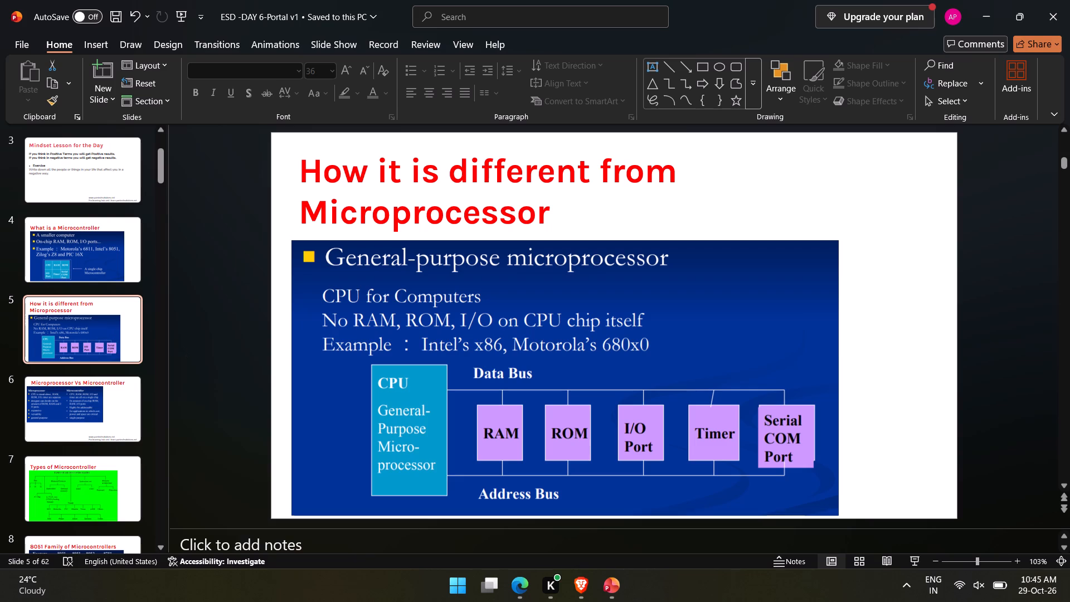
pyautogui.click(473, 206)
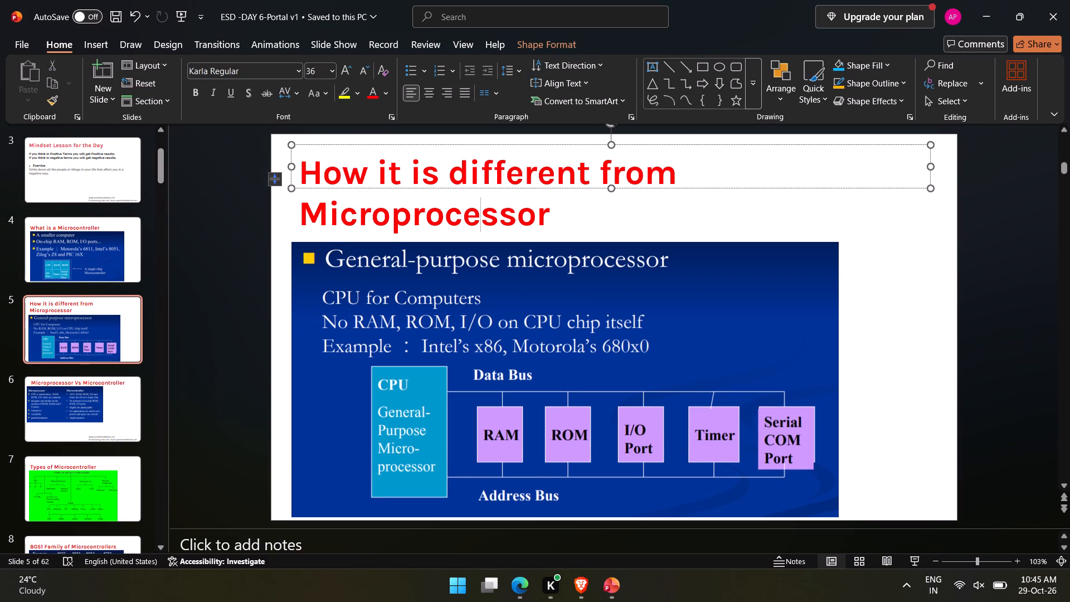
pyautogui.moveTo(928, 166); pyautogui.dragTo(685, 181)
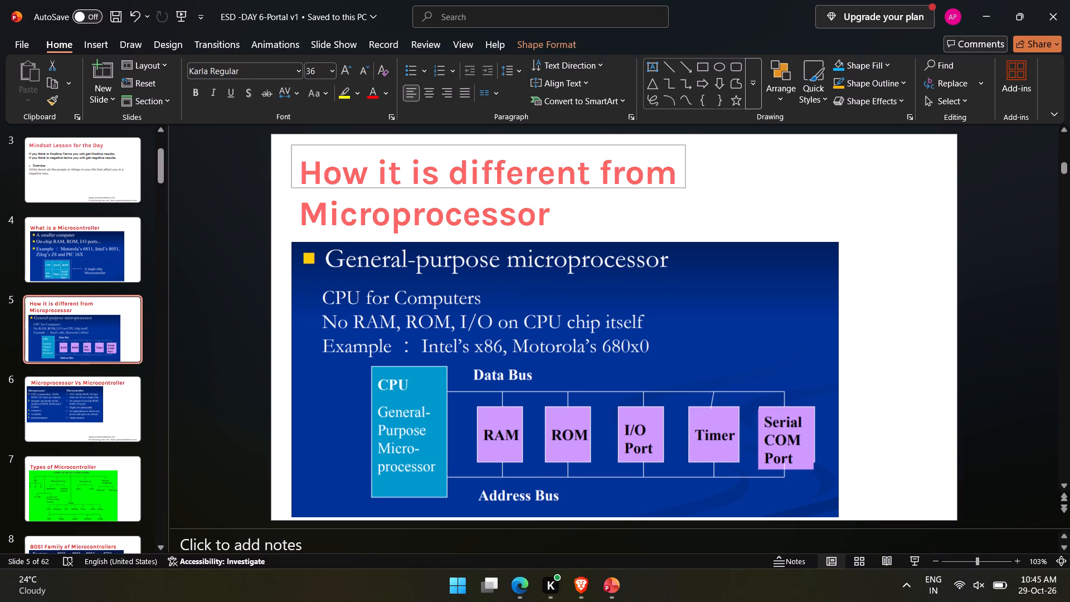
pyautogui.moveTo(685, 181); pyautogui.dragTo(683, 182)
pyautogui.moveTo(684, 168); pyautogui.dragTo(942, 157)
pyautogui.click(565, 219)
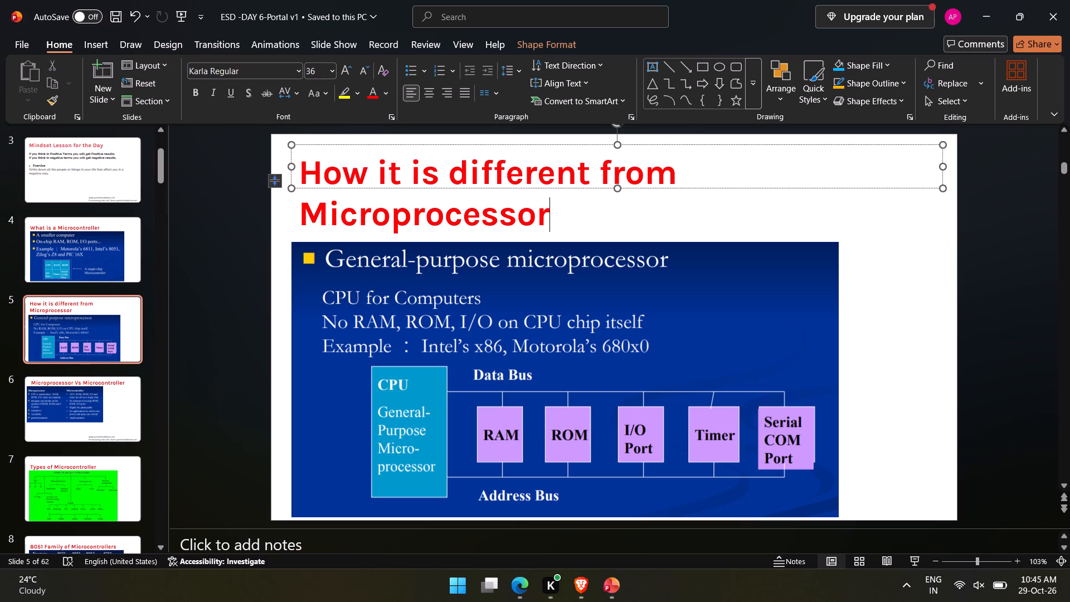
pyautogui.moveTo(555, 219); pyautogui.dragTo(329, 166)
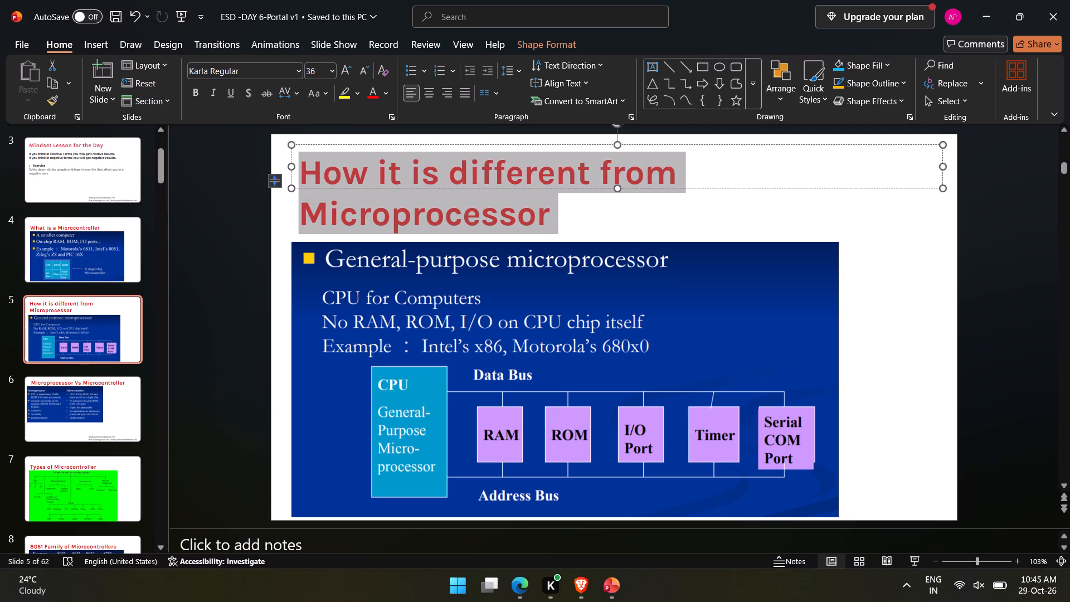
pyautogui.moveTo(329, 166); pyautogui.dragTo(328, 166)
pyautogui.click(728, 202)
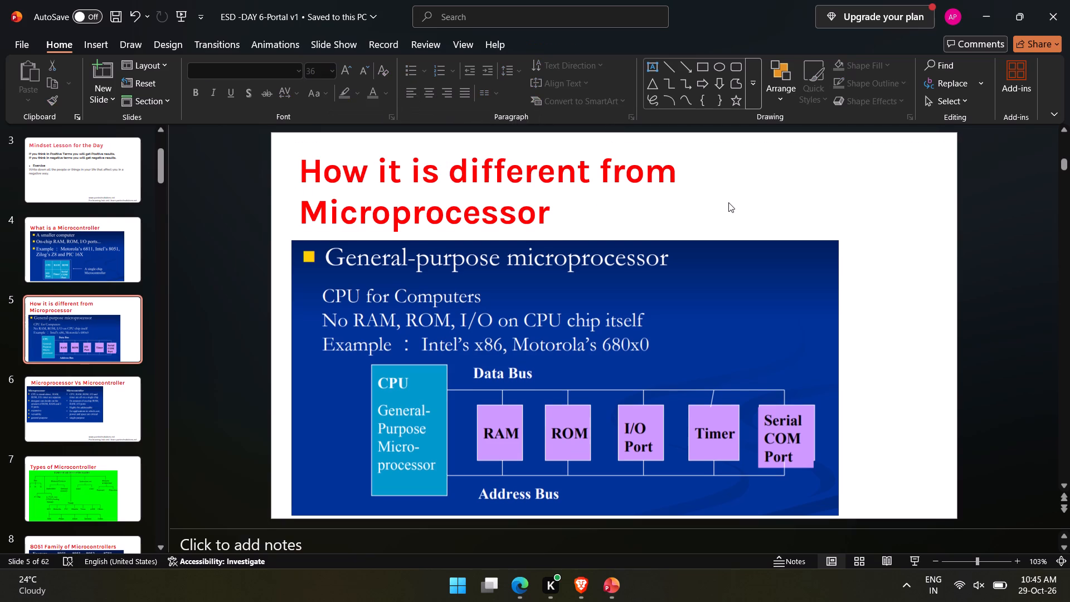
pyautogui.click(597, 201)
pyautogui.click(544, 221)
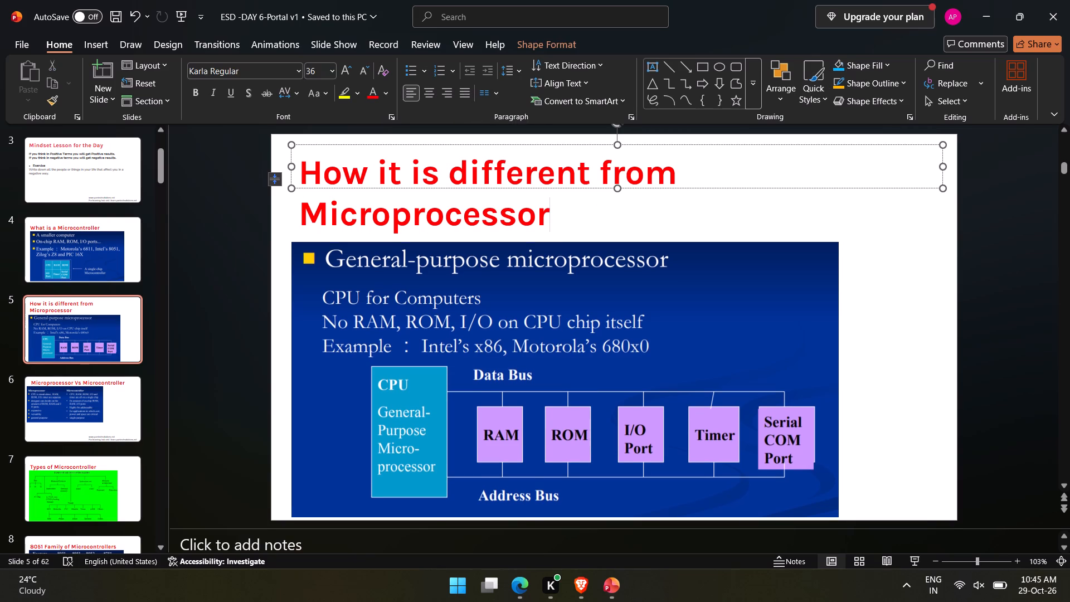
pyautogui.moveTo(942, 166); pyautogui.dragTo(692, 177)
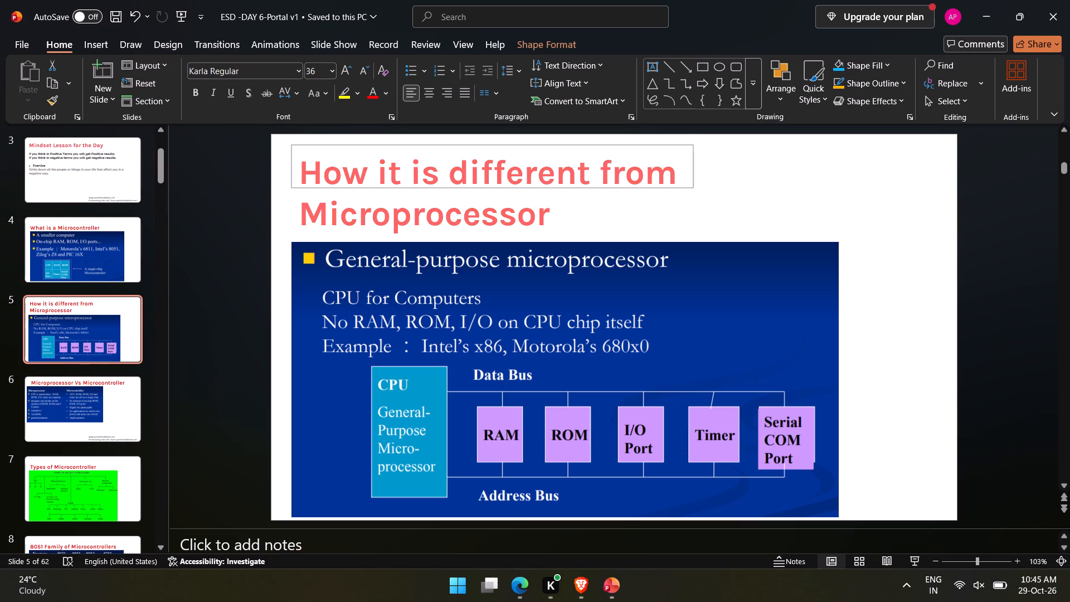
pyautogui.moveTo(692, 177); pyautogui.dragTo(688, 177)
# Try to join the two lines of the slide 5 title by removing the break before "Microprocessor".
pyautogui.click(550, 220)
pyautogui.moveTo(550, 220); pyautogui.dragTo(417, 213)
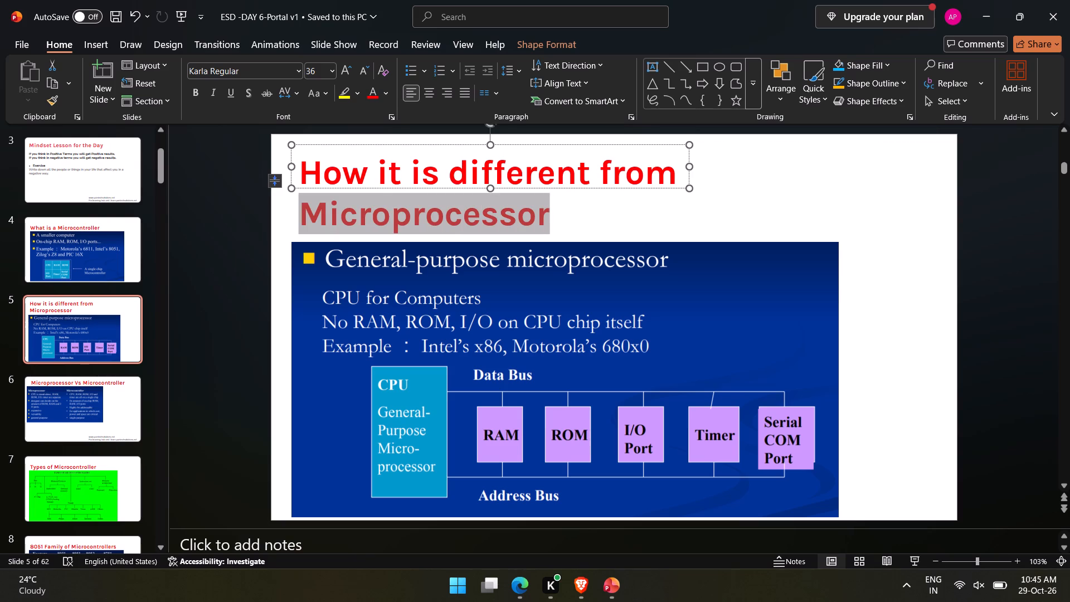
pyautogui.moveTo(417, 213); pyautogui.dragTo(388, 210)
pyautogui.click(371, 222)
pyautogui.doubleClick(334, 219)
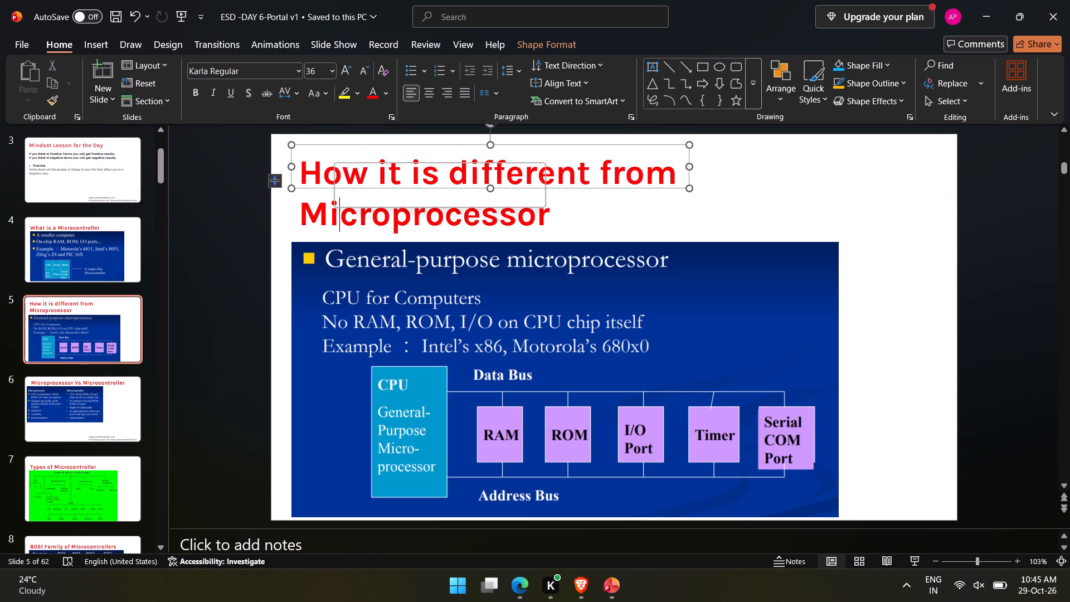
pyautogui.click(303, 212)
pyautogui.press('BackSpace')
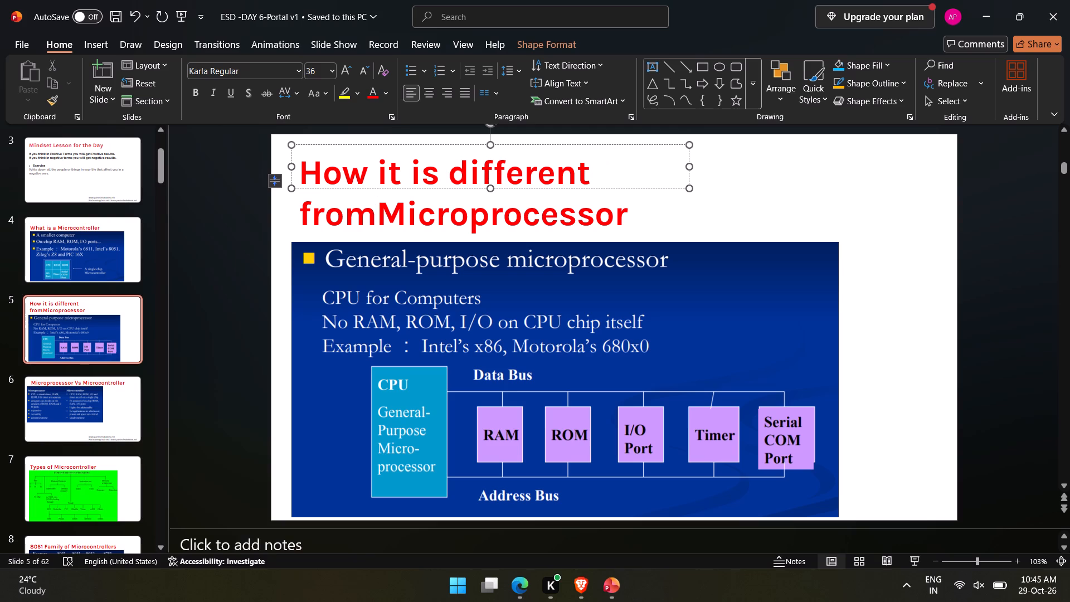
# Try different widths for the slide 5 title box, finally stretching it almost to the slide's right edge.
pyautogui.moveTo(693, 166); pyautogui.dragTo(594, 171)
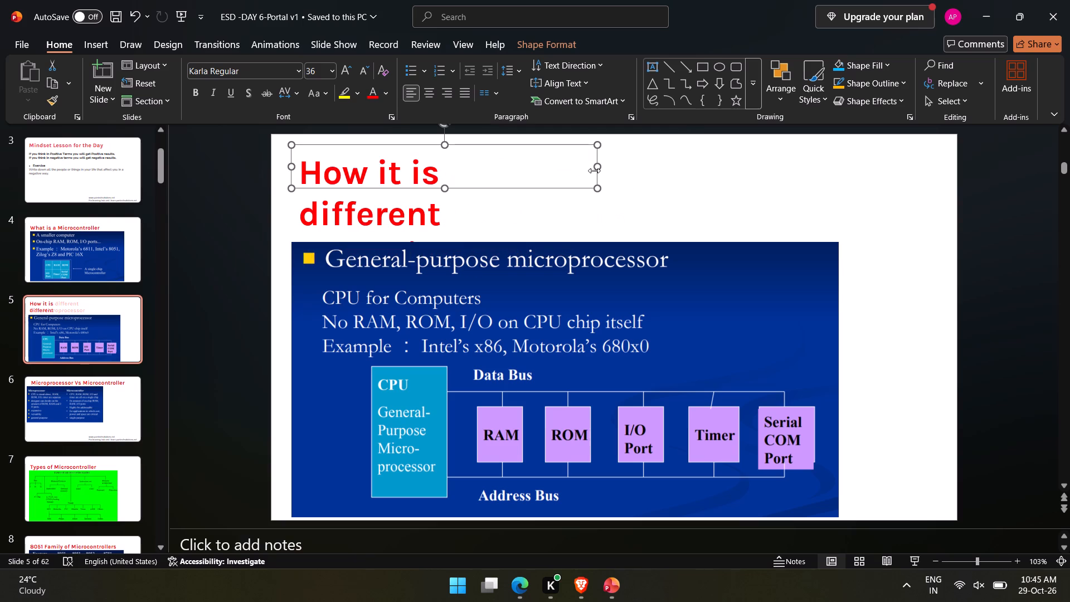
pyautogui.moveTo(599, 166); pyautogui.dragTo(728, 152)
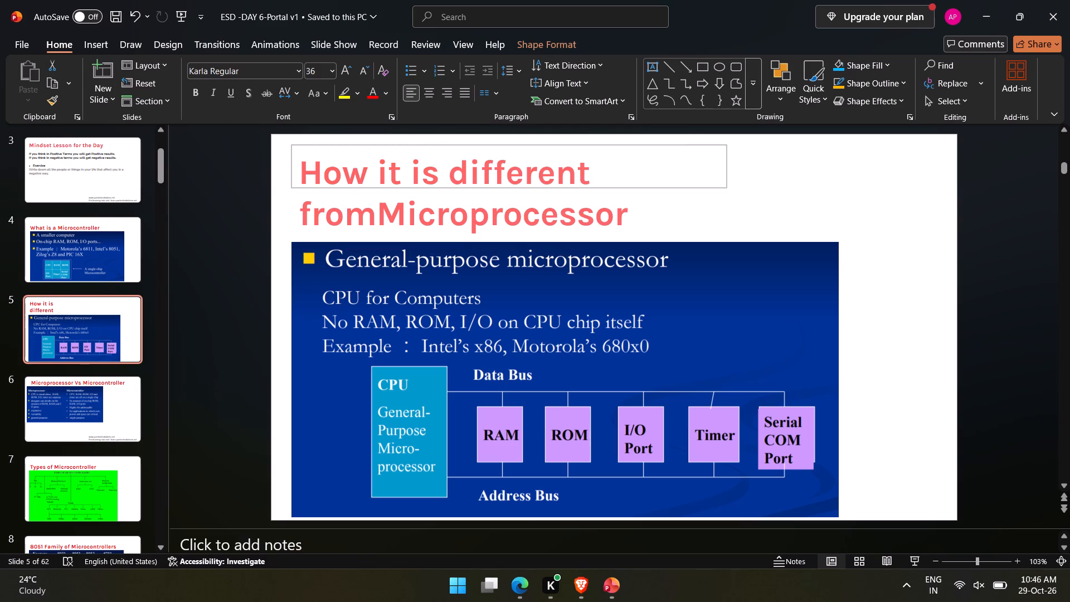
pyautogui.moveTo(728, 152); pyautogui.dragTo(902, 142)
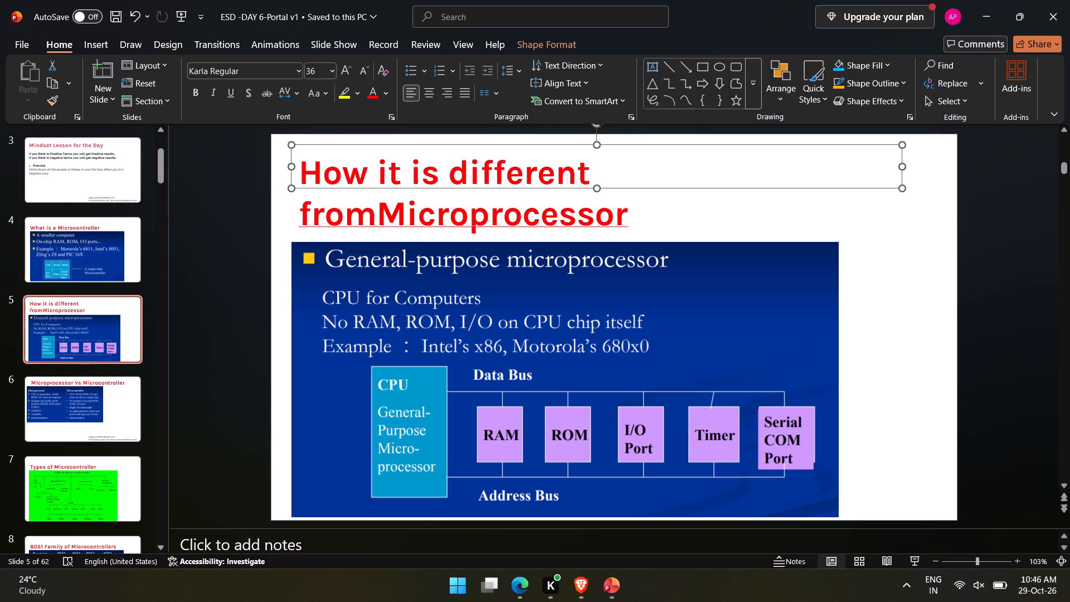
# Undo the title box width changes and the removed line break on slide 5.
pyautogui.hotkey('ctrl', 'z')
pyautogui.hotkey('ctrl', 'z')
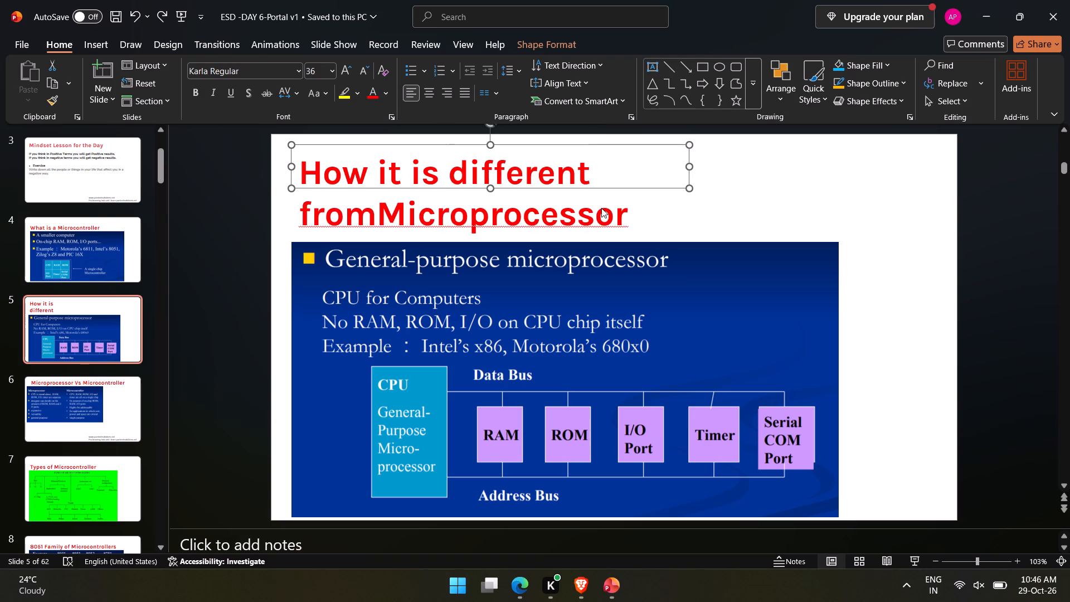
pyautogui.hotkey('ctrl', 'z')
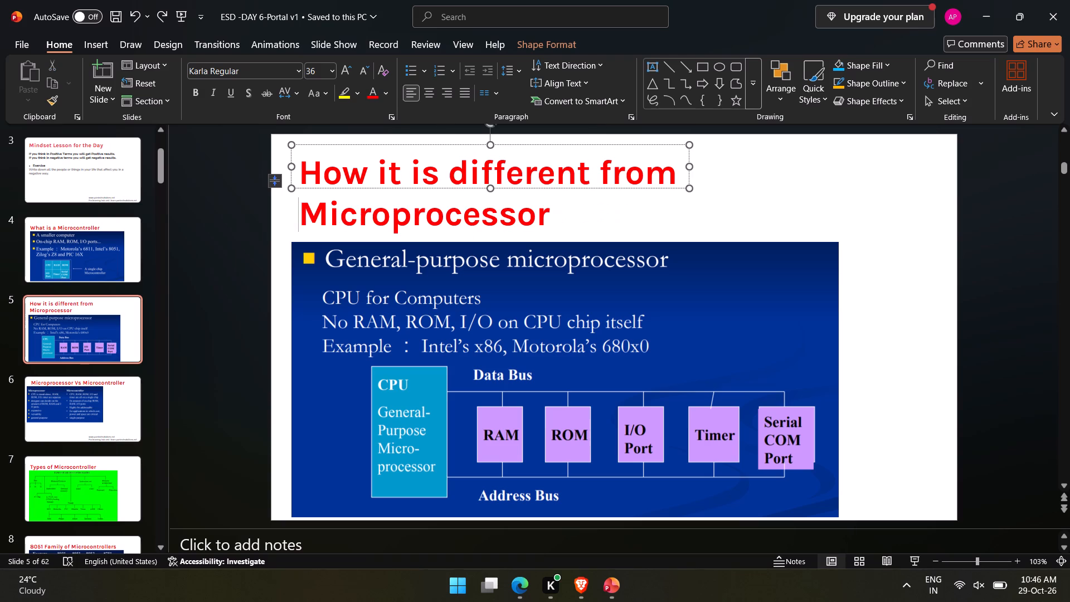
# Cut "Microprocessor" from the second line of the slide 5 title and paste it after "from", separated by spaces.
pyautogui.click(560, 215)
pyautogui.moveTo(560, 215); pyautogui.dragTo(441, 228)
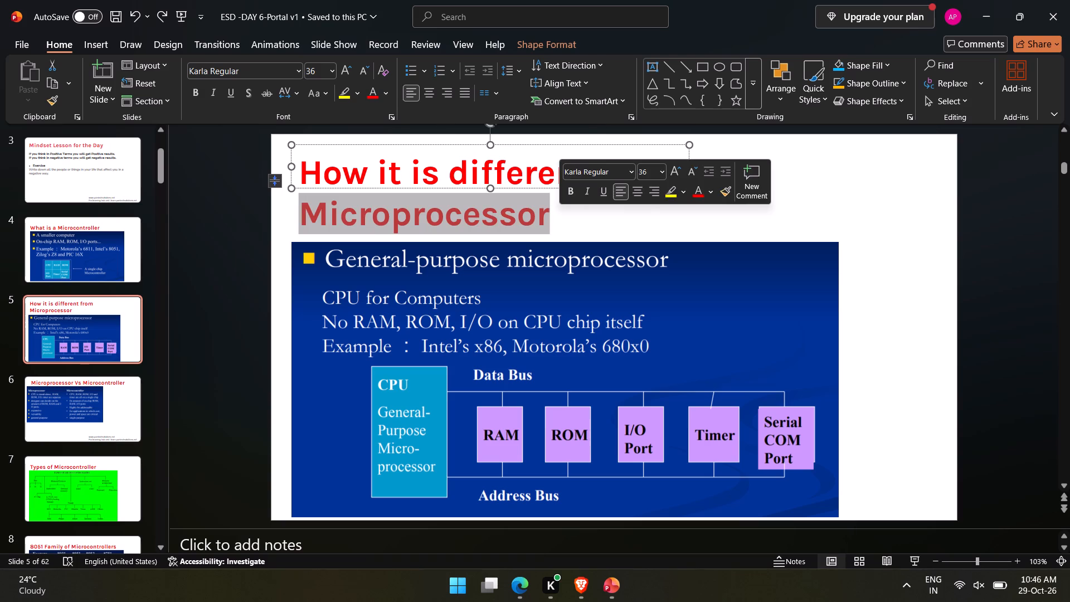
pyautogui.moveTo(441, 228); pyautogui.dragTo(368, 227)
pyautogui.hotkey('ctrl', 'x')
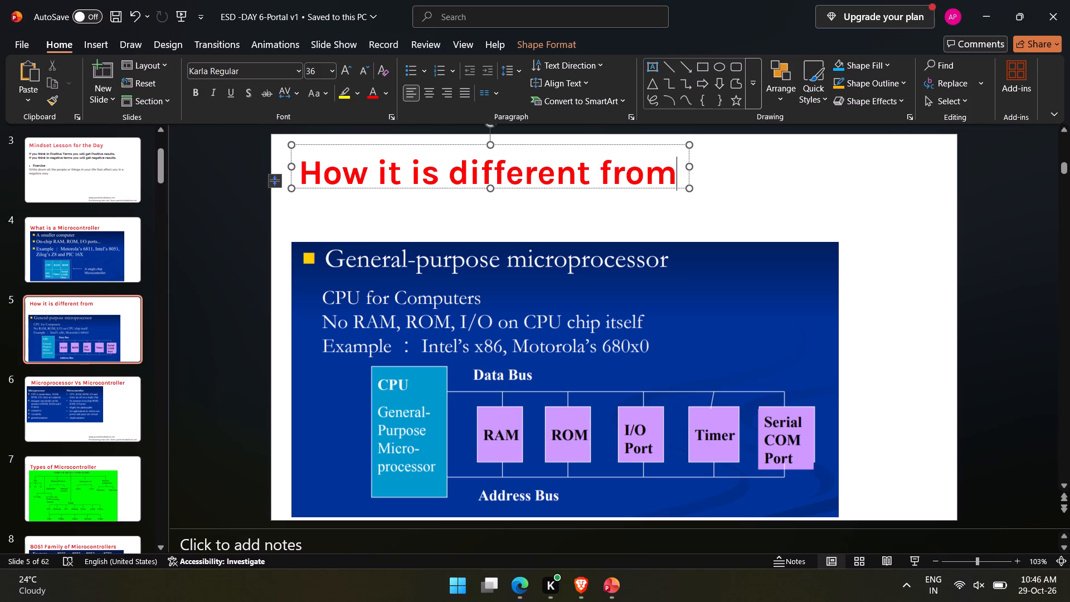
pyautogui.click(684, 179)
pyautogui.press('space')
pyautogui.press('space')
pyautogui.hotkey('ctrl', 'v')
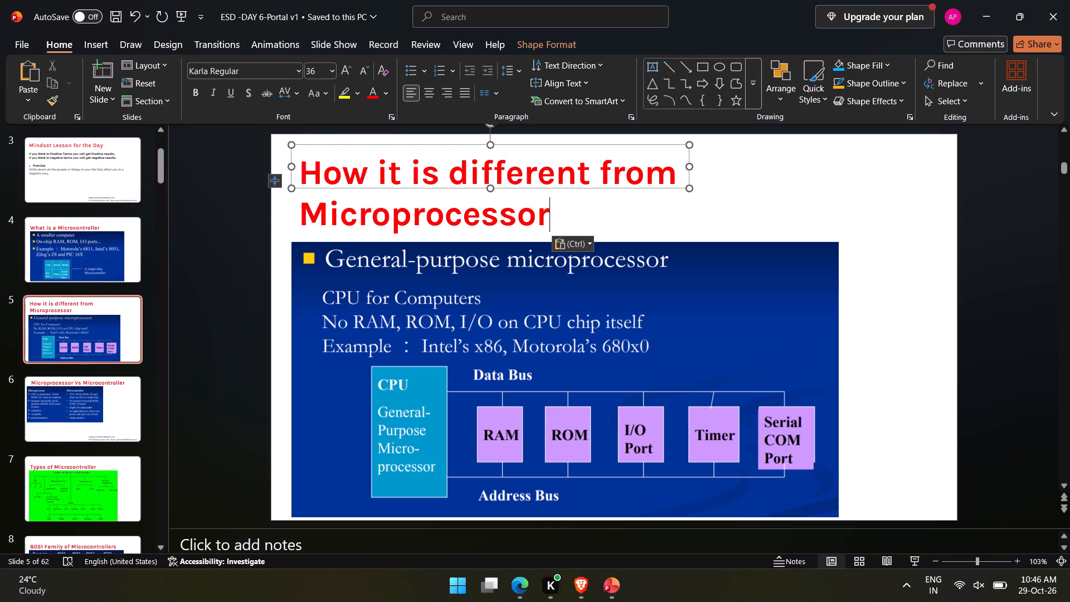
# Fit the slide 5 title on one line by widening its box towards the slide's right edge and reducing its font size to 32.
pyautogui.moveTo(691, 166); pyautogui.dragTo(887, 166)
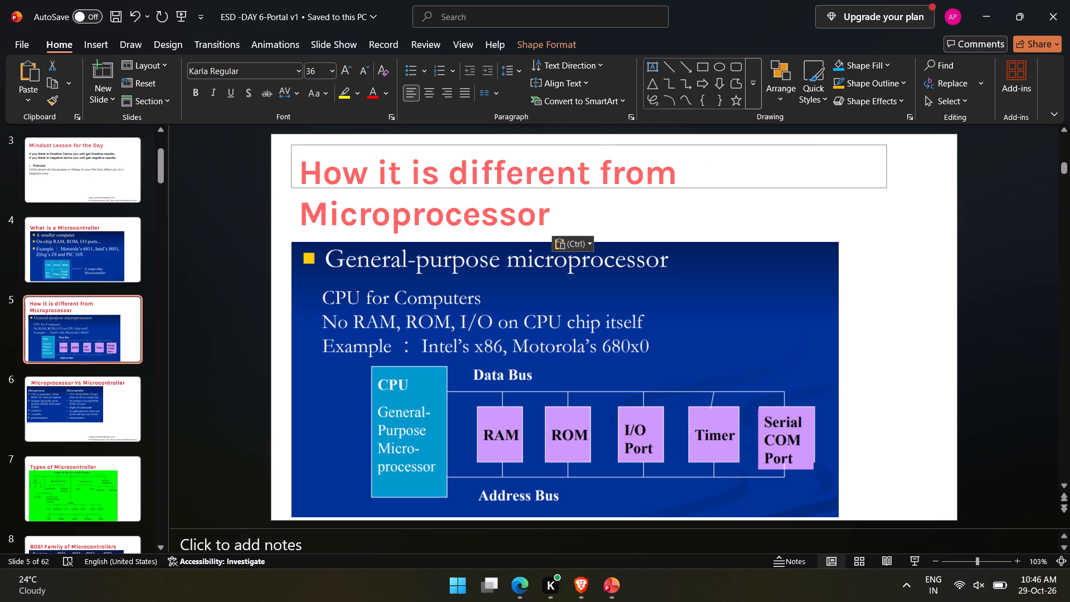
pyautogui.moveTo(887, 166); pyautogui.dragTo(914, 164)
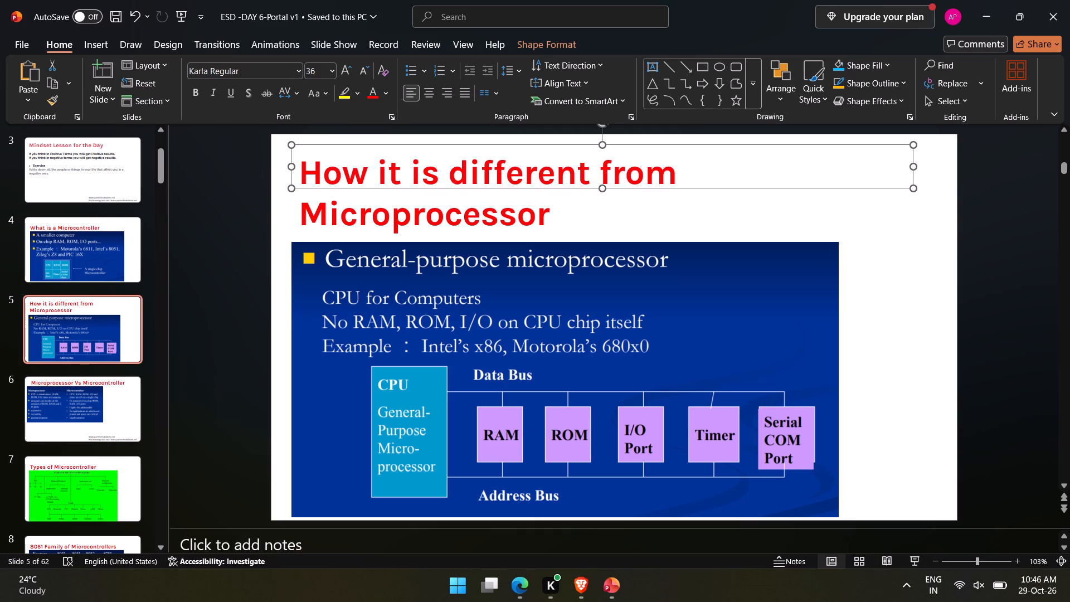
pyautogui.moveTo(557, 215); pyautogui.dragTo(304, 174)
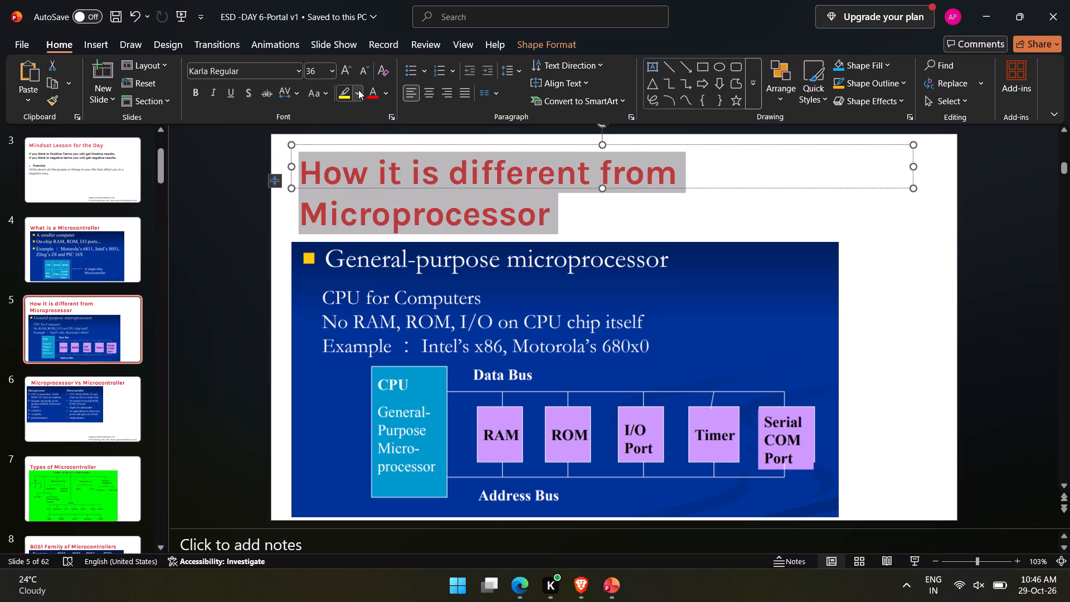
pyautogui.click(368, 67)
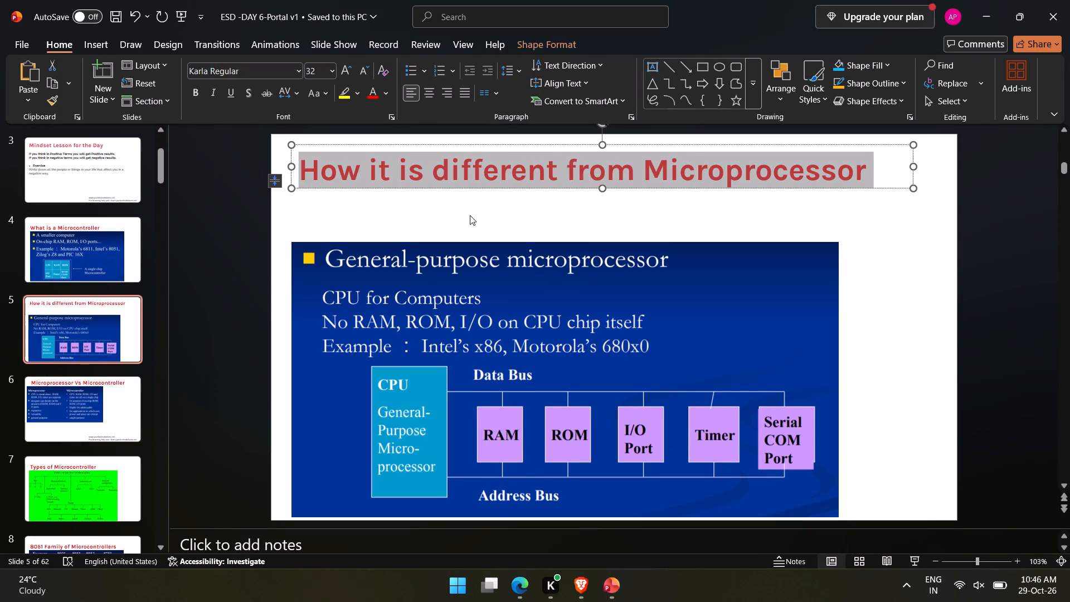
pyautogui.click(470, 211)
# Shrink the picture on slide 4, "What is a Microcontroller", from its upper-right corner, leaving a gap below the title.
pyautogui.scroll(-1, 493, 311)
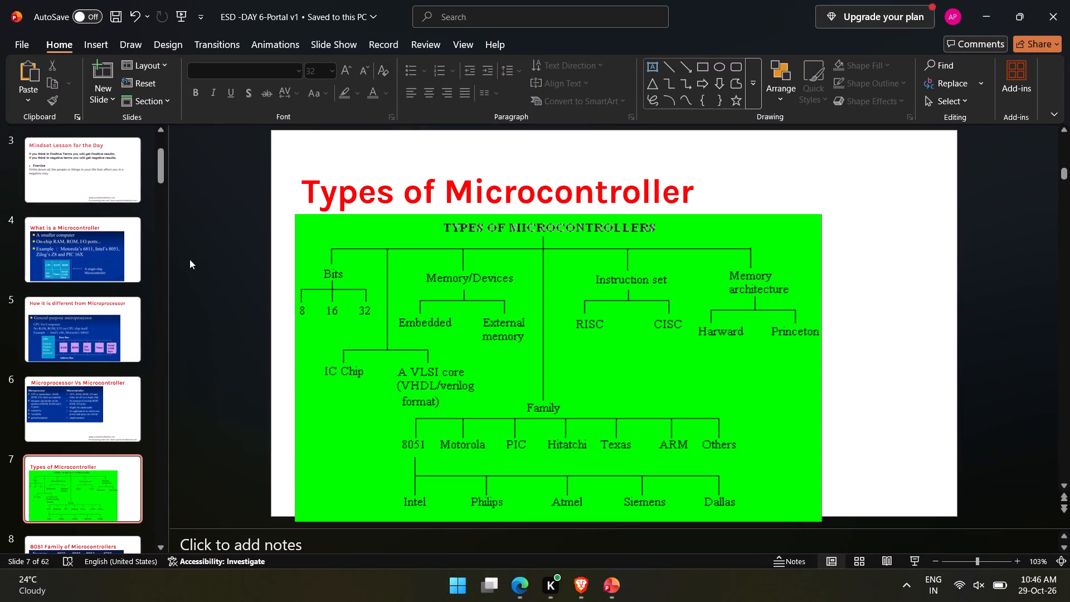
pyautogui.click(137, 309)
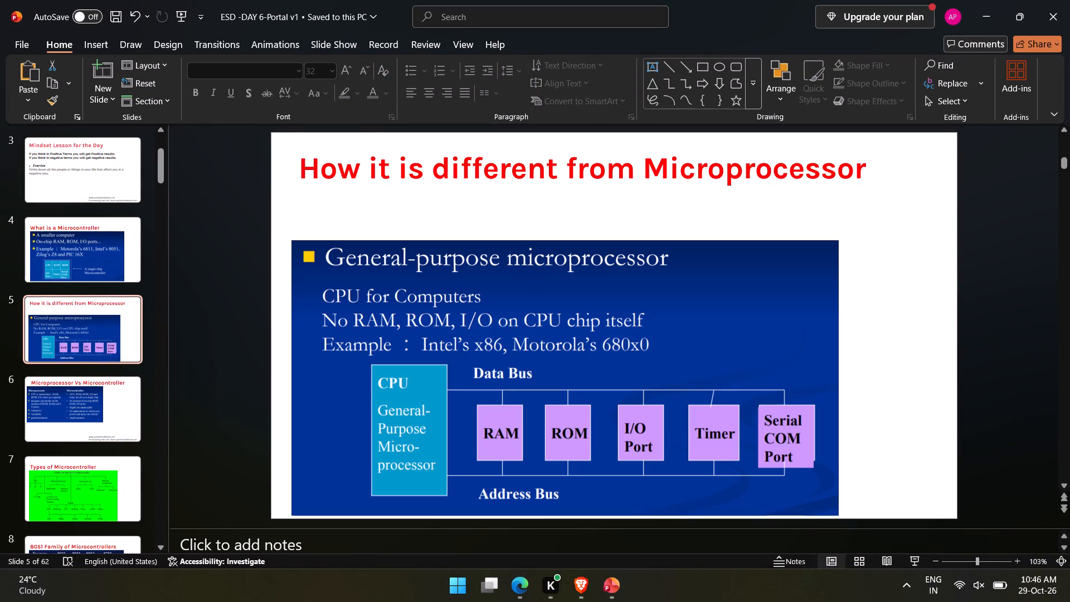
pyautogui.click(671, 315)
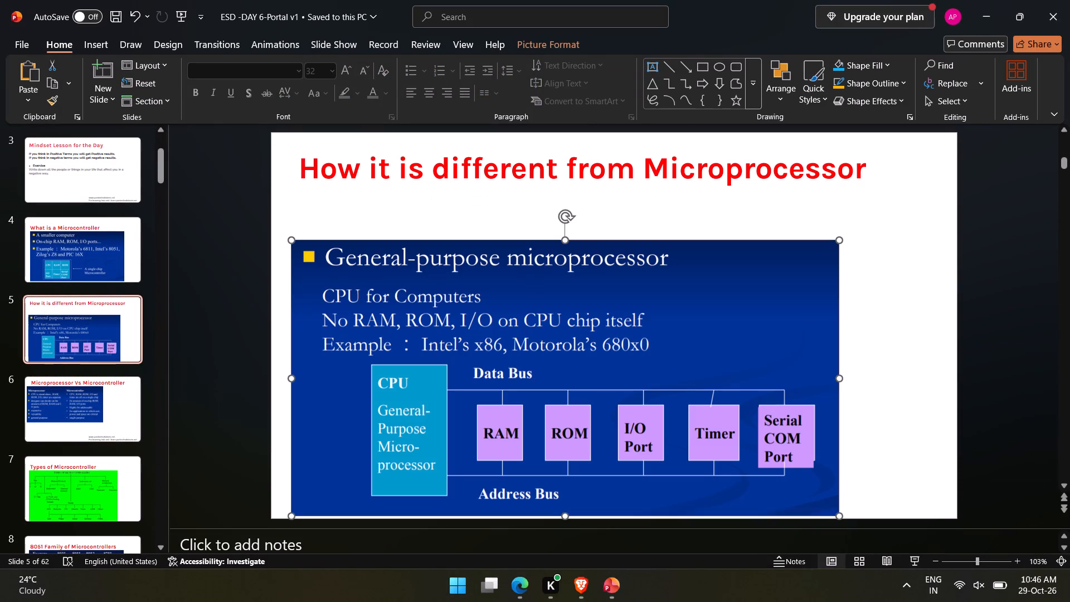
pyautogui.scroll(-1, 671, 315)
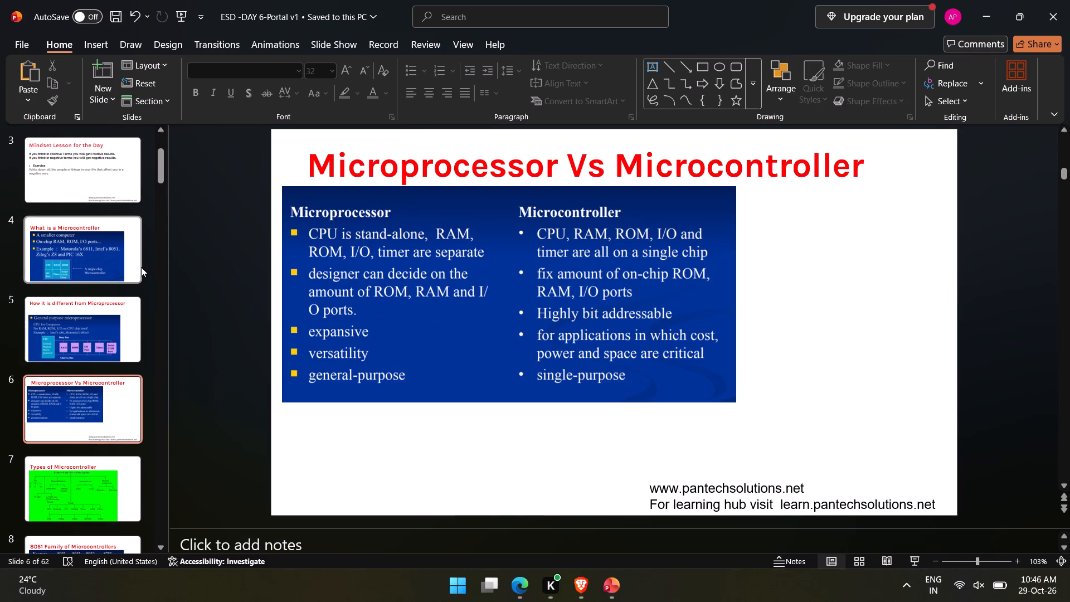
pyautogui.click(140, 266)
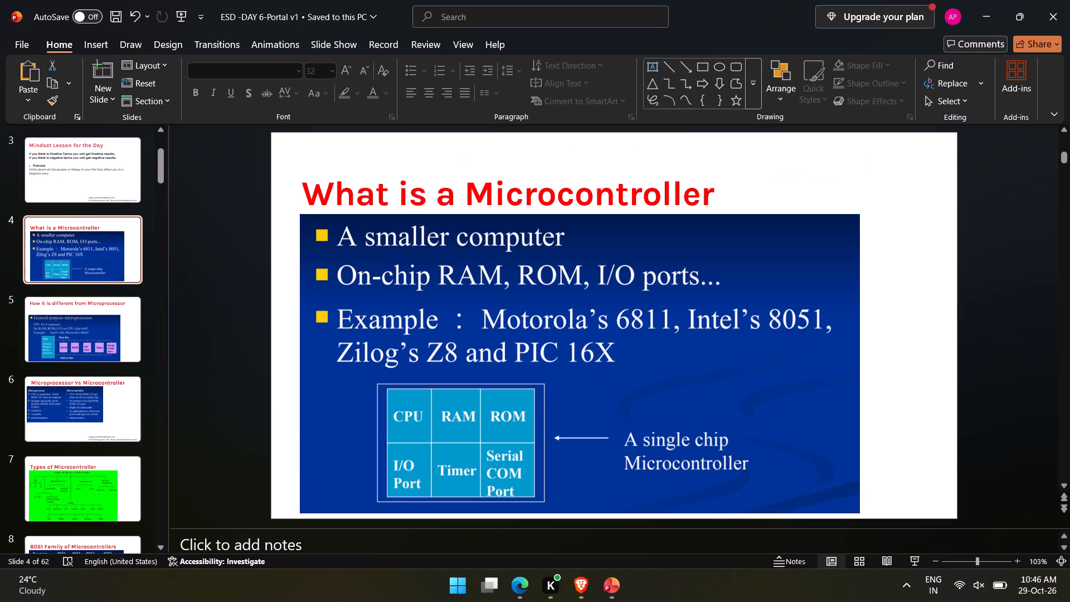
pyautogui.click(661, 332)
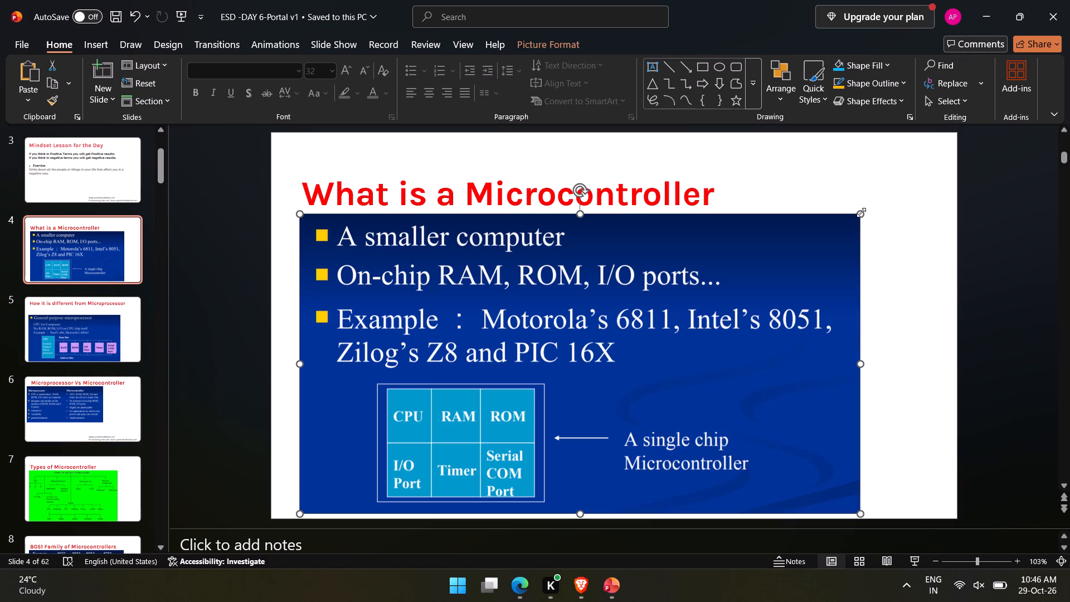
pyautogui.moveTo(861, 212); pyautogui.dragTo(762, 304)
# Shrink the General-purpose microprocessor picture on slide 5 from its lower-left corner and center it on the slide beneath the title.
pyautogui.scroll(-1, 581, 397)
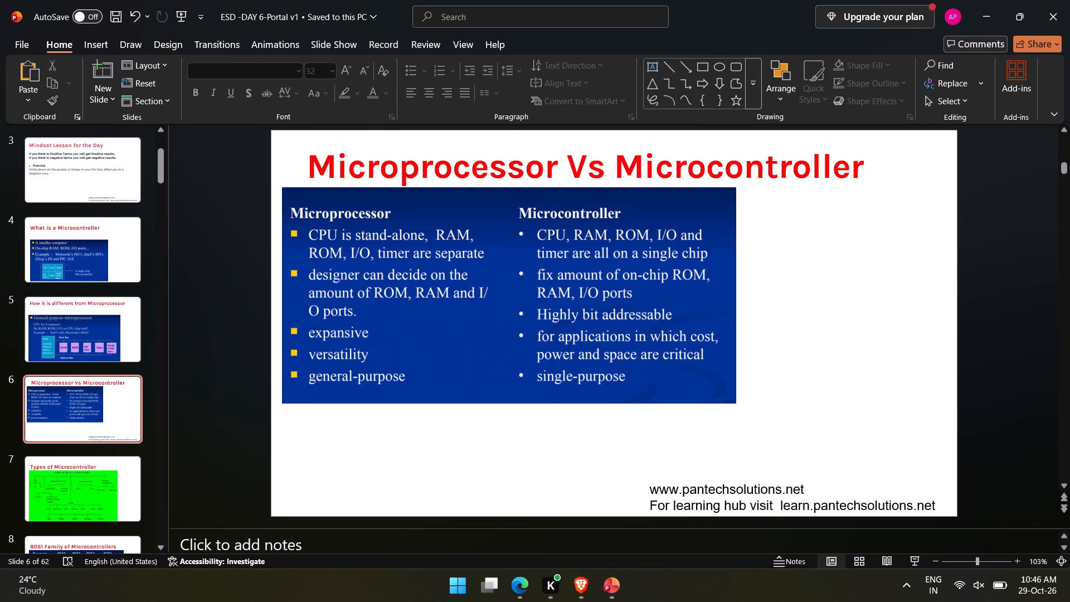
pyautogui.click(81, 346)
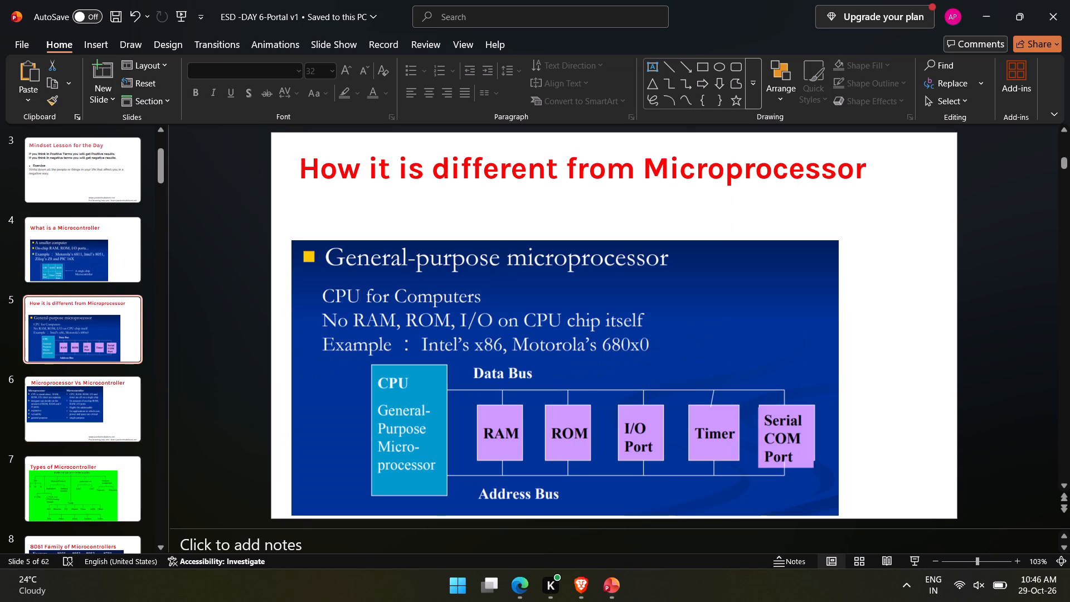
pyautogui.click(317, 469)
pyautogui.moveTo(290, 515); pyautogui.dragTo(347, 475)
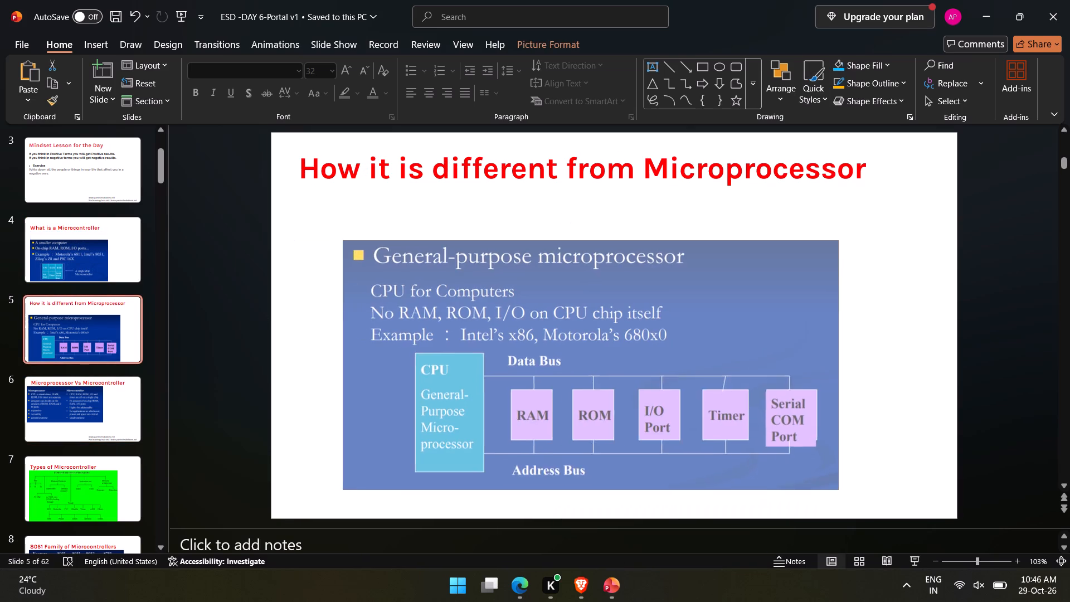
pyautogui.moveTo(347, 475); pyautogui.dragTo(376, 451)
pyautogui.moveTo(753, 336); pyautogui.dragTo(689, 278)
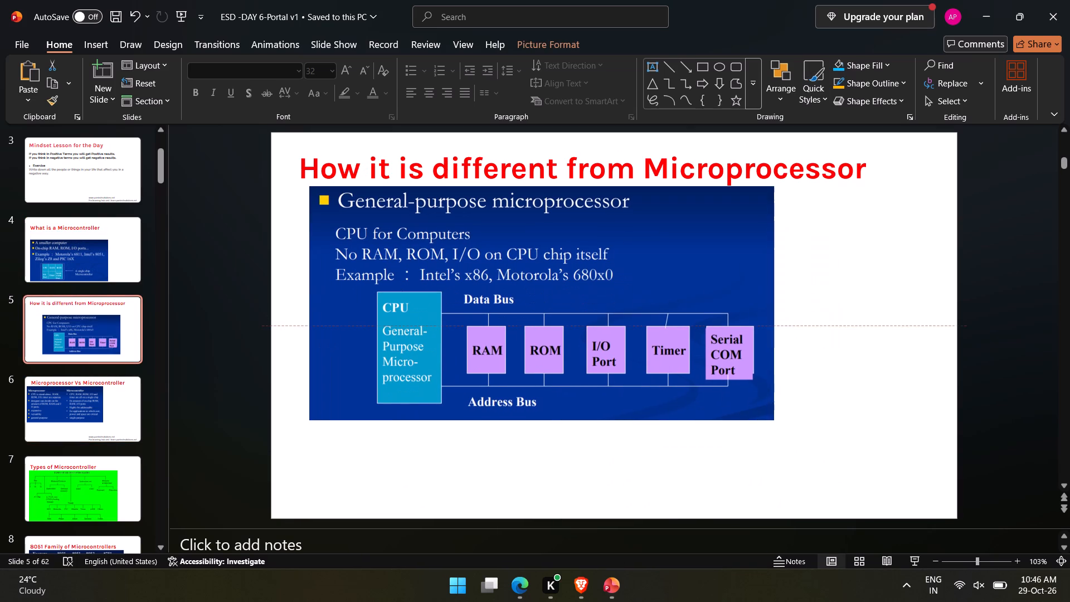
pyautogui.moveTo(689, 278); pyautogui.dragTo(727, 303)
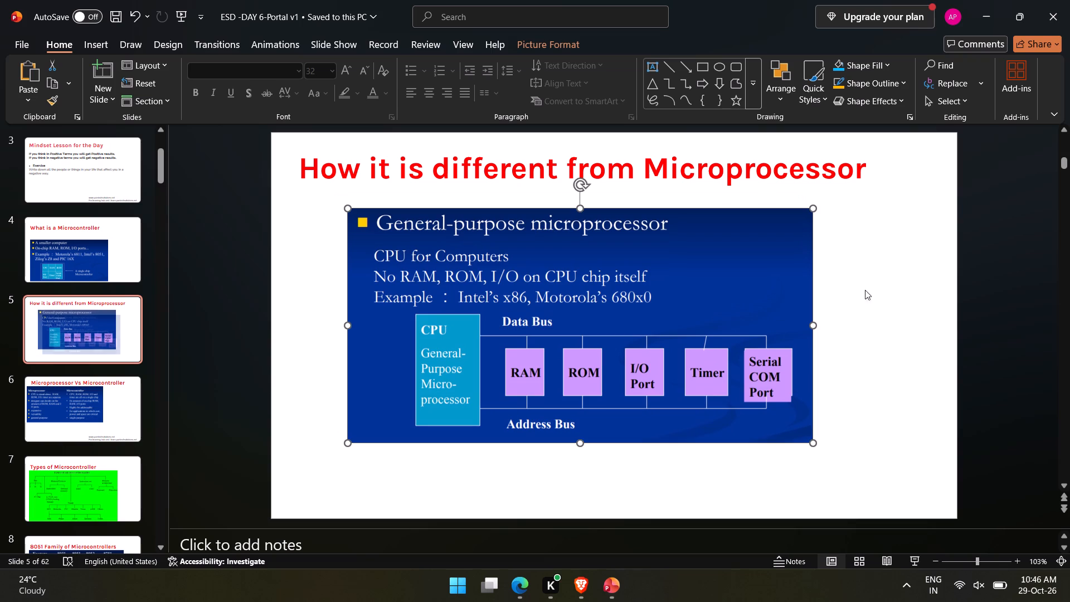
pyautogui.click(911, 290)
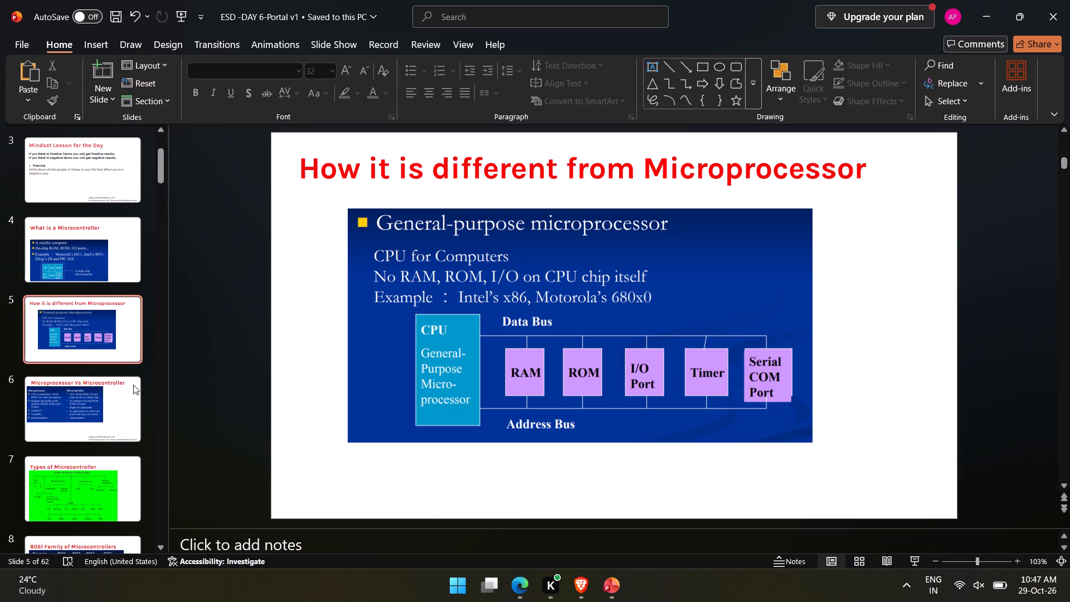
# Move the comparison picture on slide 6 to the right and slightly down so it sits centered below the title.
pyautogui.click(129, 399)
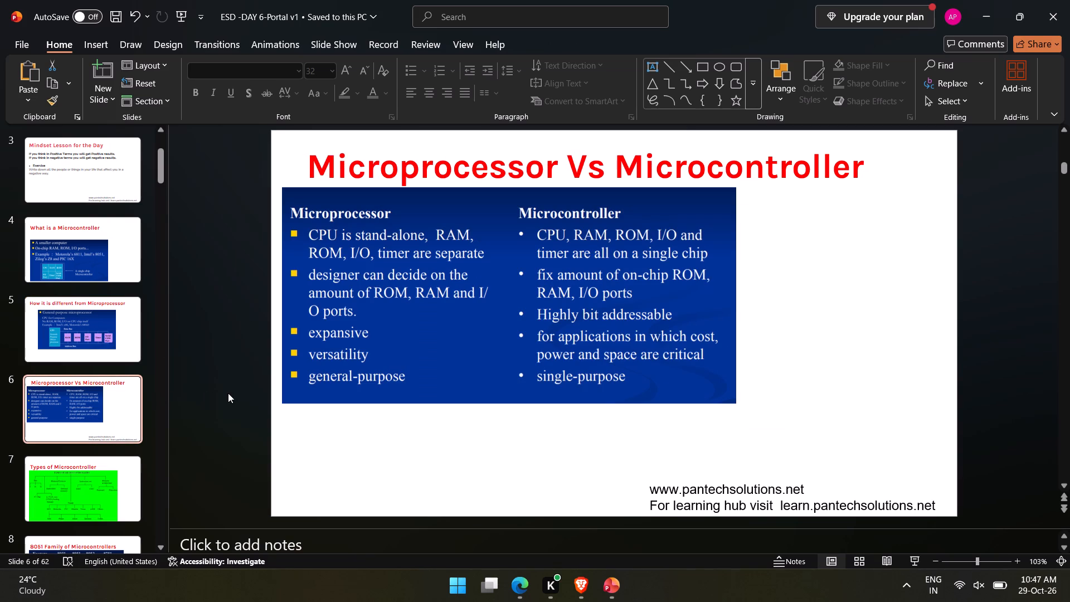
pyautogui.moveTo(396, 339); pyautogui.dragTo(451, 349)
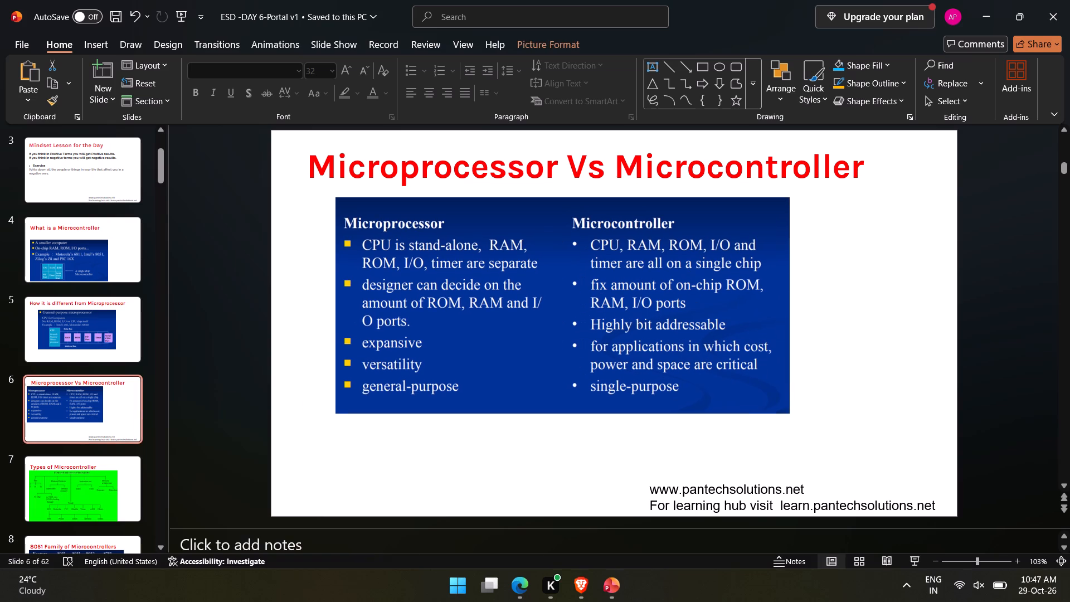
pyautogui.moveTo(451, 349); pyautogui.dragTo(462, 350)
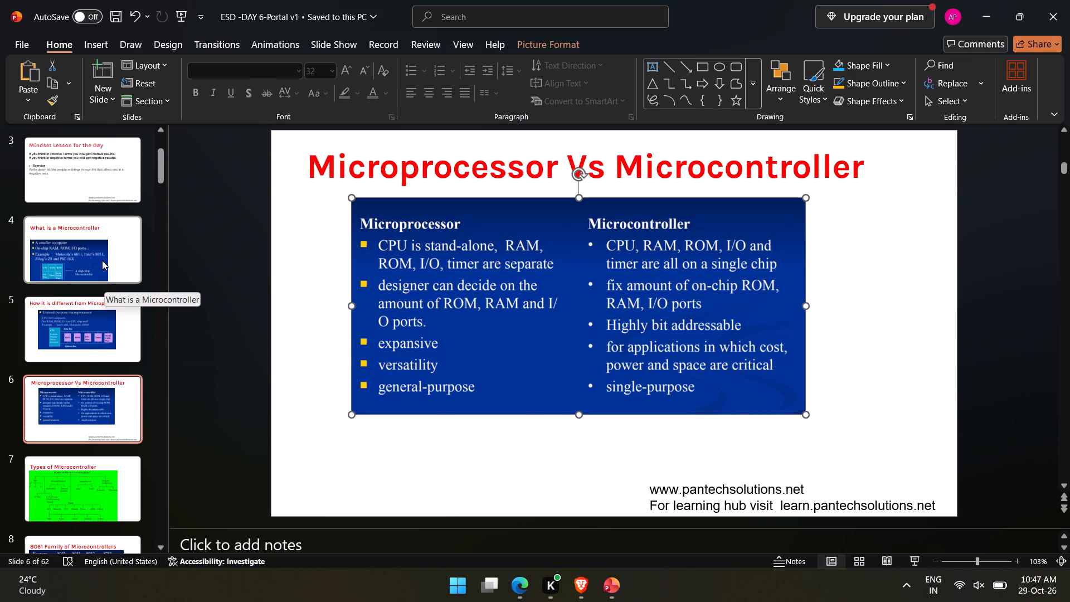
# Shrink the slide 4 picture further from its lower-left corner and move it up and right, just below the title.
pyautogui.click(101, 260)
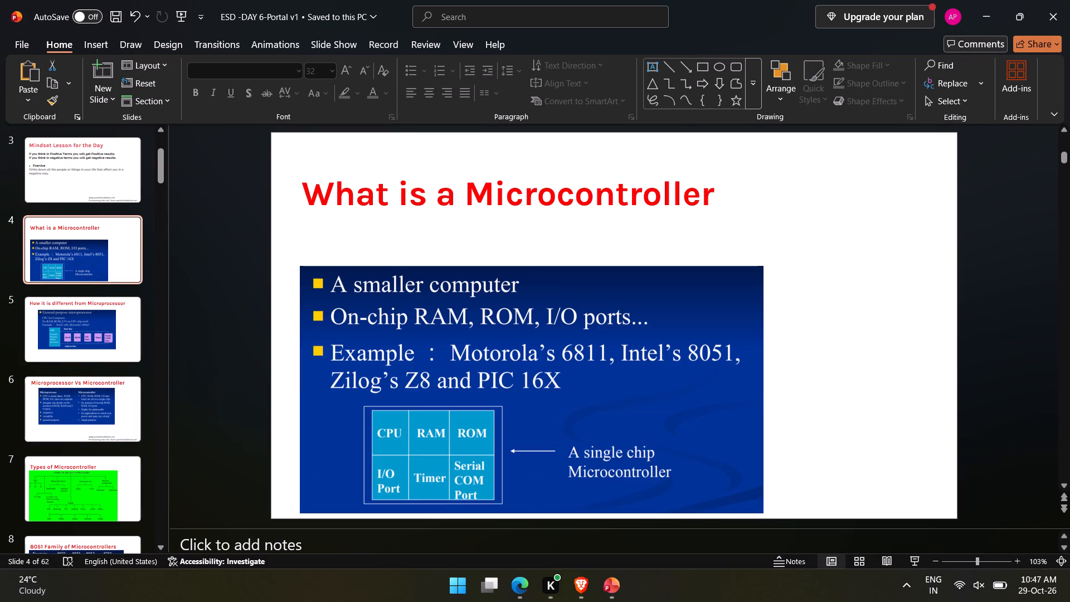
pyautogui.click(346, 458)
pyautogui.moveTo(300, 515); pyautogui.dragTo(339, 483)
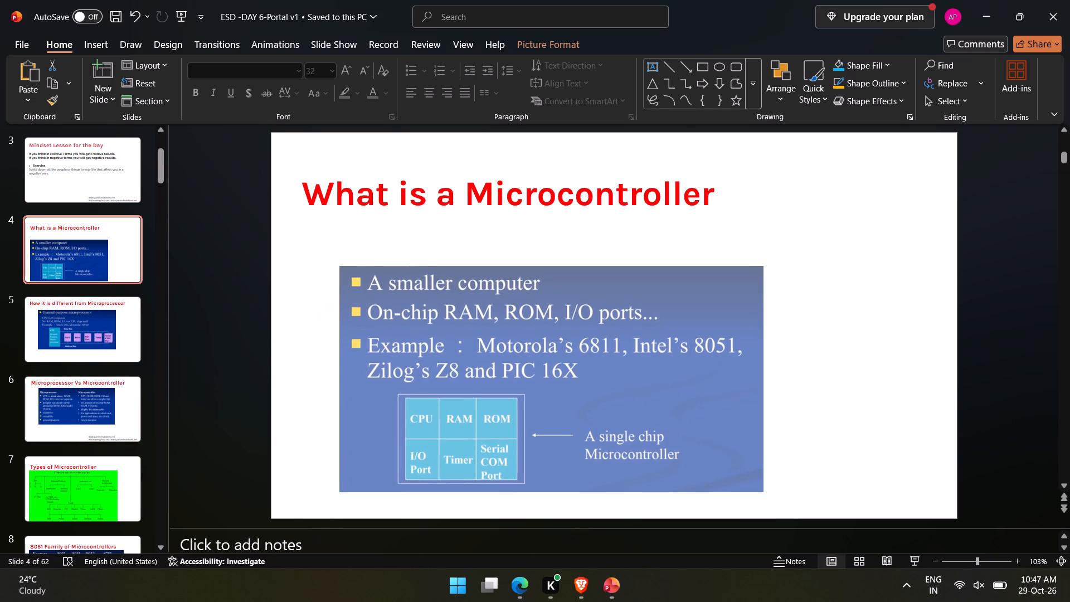
pyautogui.moveTo(339, 483); pyautogui.dragTo(356, 473)
pyautogui.moveTo(601, 392); pyautogui.dragTo(648, 332)
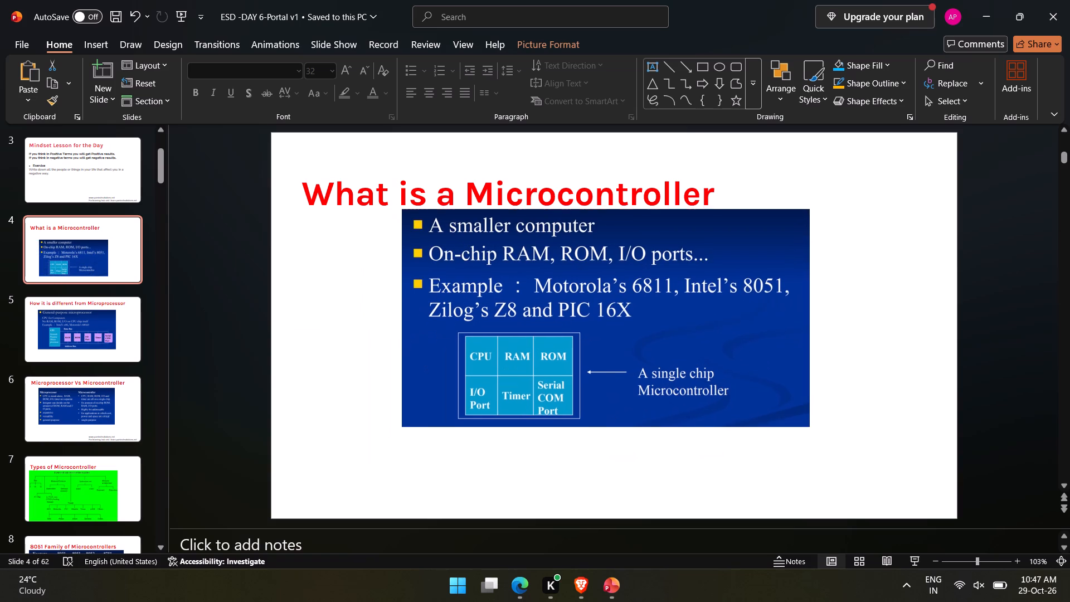
pyautogui.moveTo(648, 332); pyautogui.dragTo(647, 358)
# Move the "What is a Microcontroller" title box up and right so its text sits centered above the picture.
pyautogui.click(485, 195)
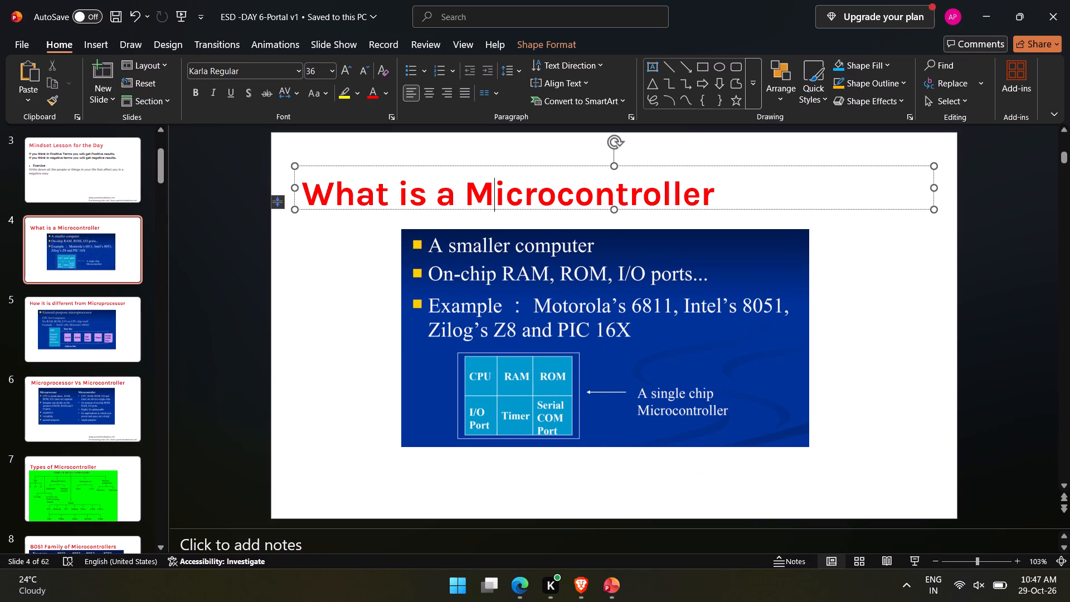
pyautogui.click(485, 195)
pyautogui.moveTo(487, 212); pyautogui.dragTo(542, 202)
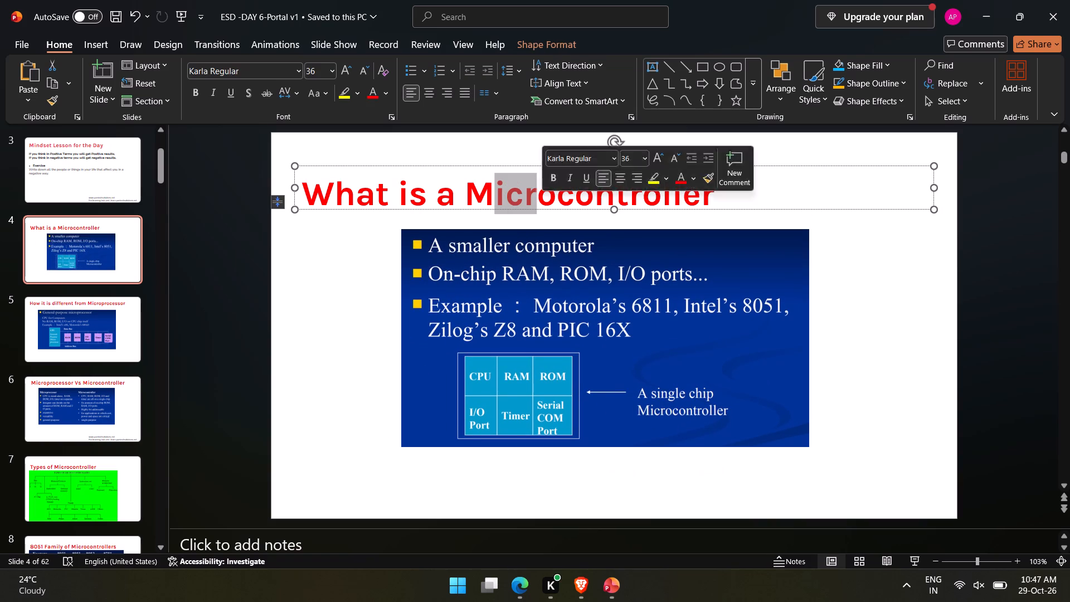
pyautogui.moveTo(476, 211); pyautogui.dragTo(538, 196)
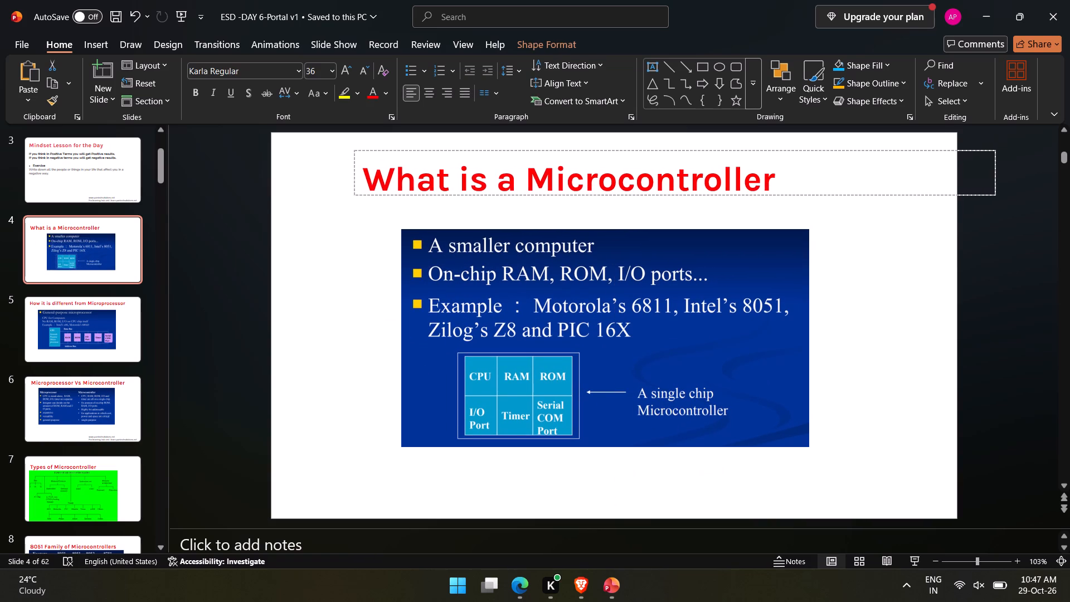
pyautogui.moveTo(538, 196); pyautogui.dragTo(553, 193)
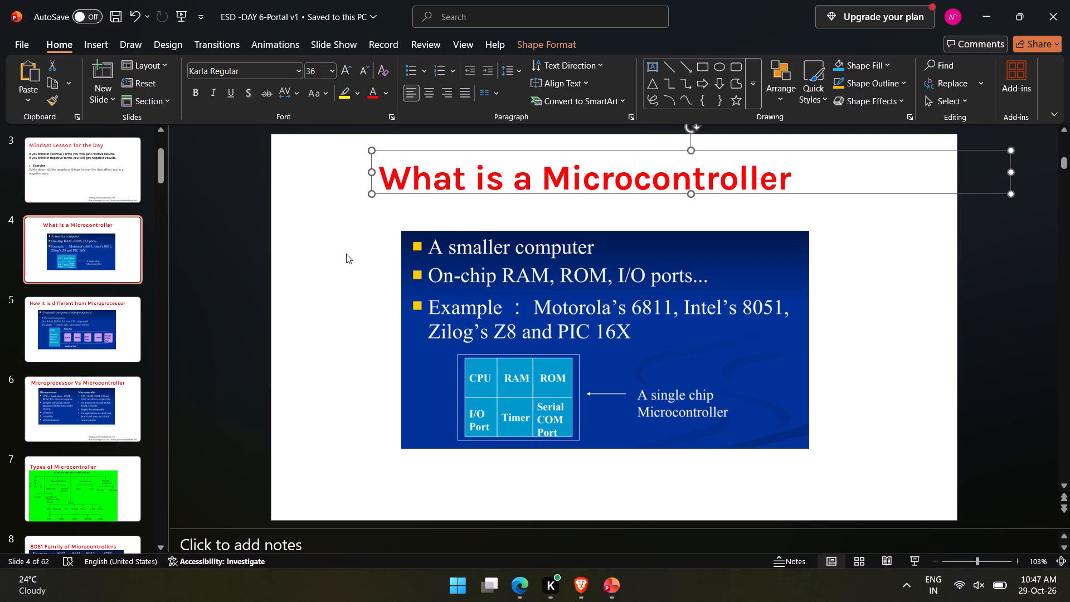
pyautogui.click(324, 261)
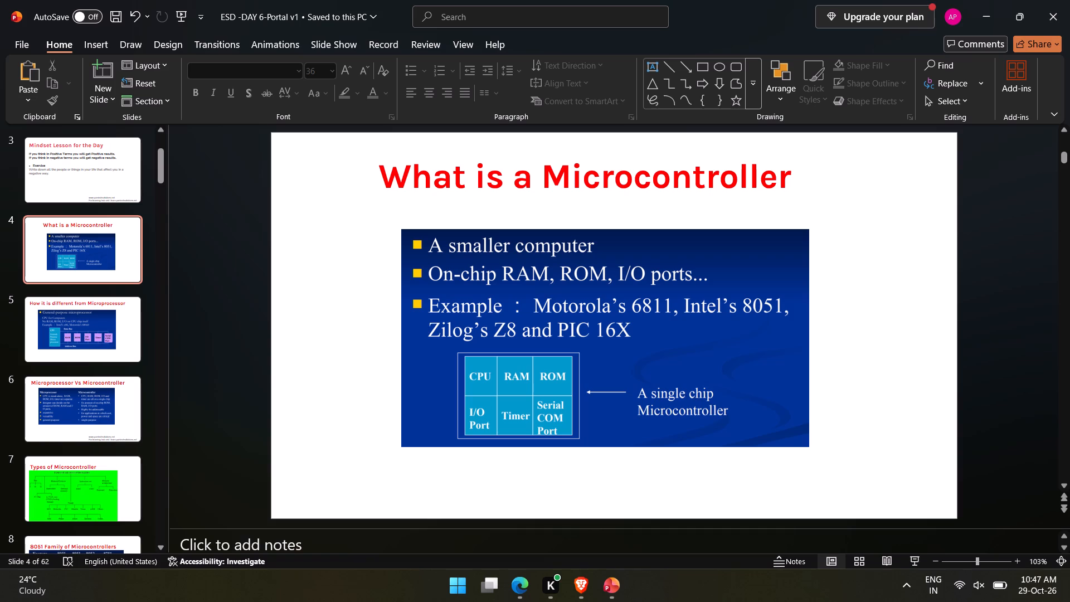
# Shrink the green Types of Microcontrollers diagram on slide 7 from its lower-left corner so it fits within the slide.
pyautogui.click(123, 314)
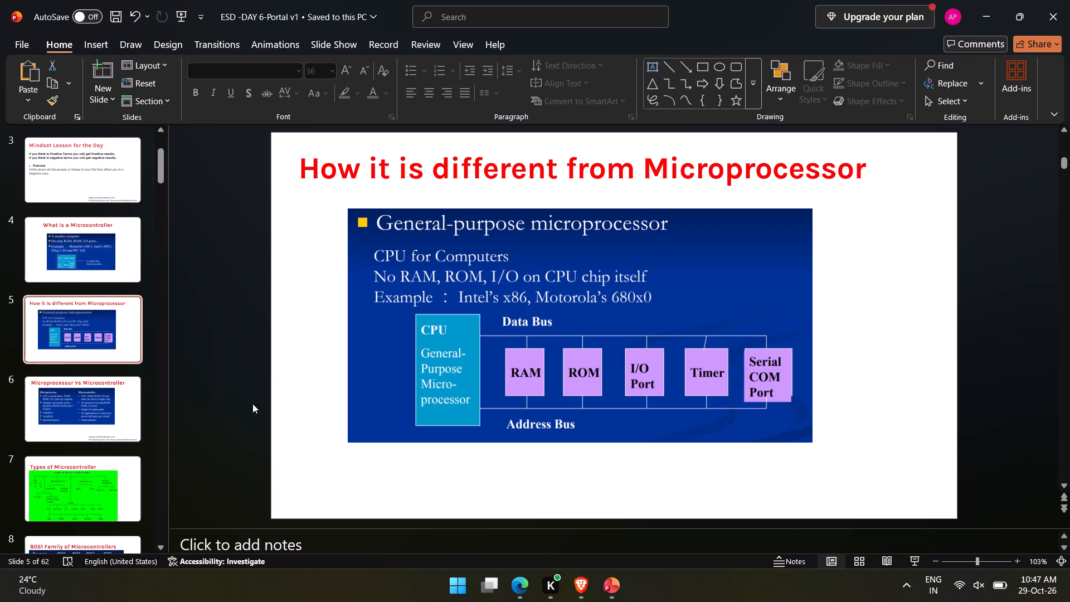
pyautogui.click(138, 475)
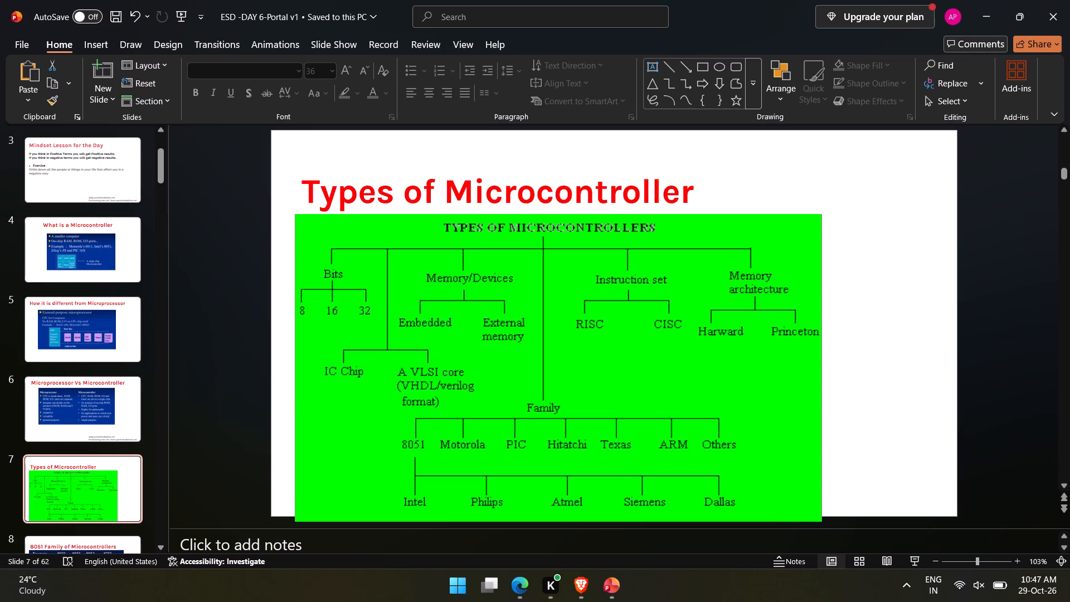
pyautogui.click(359, 434)
pyautogui.moveTo(295, 520); pyautogui.dragTo(300, 515)
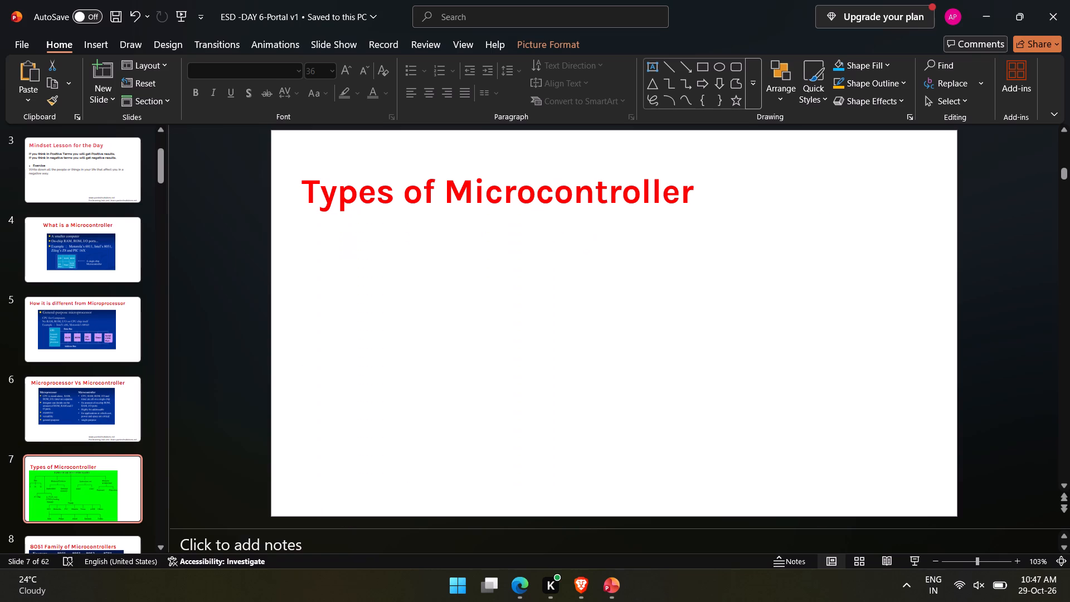
pyautogui.moveTo(300, 515); pyautogui.dragTo(383, 464)
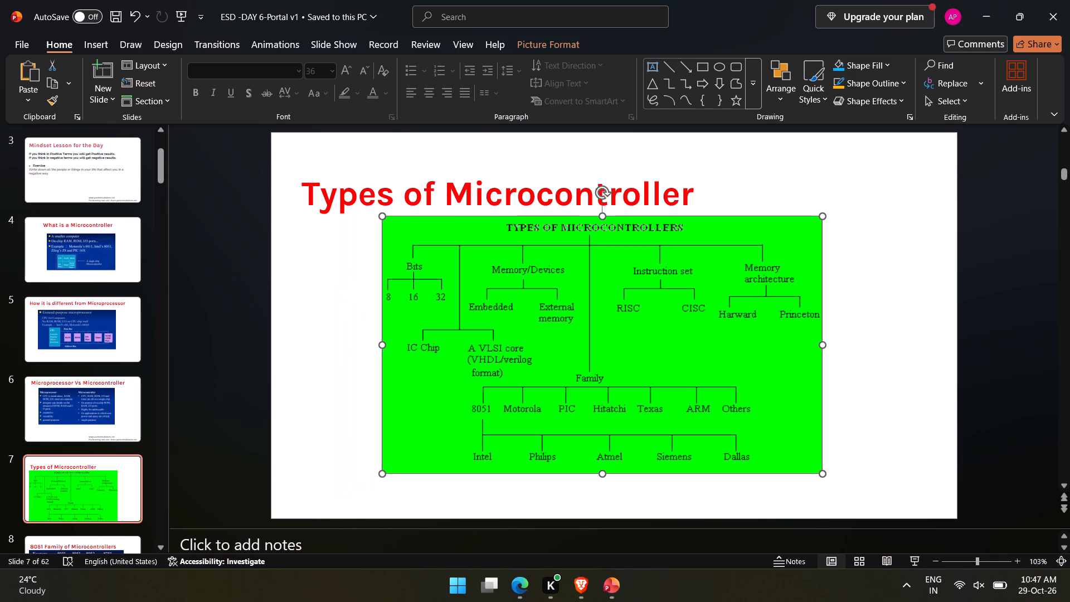
# Move the "Types of Microcontroller" title box on slide 7 right and slightly up so its text sits centered above the green diagram.
pyautogui.click(427, 197)
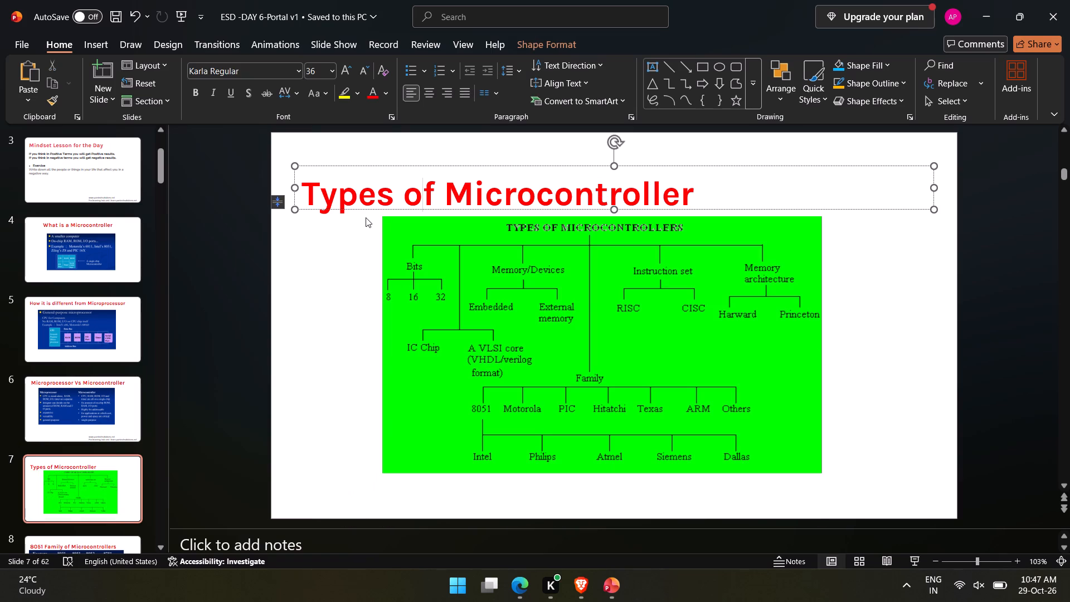
pyautogui.moveTo(367, 210); pyautogui.dragTo(445, 196)
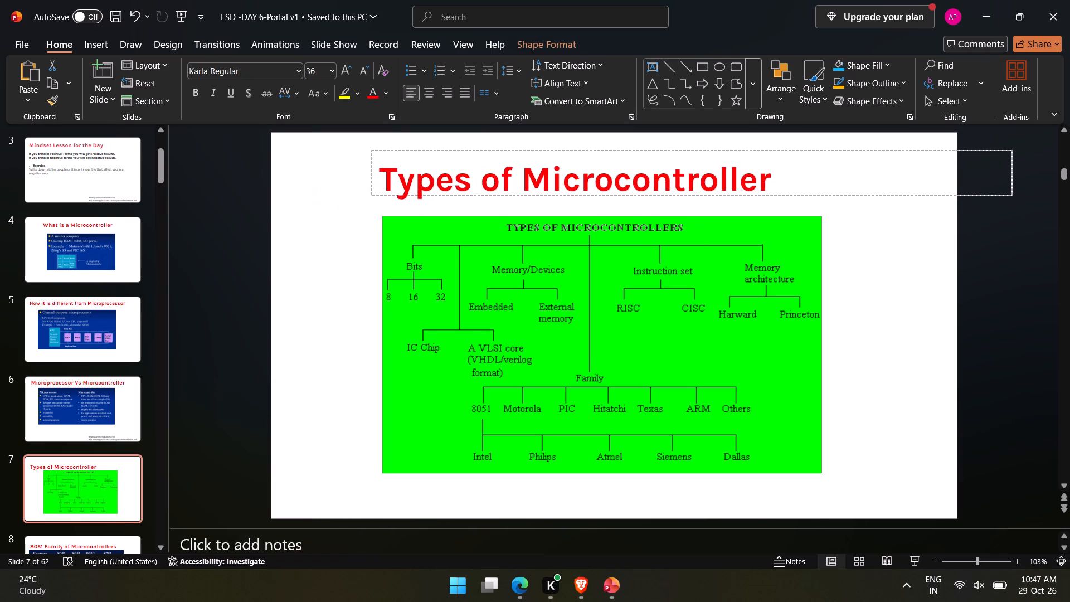
pyautogui.moveTo(445, 196); pyautogui.dragTo(444, 198)
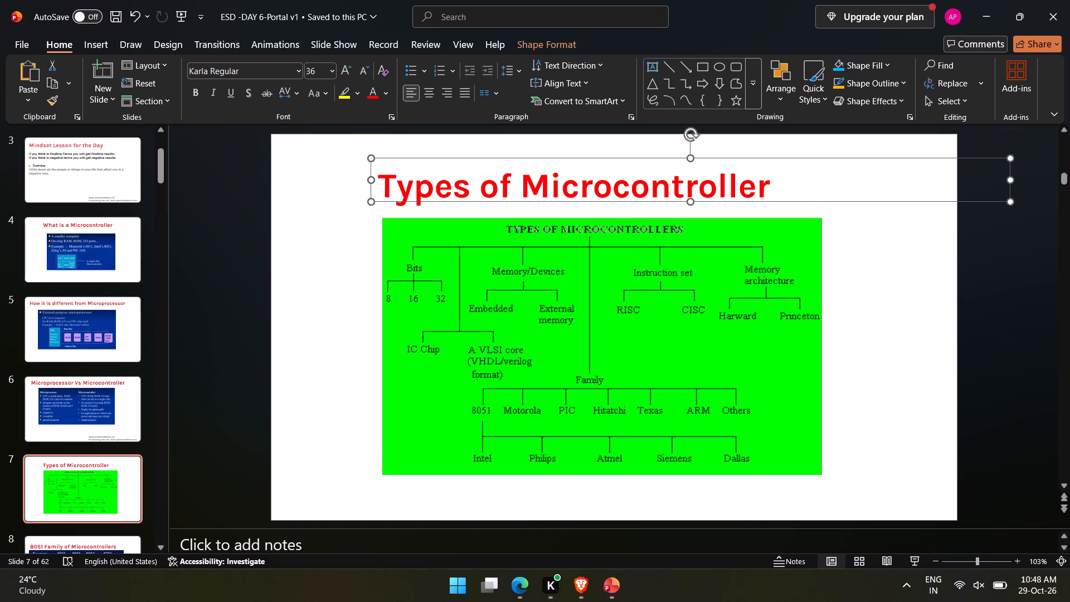
pyautogui.click(868, 276)
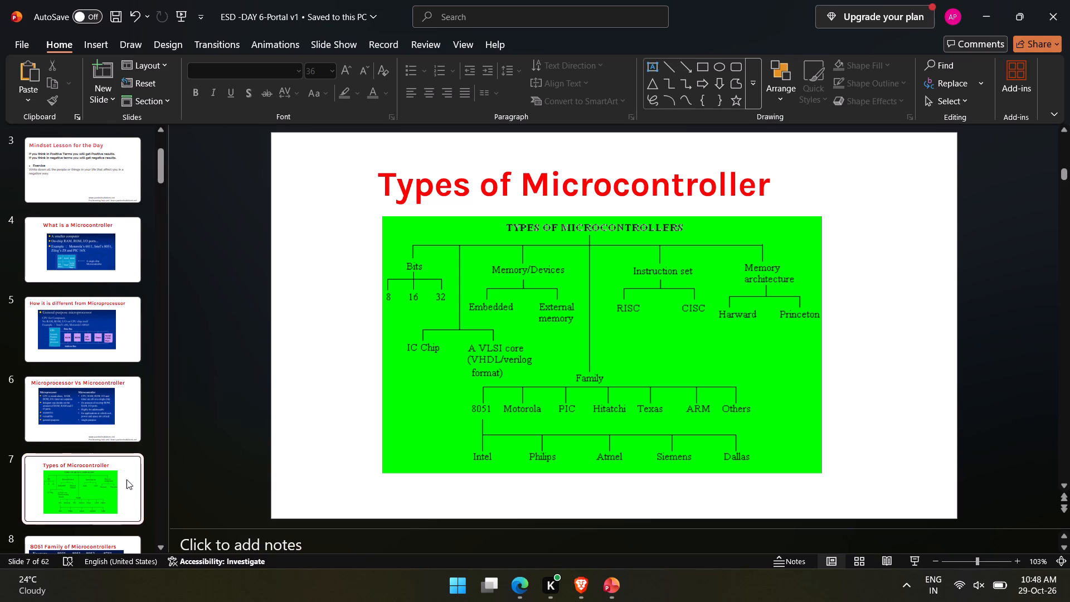
# On slide 8, shrink the 8051 family feature table picture from its lower-left corner so it fits within the slide.
pyautogui.scroll(-1, 127, 479)
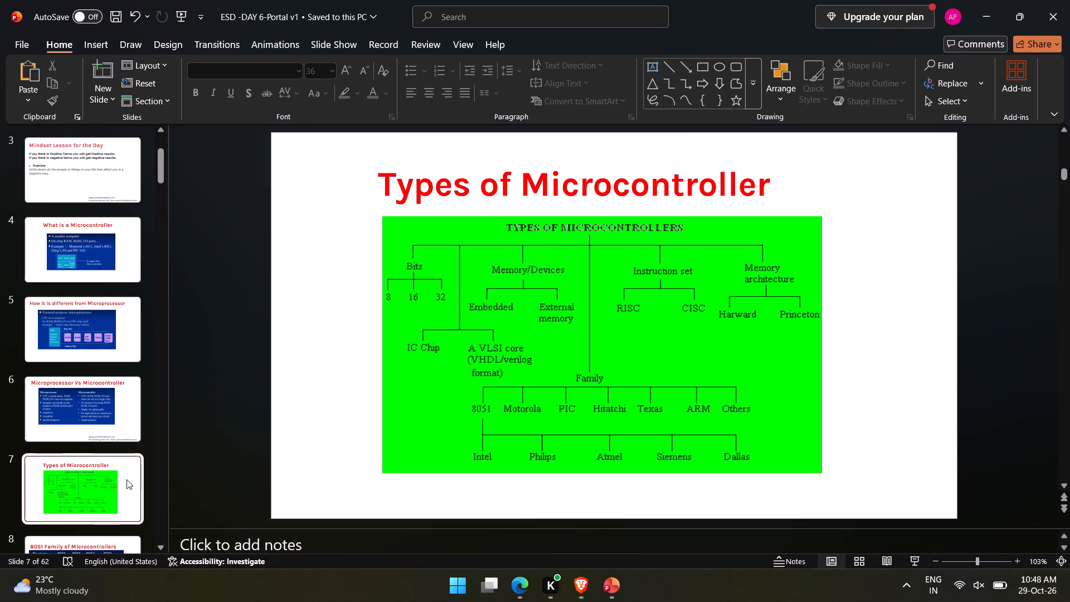
pyautogui.scroll(-1, 127, 479)
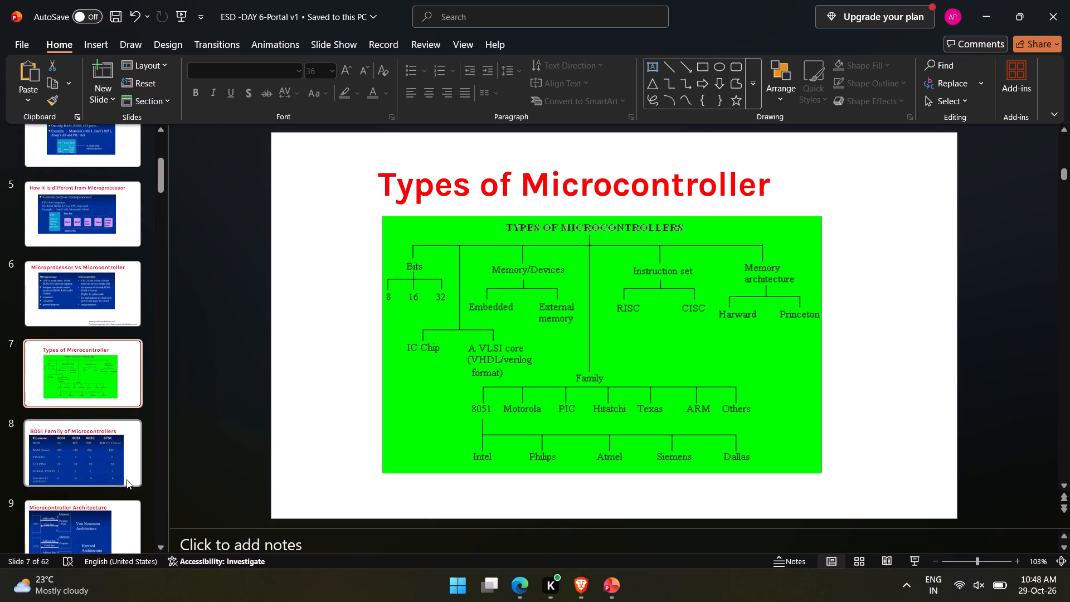
pyautogui.scroll(-1, 127, 479)
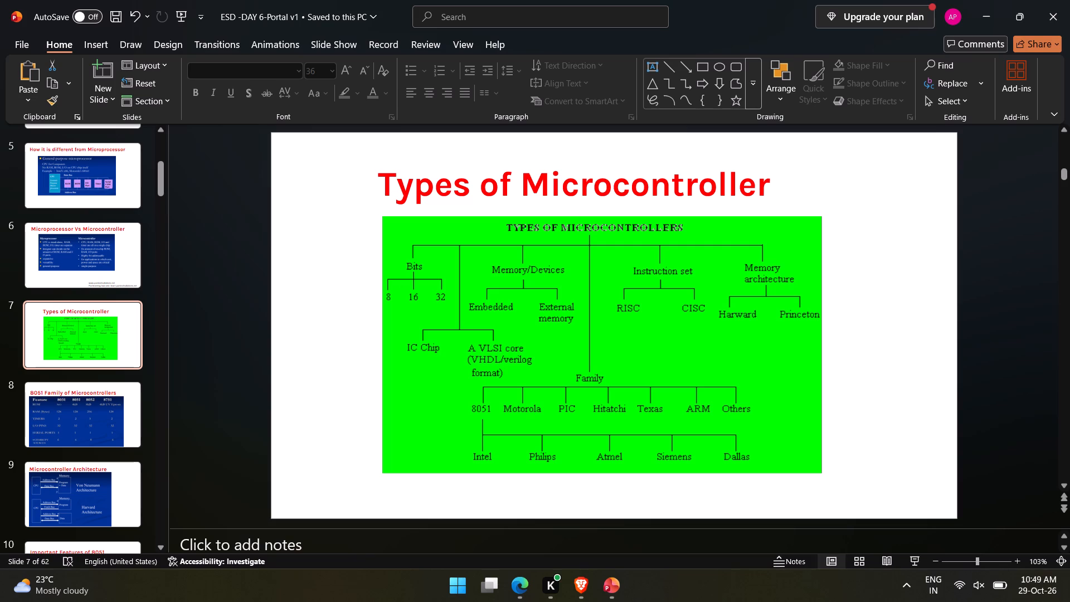
pyautogui.click(87, 411)
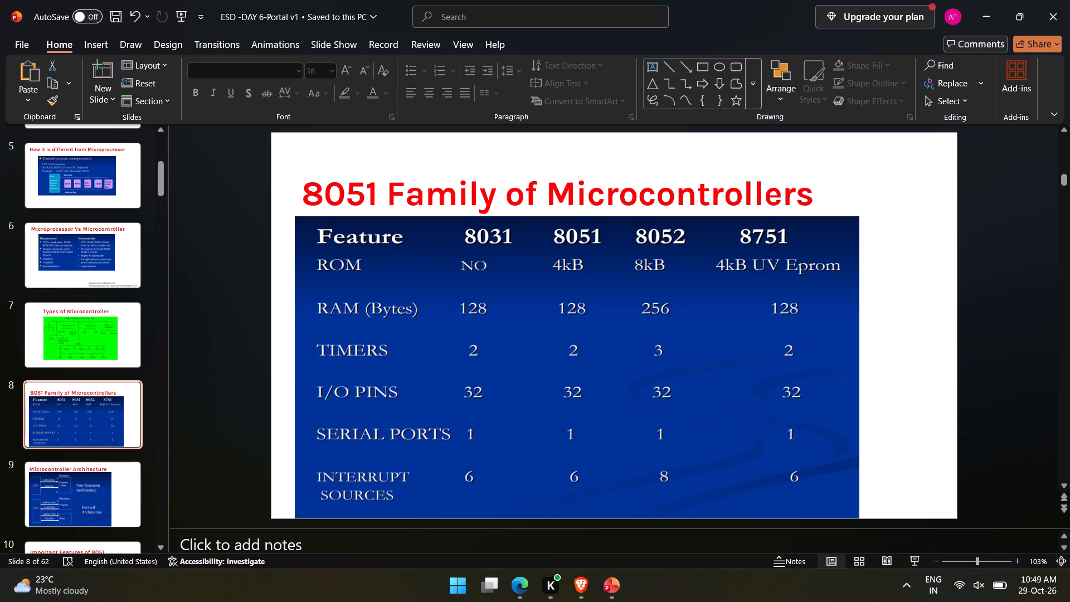
pyautogui.click(498, 354)
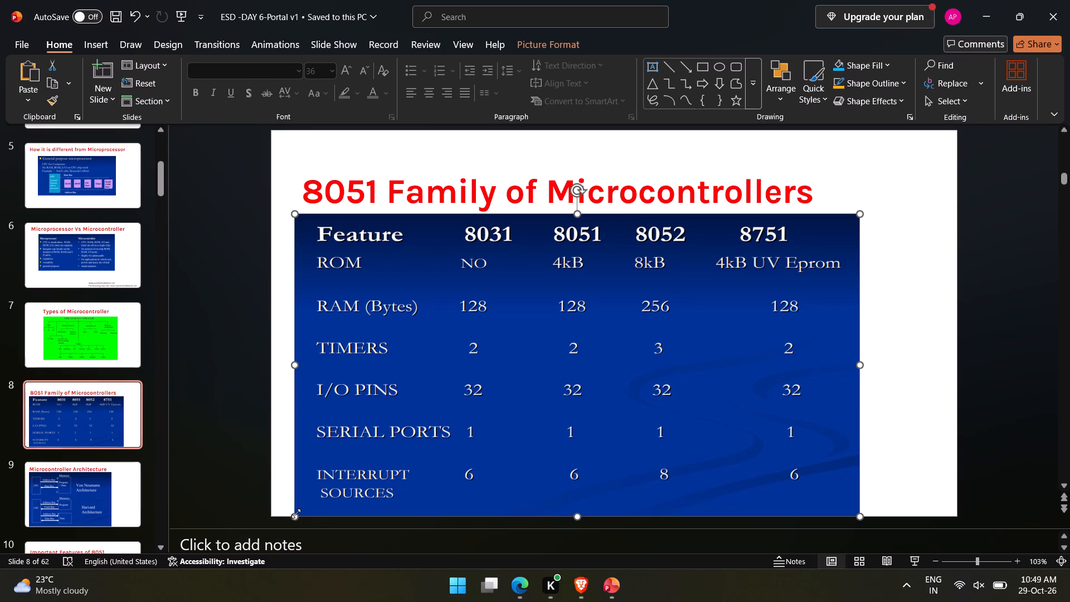
pyautogui.moveTo(295, 513); pyautogui.dragTo(386, 448)
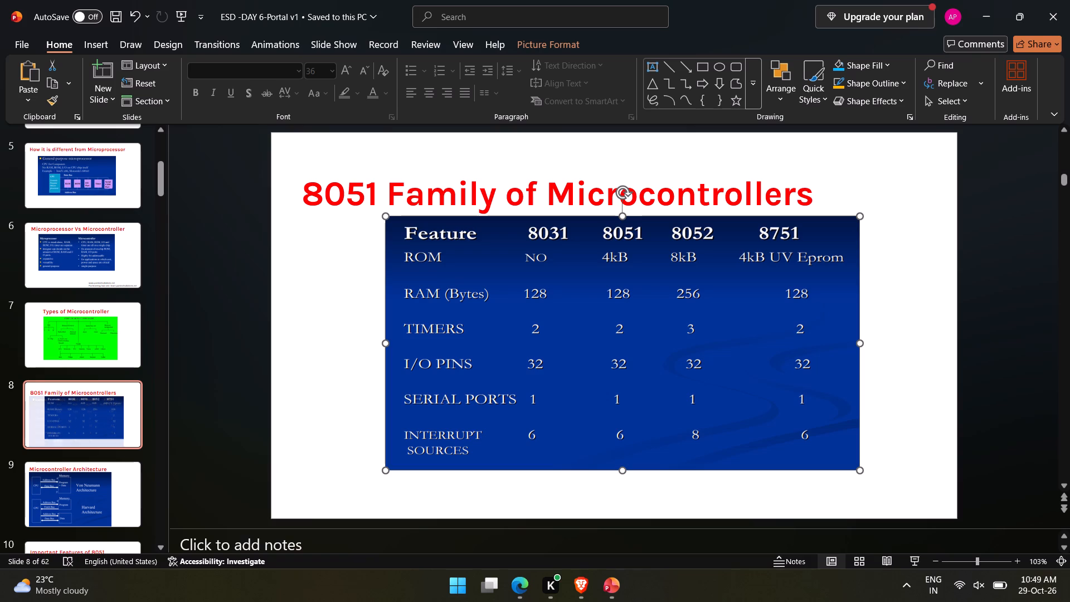
# Move the "8051 Family of Microcontrollers" title box right and slightly up so its text sits centered above the table picture.
pyautogui.click(515, 179)
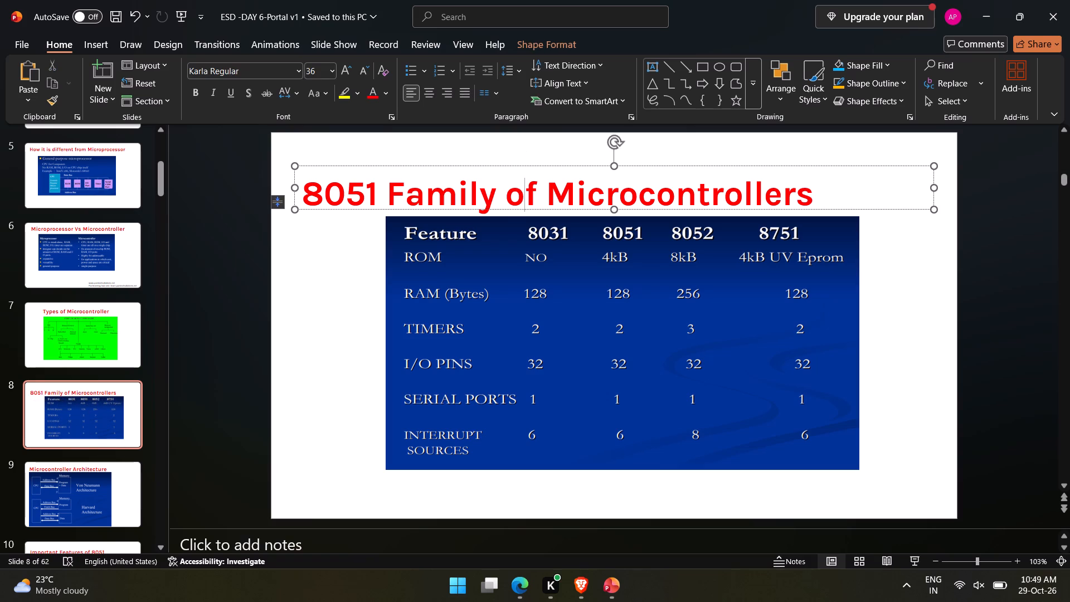
pyautogui.moveTo(369, 215); pyautogui.dragTo(447, 200)
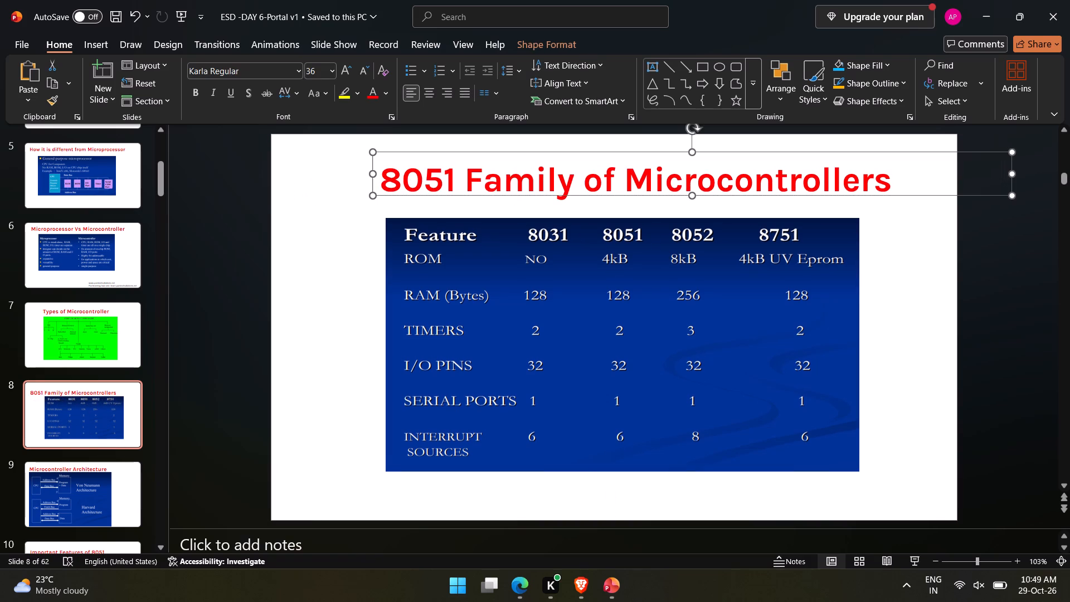
pyautogui.click(913, 303)
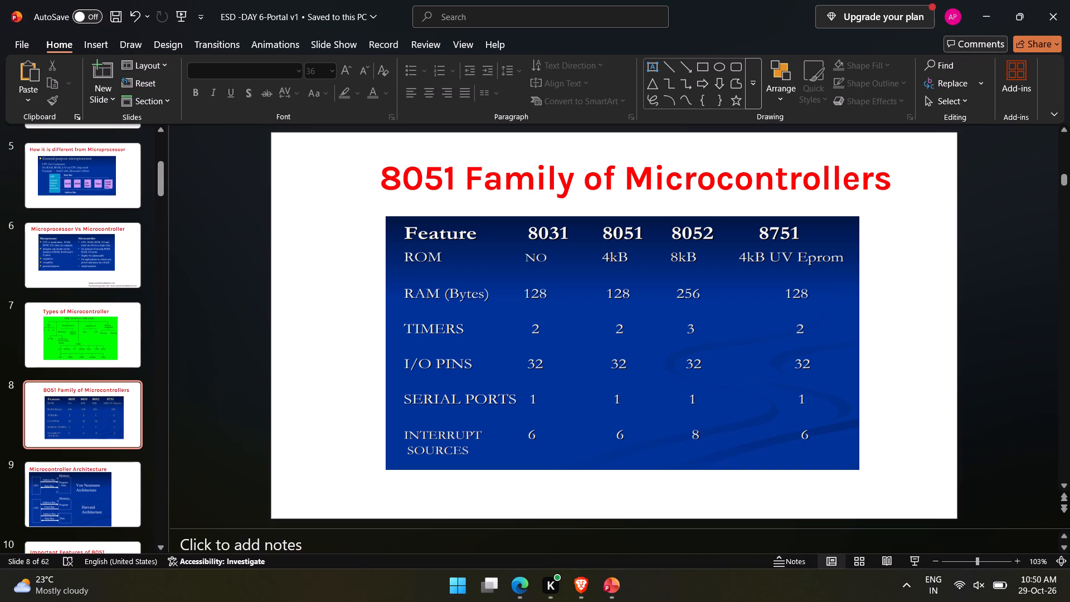
# On slide 9, move the "Microcontroller Architecture" title box right and slightly up so its text is centered near the slide's top.
pyautogui.click(127, 479)
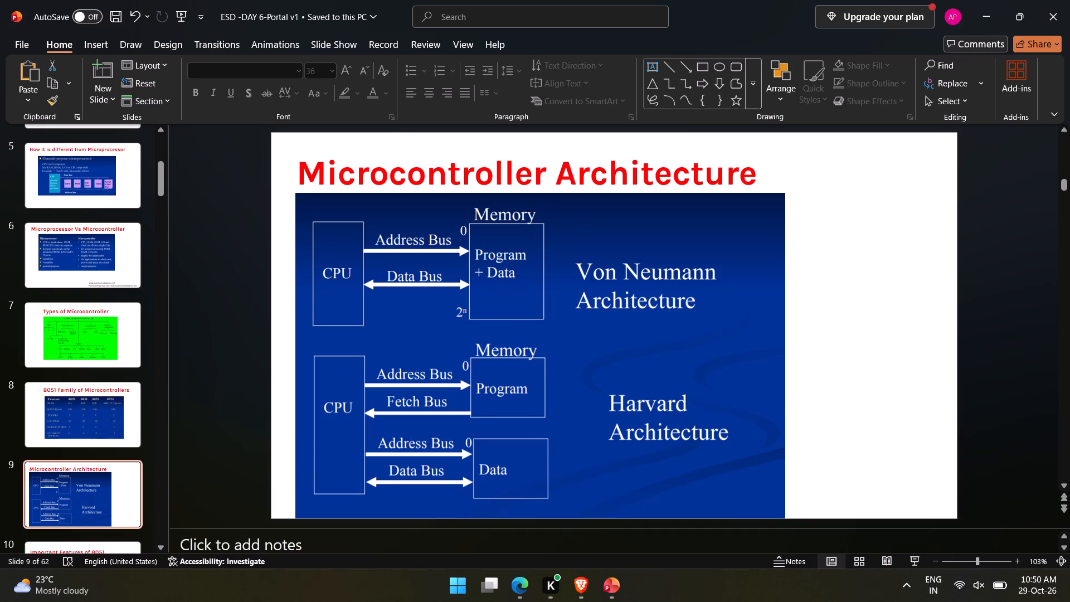
pyautogui.click(754, 167)
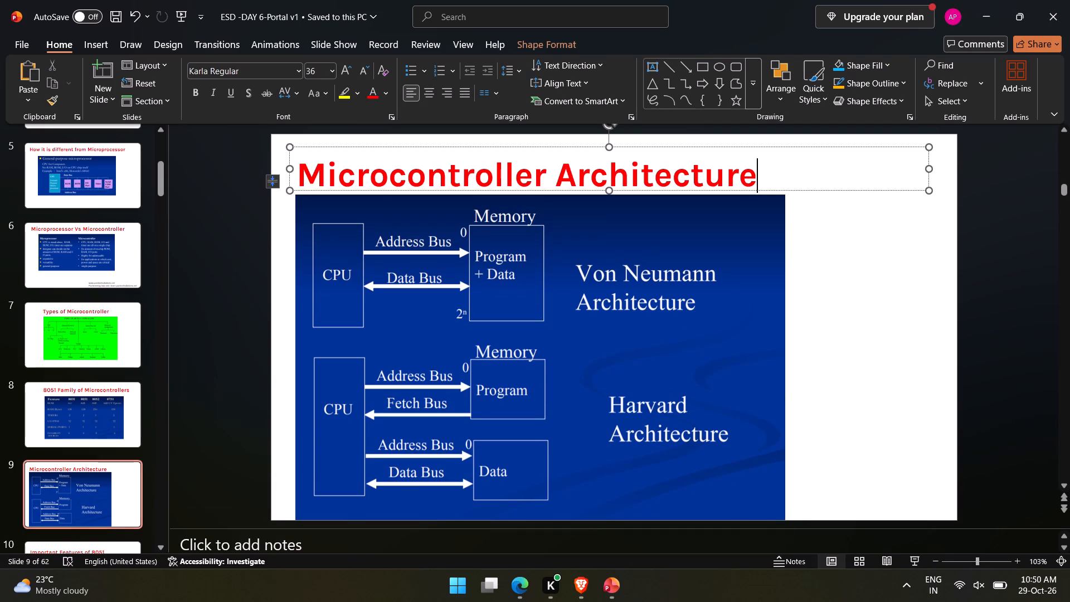
pyautogui.moveTo(793, 192); pyautogui.dragTo(881, 178)
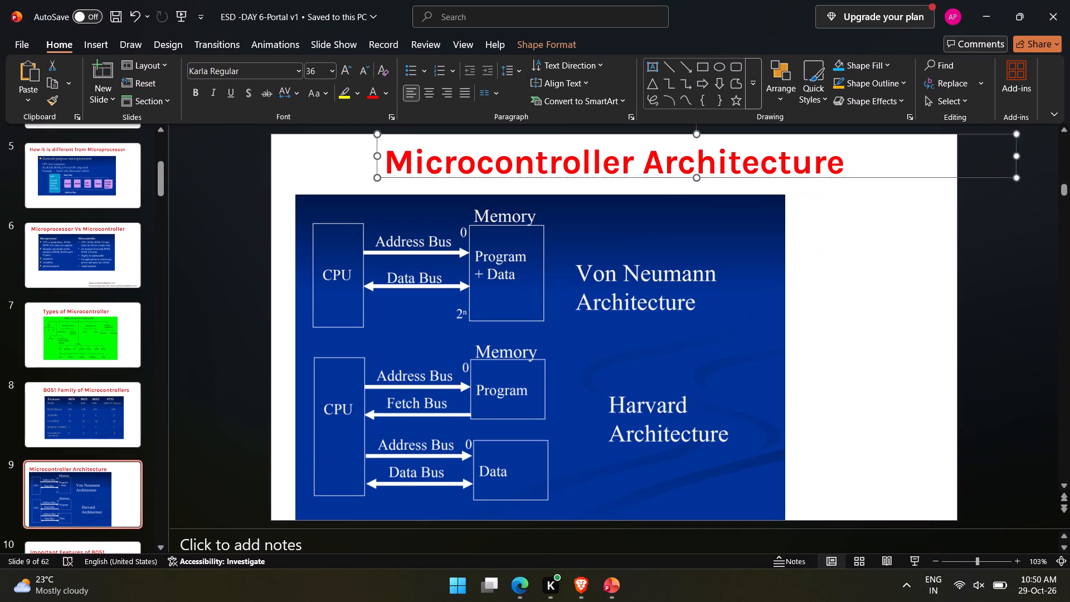
pyautogui.click(792, 289)
# Shrink the Von Neumann and Harvard architecture picture from its upper-right corner and move it up and right, centered below the title.
pyautogui.click(777, 308)
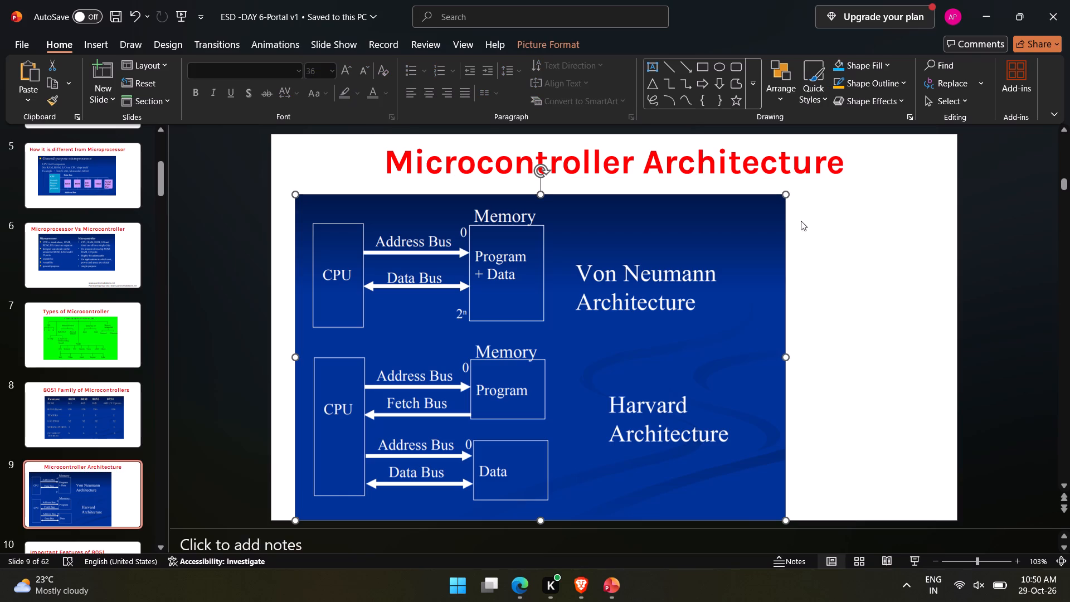
pyautogui.moveTo(786, 194); pyautogui.dragTo(709, 312)
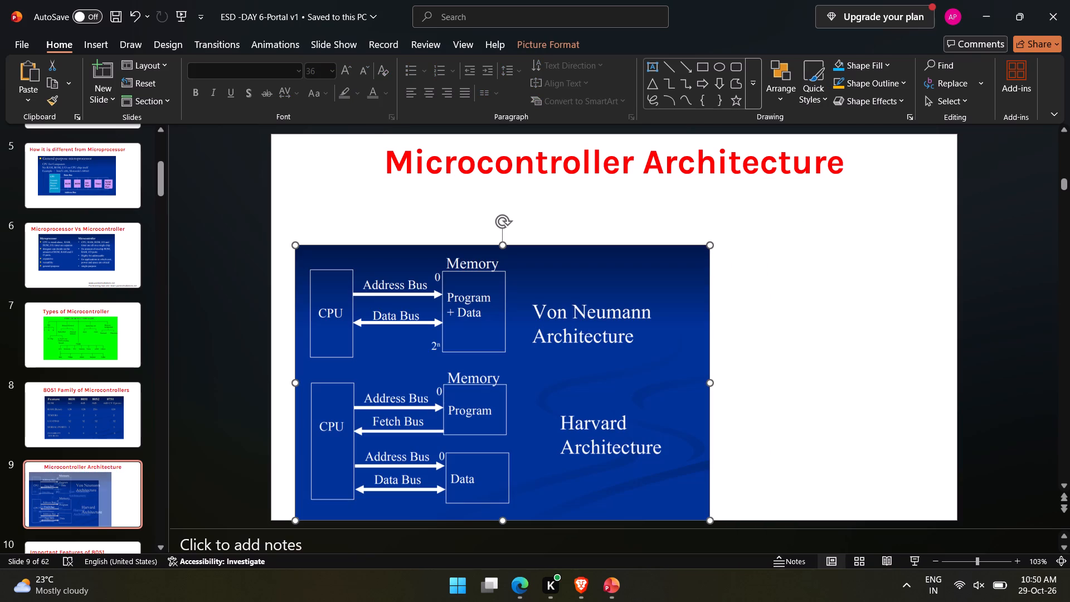
pyautogui.scroll(-1, 464, 450)
pyautogui.moveTo(294, 520); pyautogui.dragTo(301, 515)
pyautogui.moveTo(305, 496); pyautogui.dragTo(391, 452)
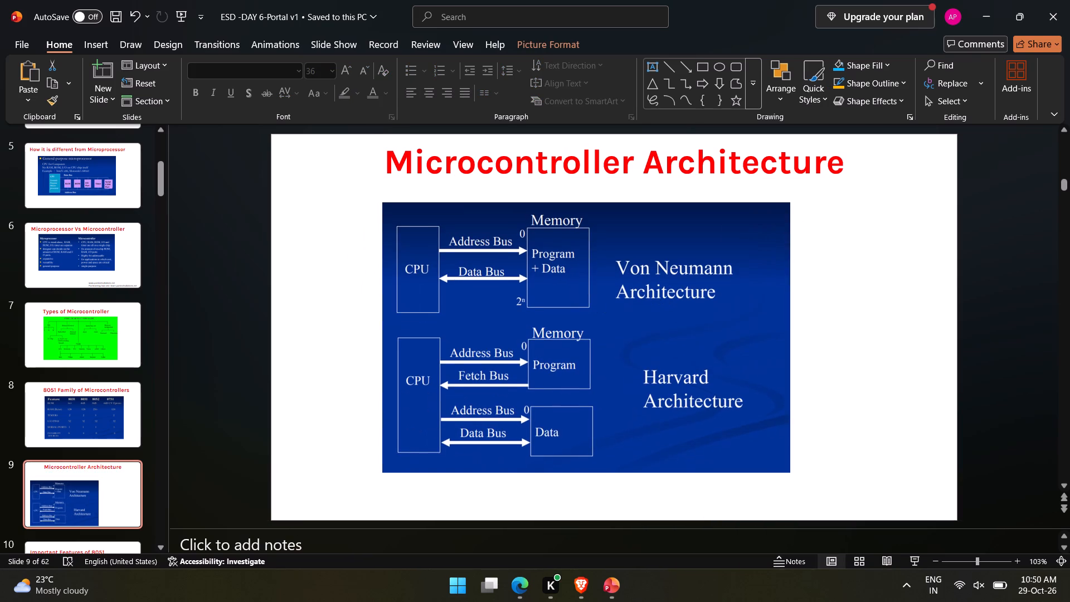
pyautogui.moveTo(391, 452); pyautogui.dragTo(395, 455)
pyautogui.click(844, 322)
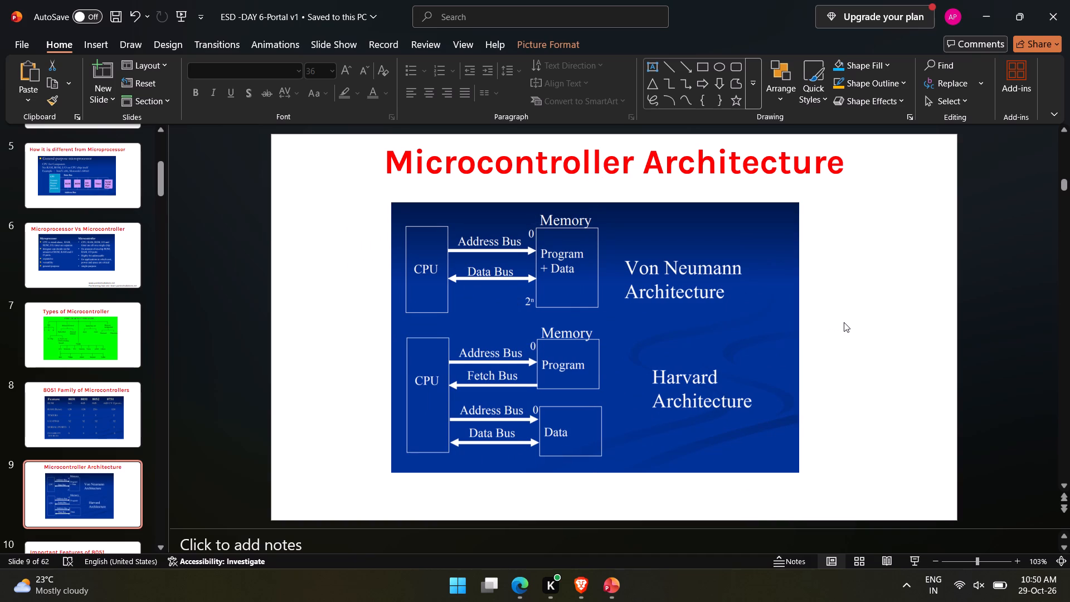
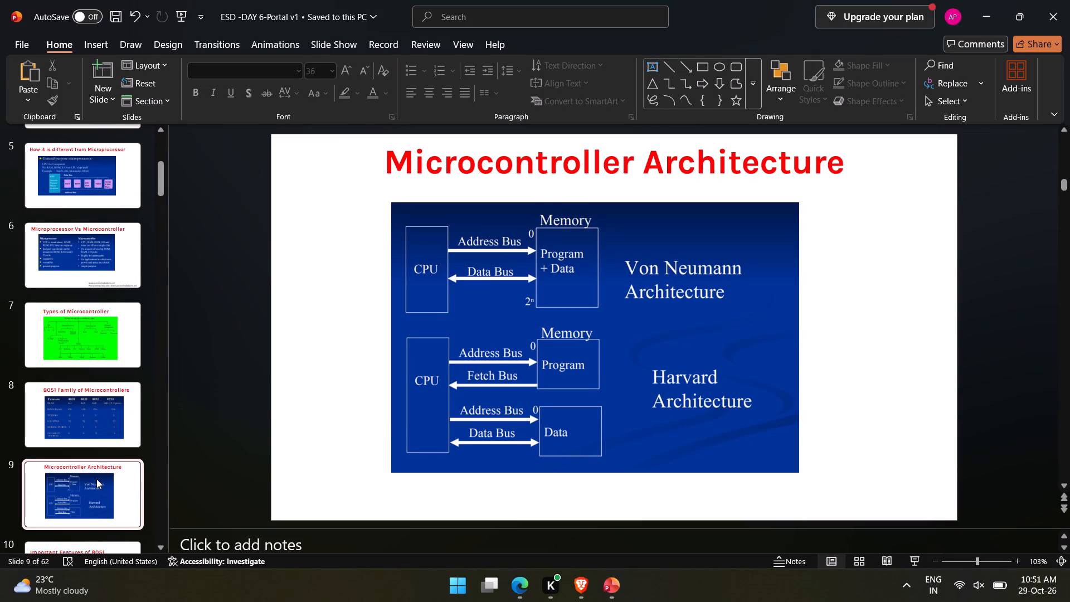
# On slide 10, move the "Important Features of 8051" title box right and slightly up so its text is roughly centered near the slide's top.
pyautogui.scroll(-1, 96, 479)
pyautogui.click(112, 483)
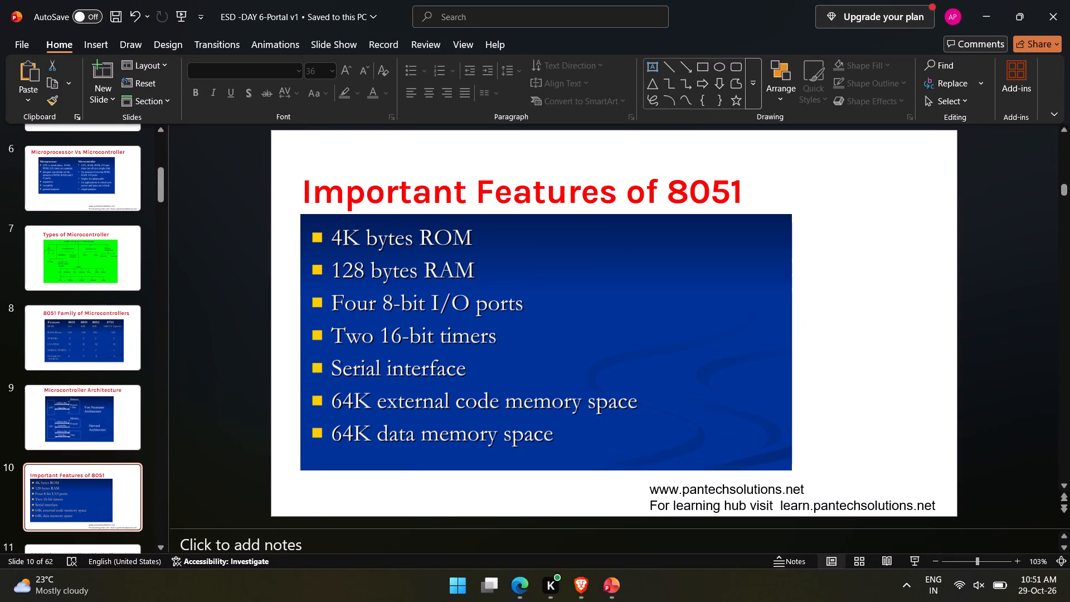
pyautogui.click(749, 193)
pyautogui.doubleClick(749, 197)
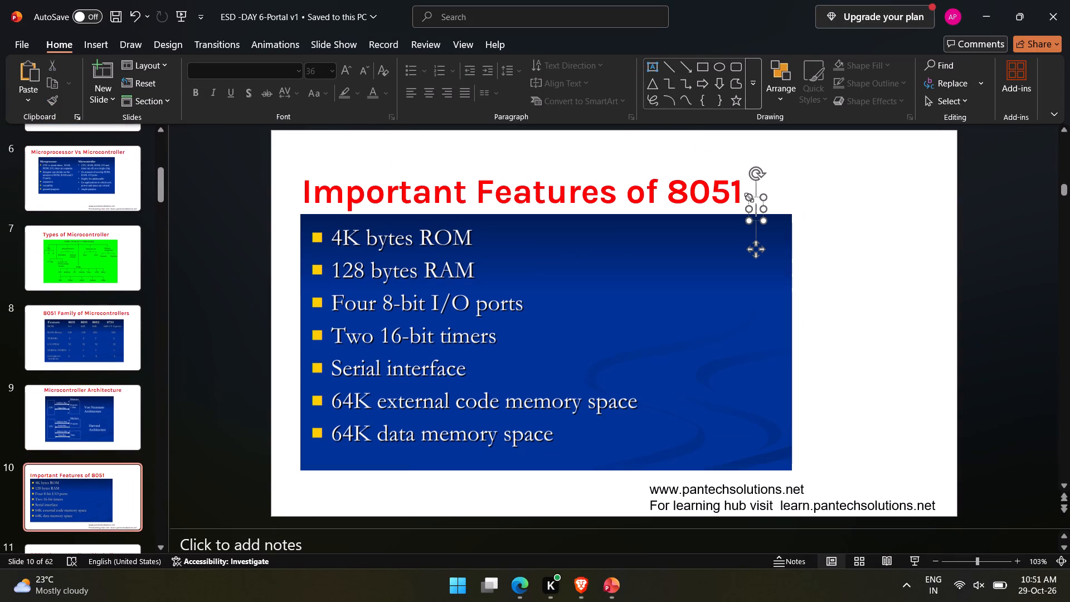
pyautogui.click(717, 201)
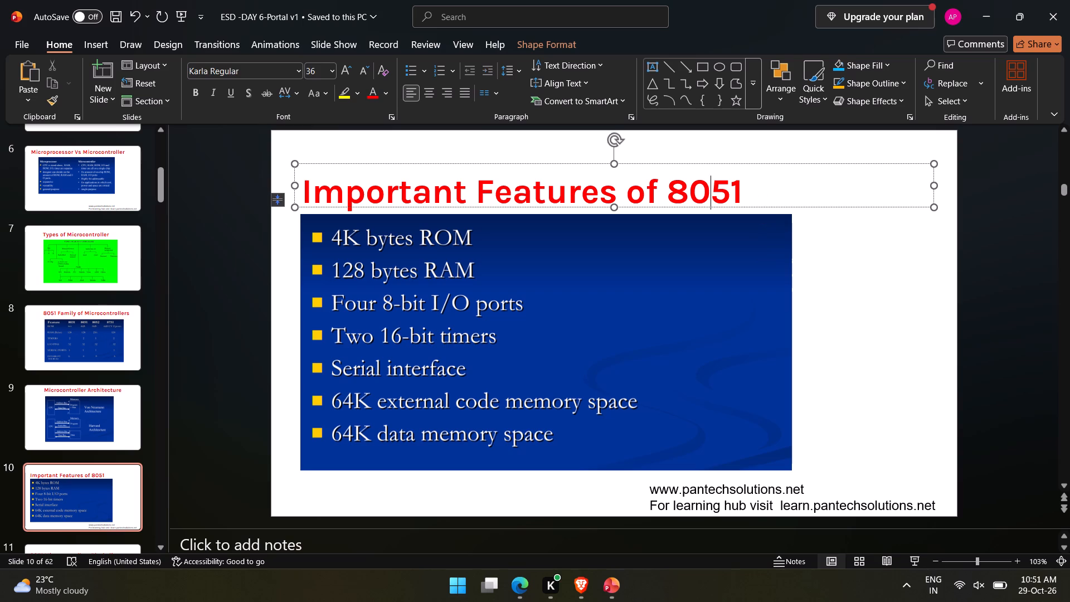
pyautogui.moveTo(483, 208); pyautogui.dragTo(527, 194)
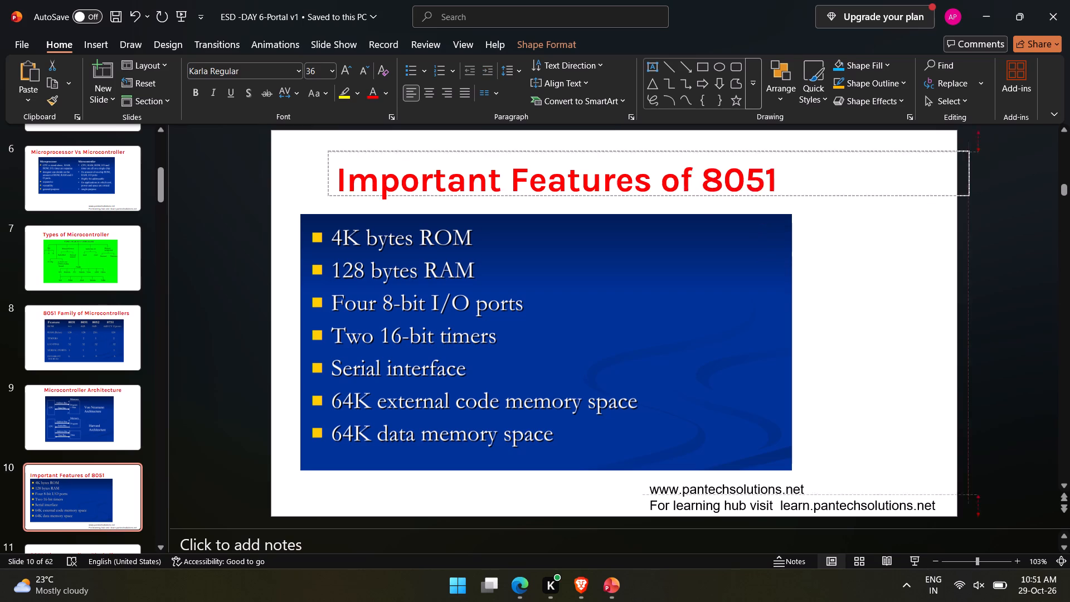
pyautogui.moveTo(527, 194); pyautogui.dragTo(546, 186)
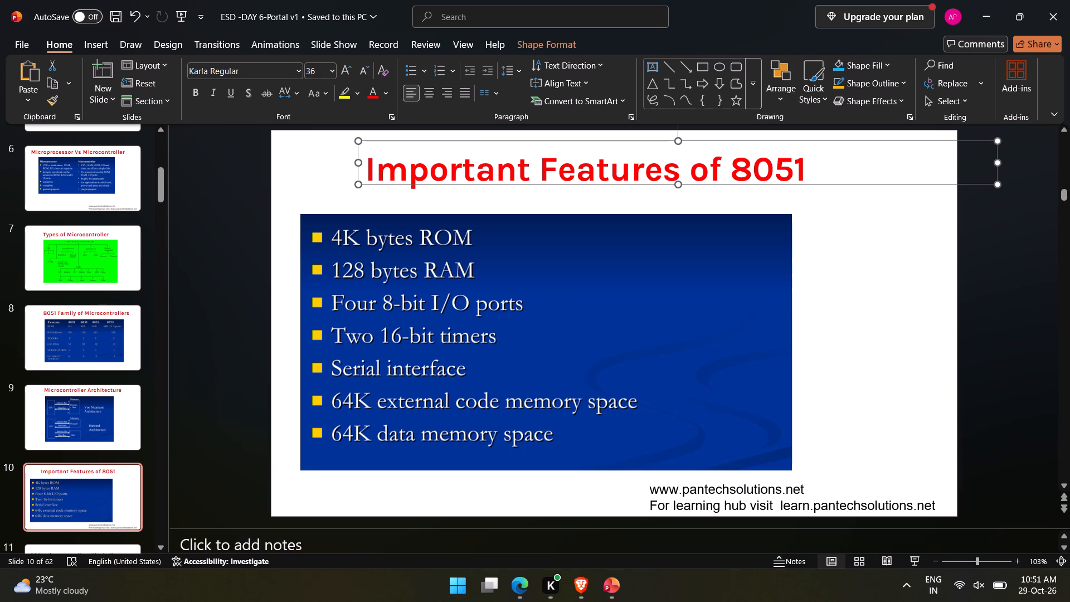
# Move the blue 8051 features list picture right and slightly up so it sits below the slide 10 title.
pyautogui.click(650, 308)
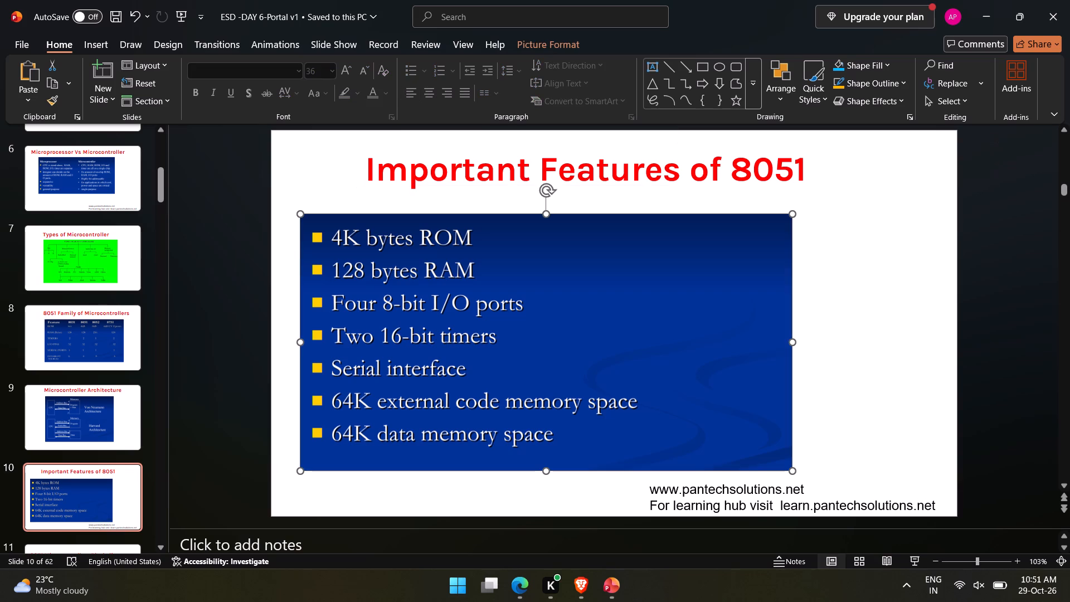
pyautogui.moveTo(382, 460); pyautogui.dragTo(456, 444)
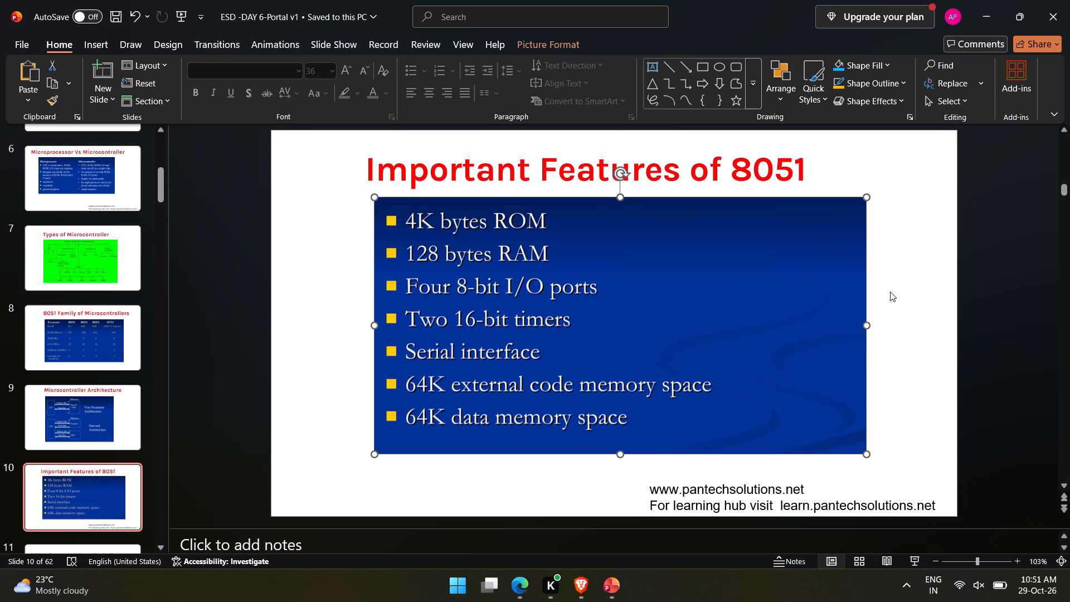
pyautogui.click(931, 281)
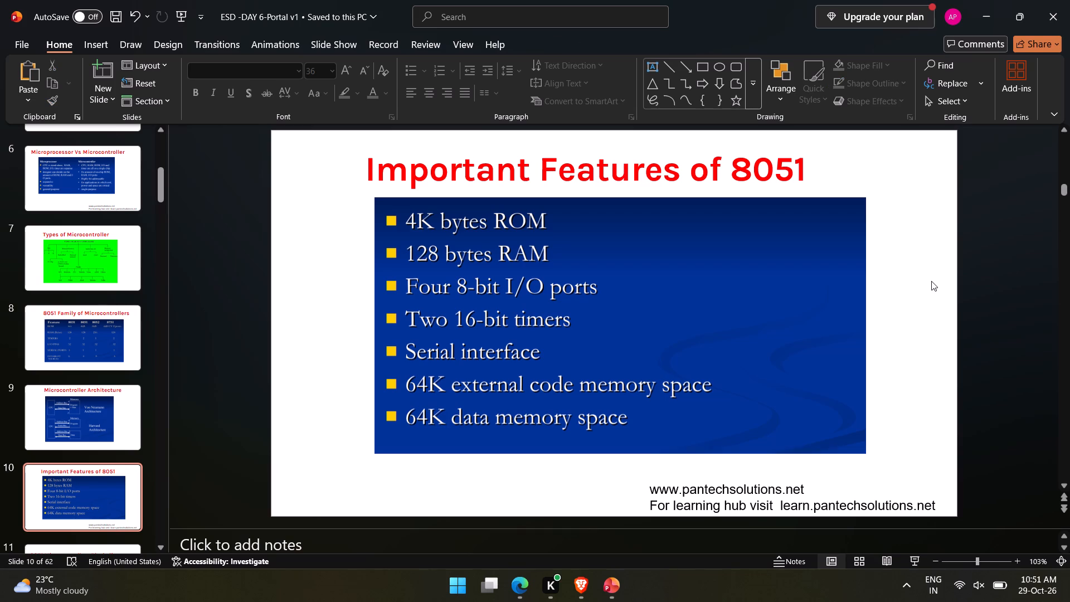
# Delete the website and learning hub footer text at the bottom of slide 10.
pyautogui.click(826, 511)
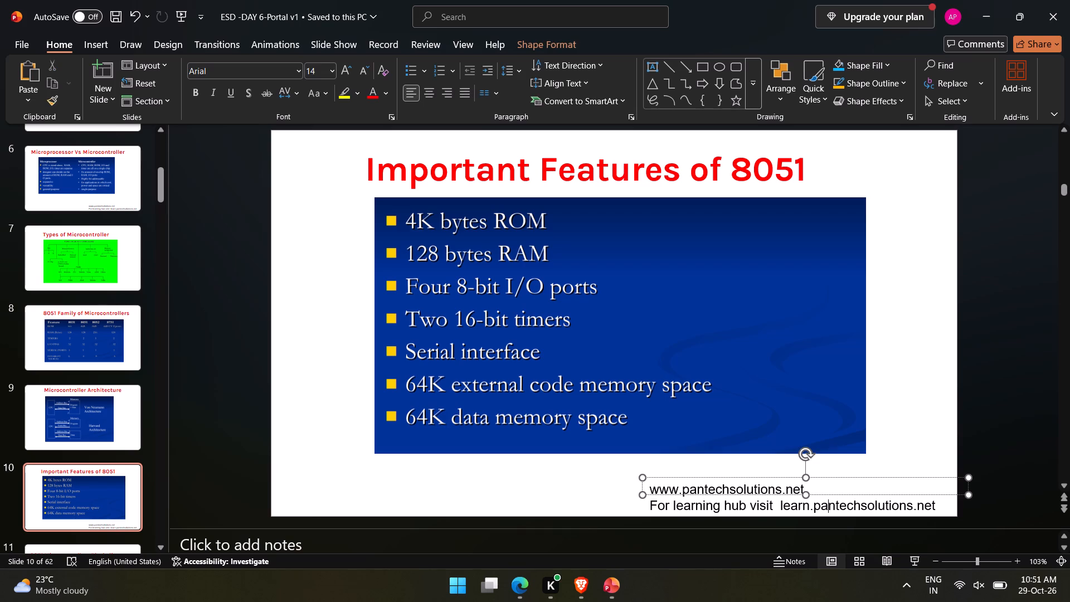
pyautogui.press('Delete')
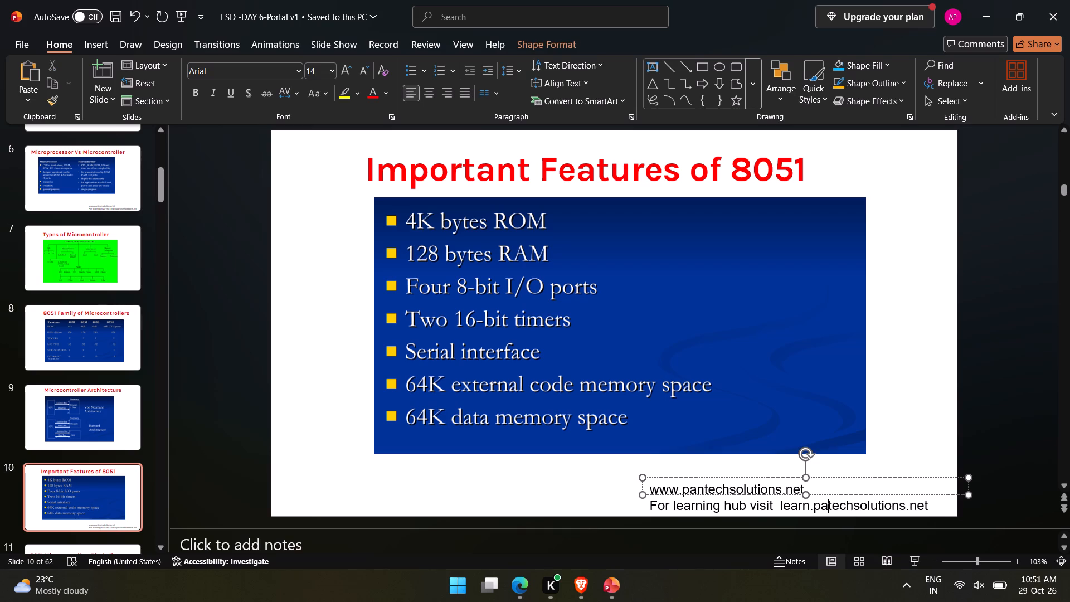
pyautogui.click(904, 493)
pyautogui.click(897, 482)
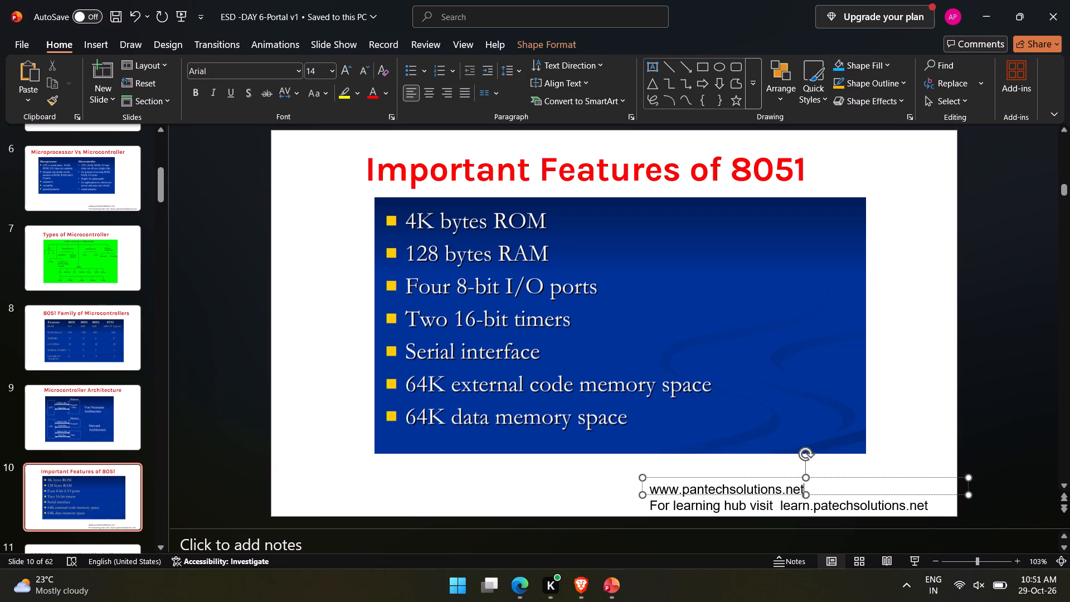
pyautogui.press('Delete')
pyautogui.press('Delete')
pyautogui.click(897, 482)
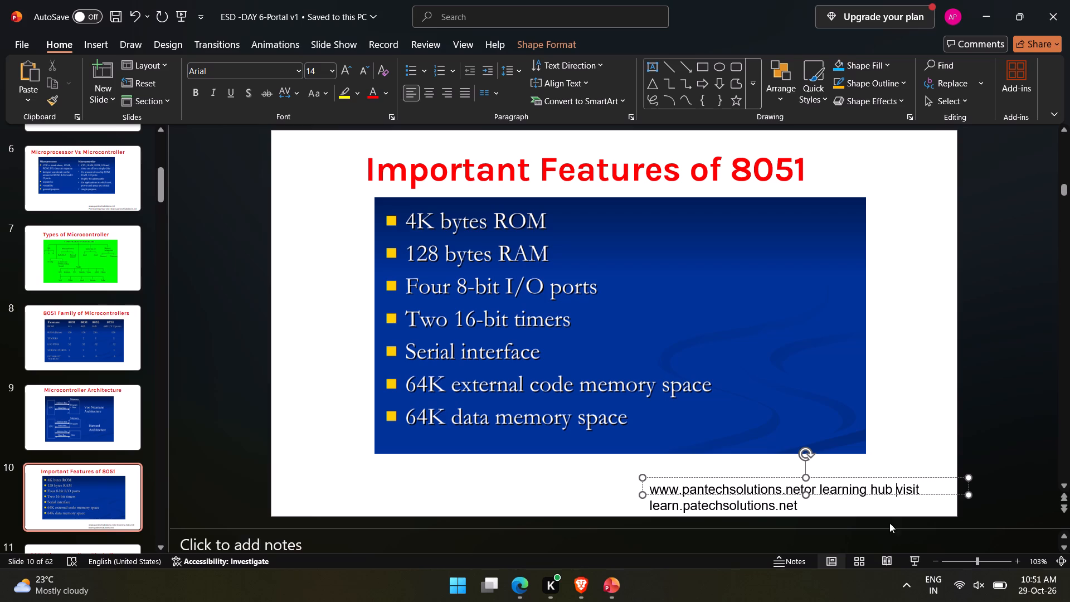
pyautogui.moveTo(926, 488); pyautogui.dragTo(655, 487)
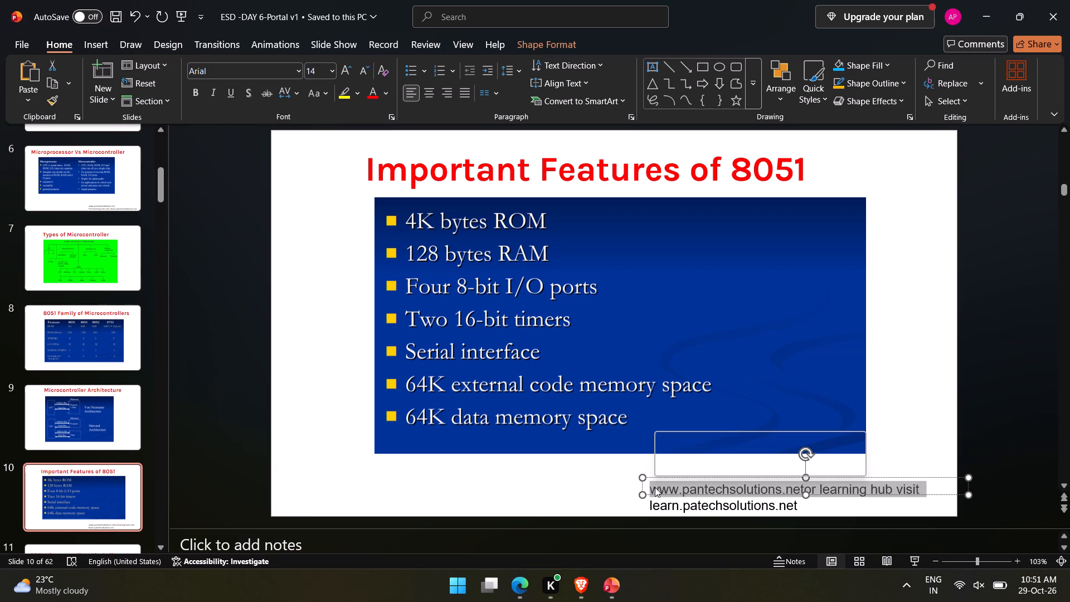
pyautogui.press('Delete')
pyautogui.moveTo(806, 491); pyautogui.dragTo(725, 497)
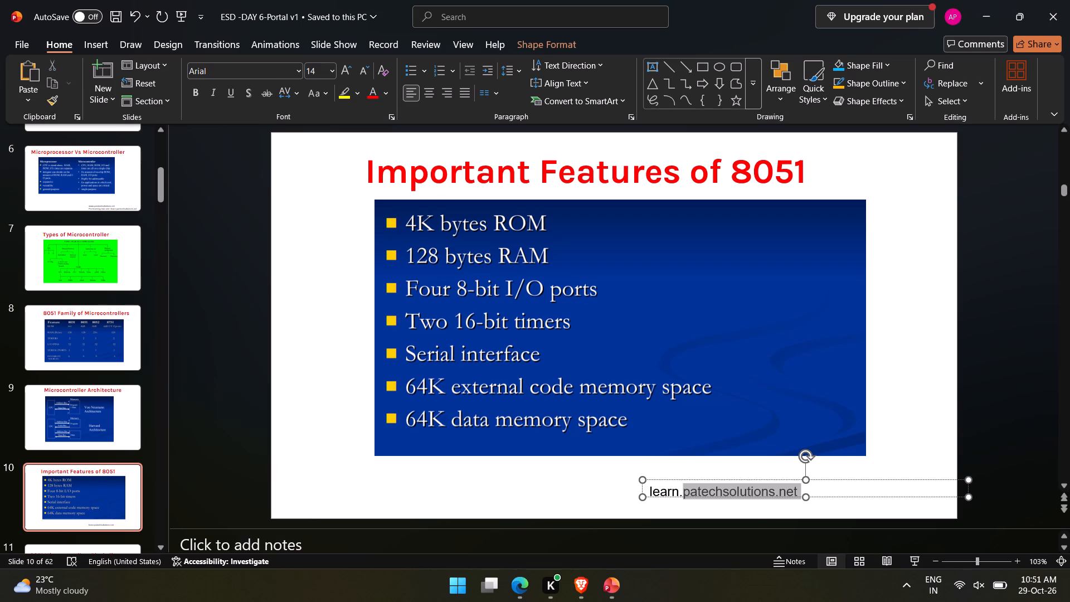
pyautogui.moveTo(725, 497); pyautogui.dragTo(655, 488)
pyautogui.press('Delete')
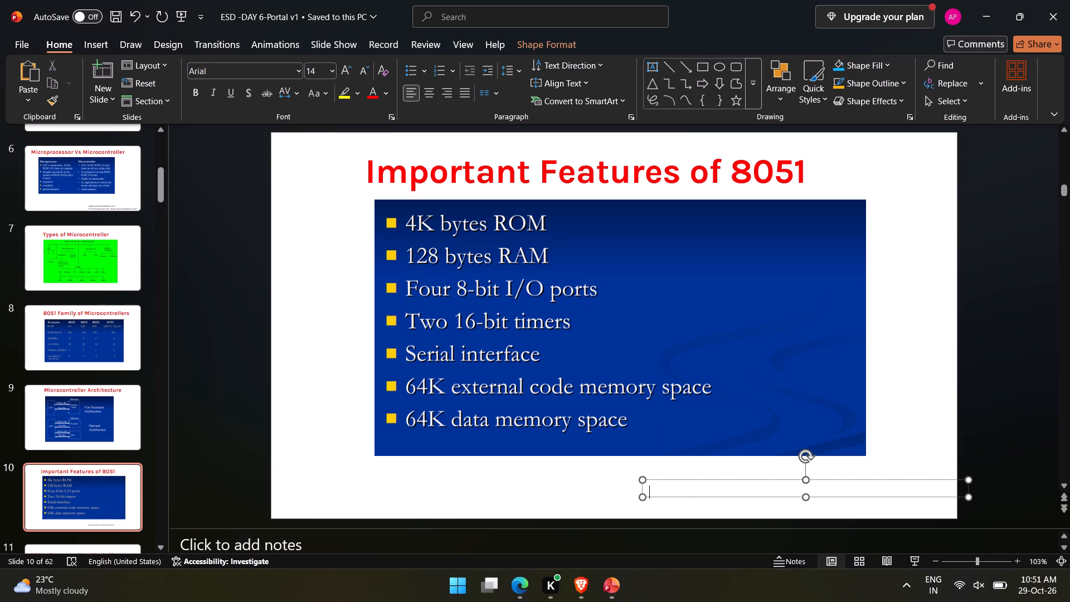
pyautogui.click(585, 472)
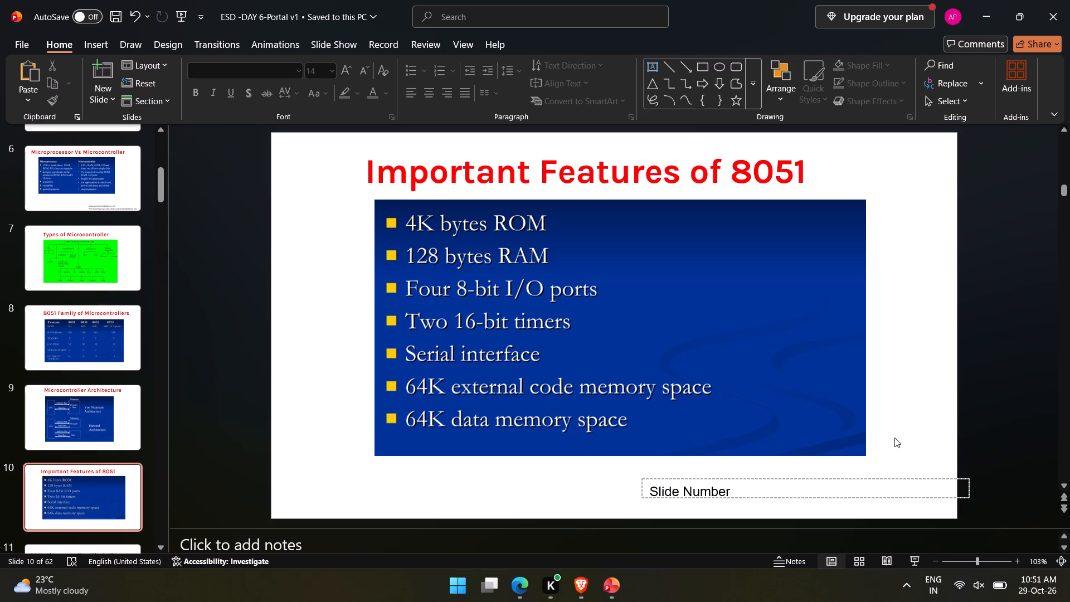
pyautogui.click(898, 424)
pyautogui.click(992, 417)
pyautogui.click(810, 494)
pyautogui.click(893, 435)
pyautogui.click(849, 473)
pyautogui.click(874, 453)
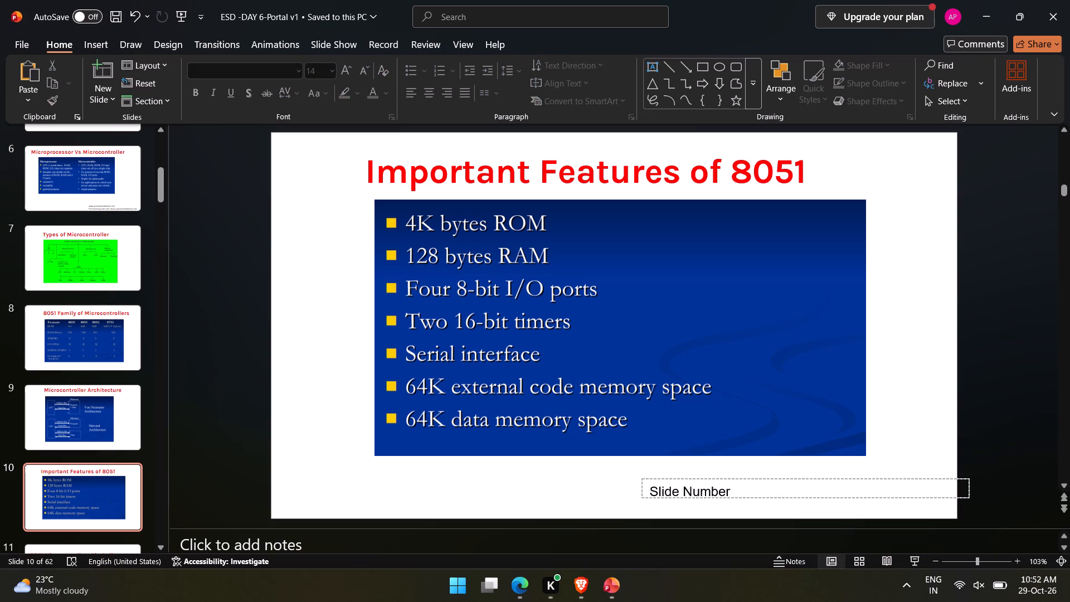
# Shrink the empty Slide Number placeholder on slide 10 from its upper-right corner to a tiny box.
pyautogui.click(830, 491)
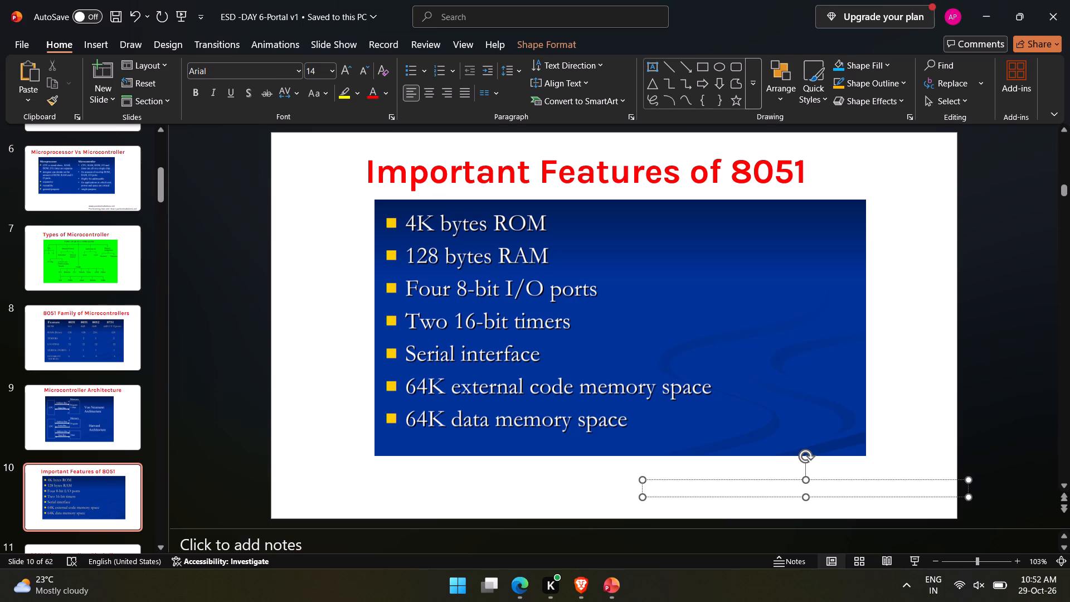
pyautogui.moveTo(969, 479); pyautogui.dragTo(750, 484)
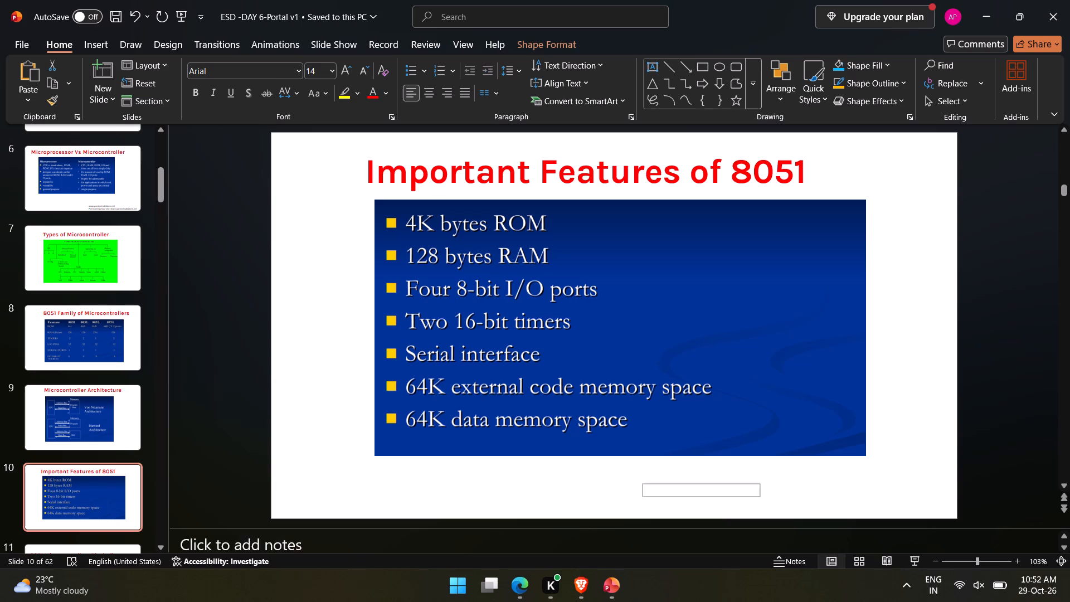
pyautogui.moveTo(750, 484); pyautogui.dragTo(649, 496)
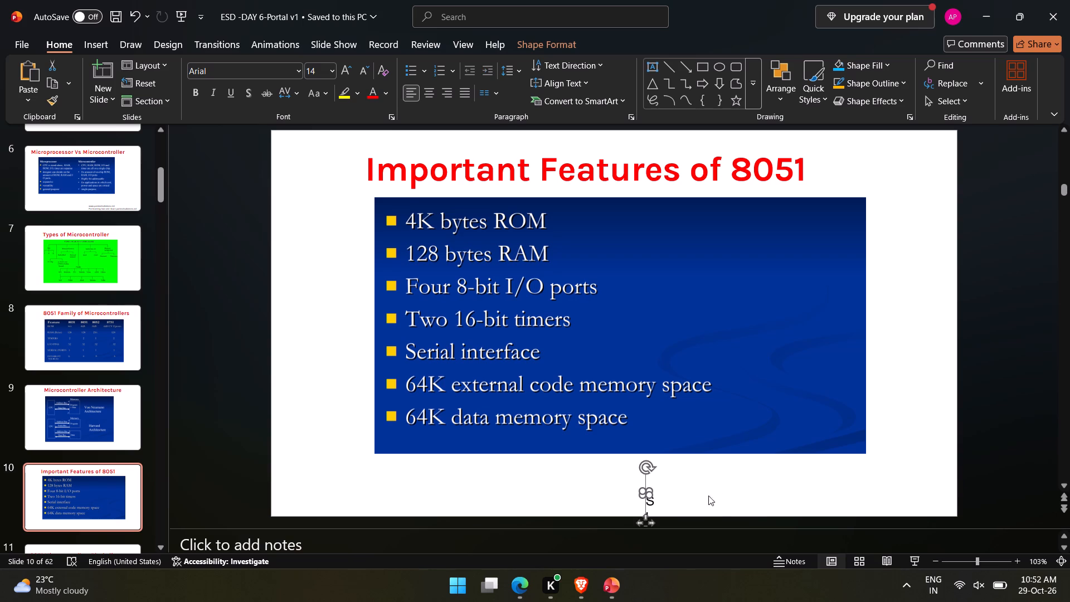
pyautogui.click(722, 494)
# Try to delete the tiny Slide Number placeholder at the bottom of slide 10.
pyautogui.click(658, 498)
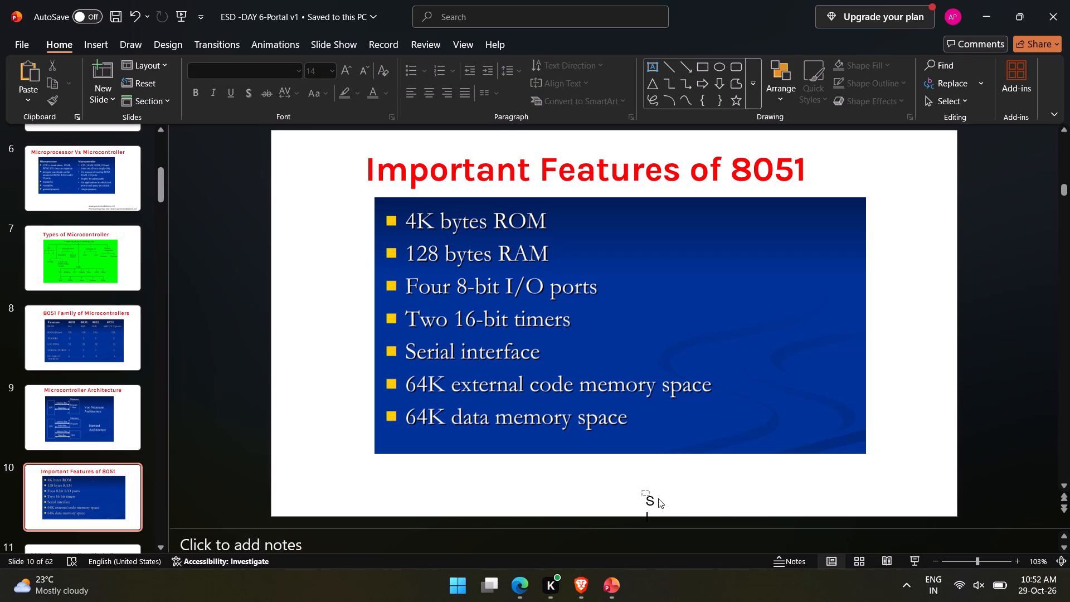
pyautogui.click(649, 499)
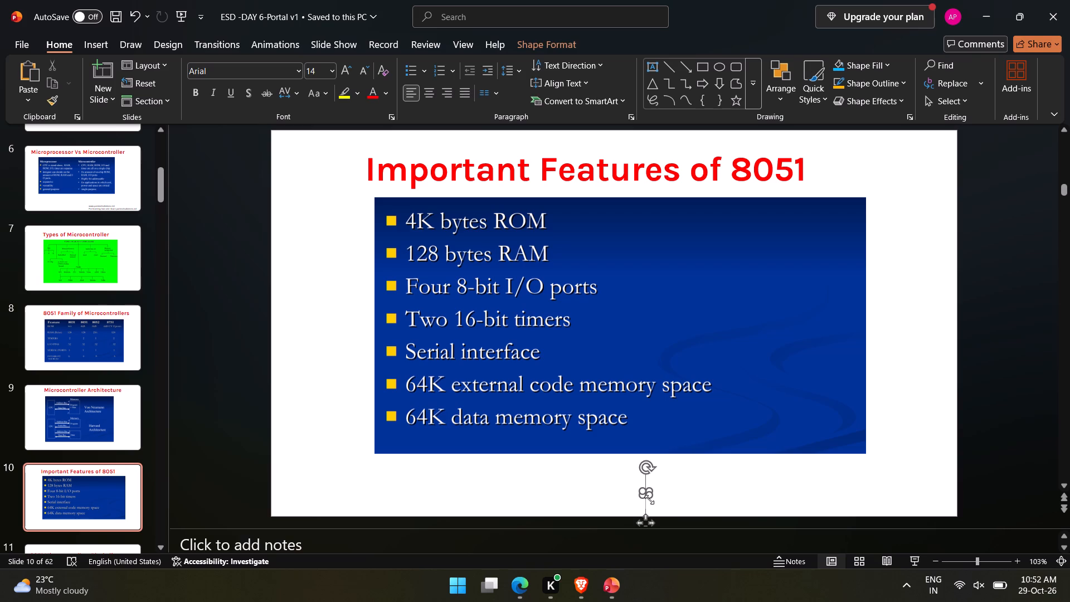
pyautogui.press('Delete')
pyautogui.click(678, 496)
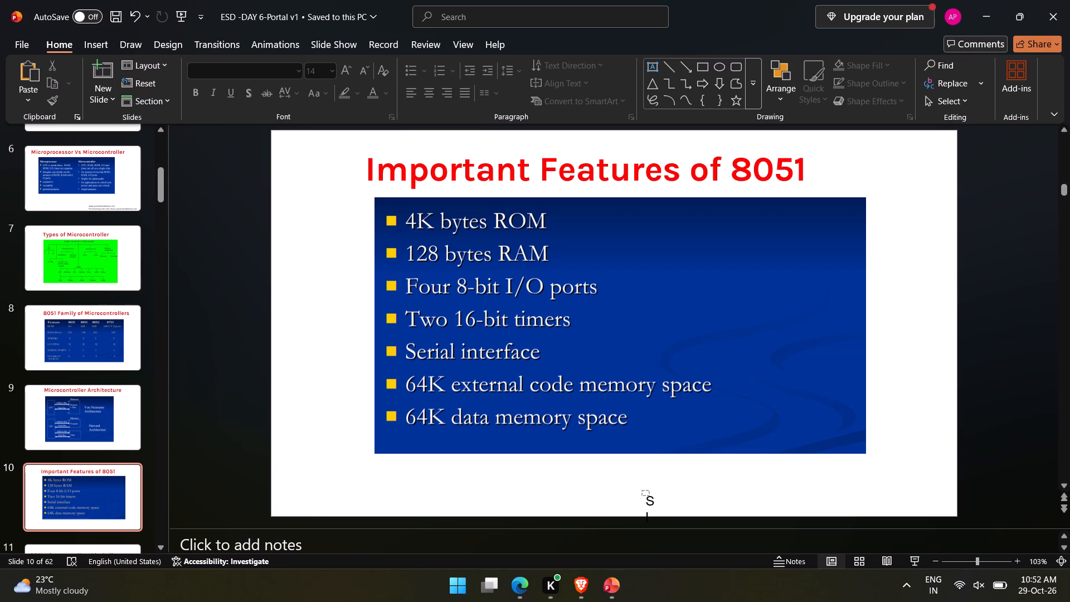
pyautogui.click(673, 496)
# On slide 11, move the "8051 Microcontroller –Block diagram" title box slightly right and up so its text is centered near the slide's top.
pyautogui.scroll(-1, 153, 428)
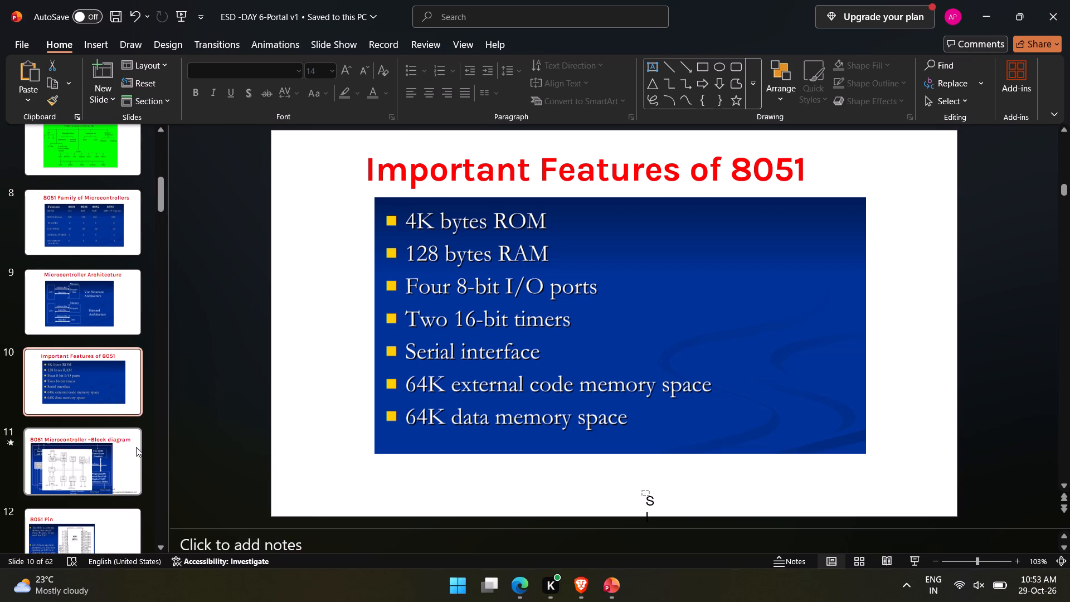
pyautogui.click(137, 449)
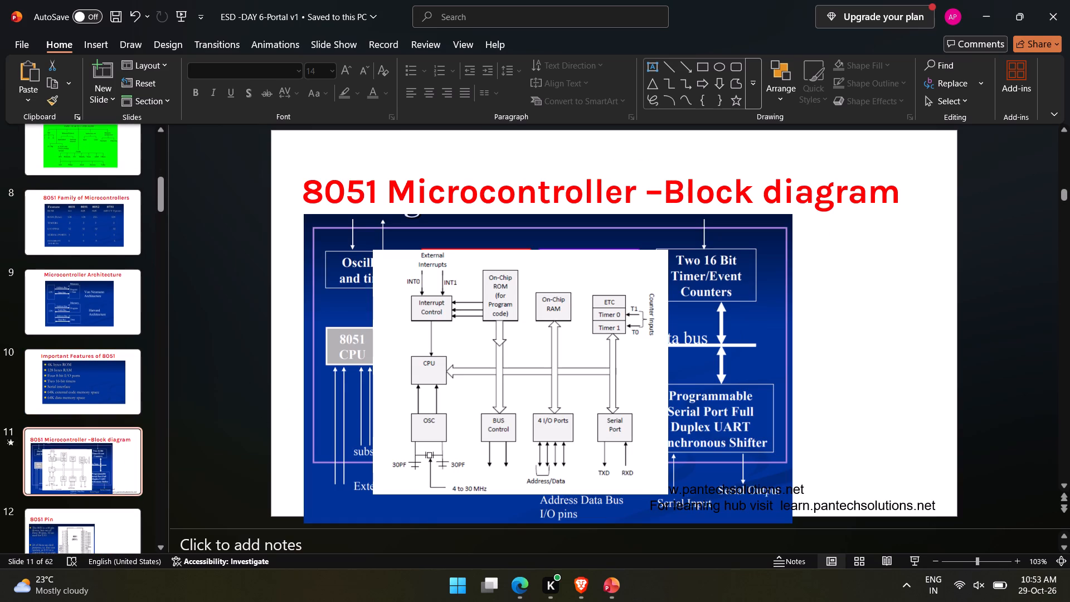
pyautogui.click(896, 196)
pyautogui.moveTo(878, 209); pyautogui.dragTo(885, 202)
pyautogui.click(867, 219)
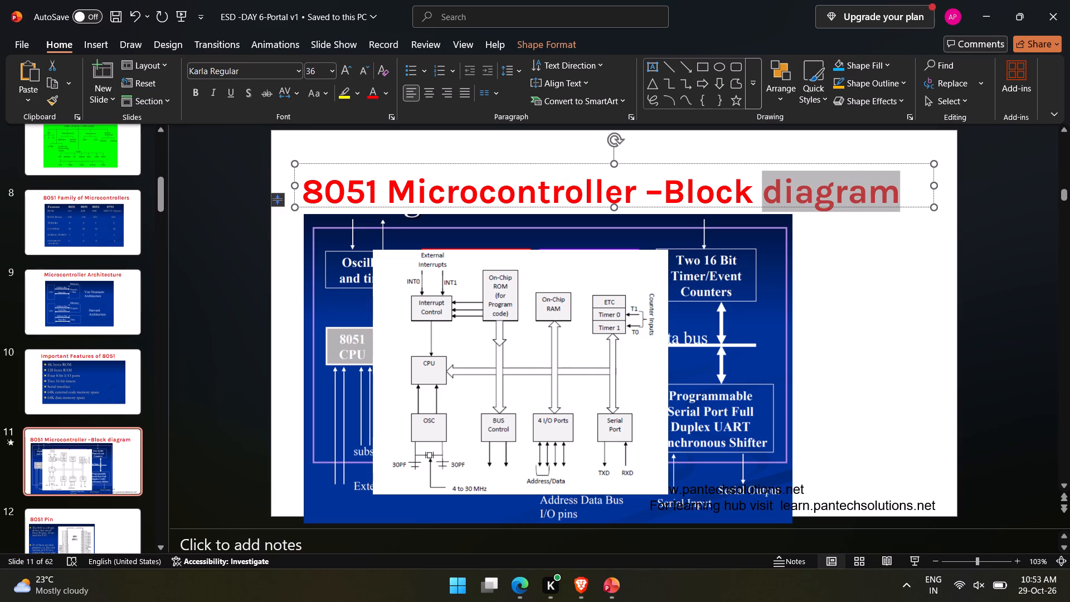
pyautogui.moveTo(843, 212); pyautogui.dragTo(857, 191)
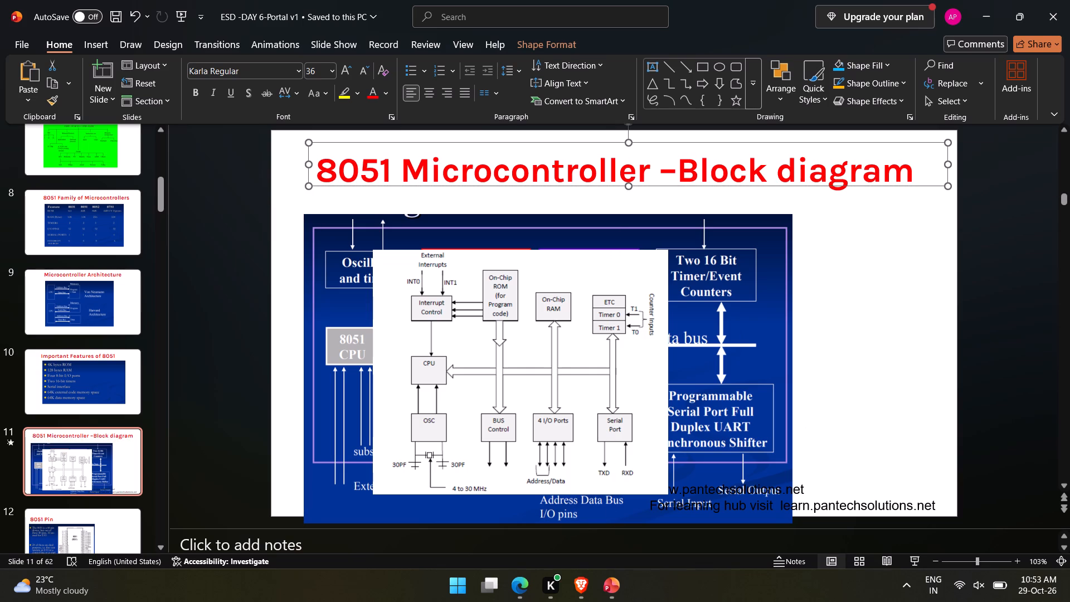
pyautogui.click(793, 490)
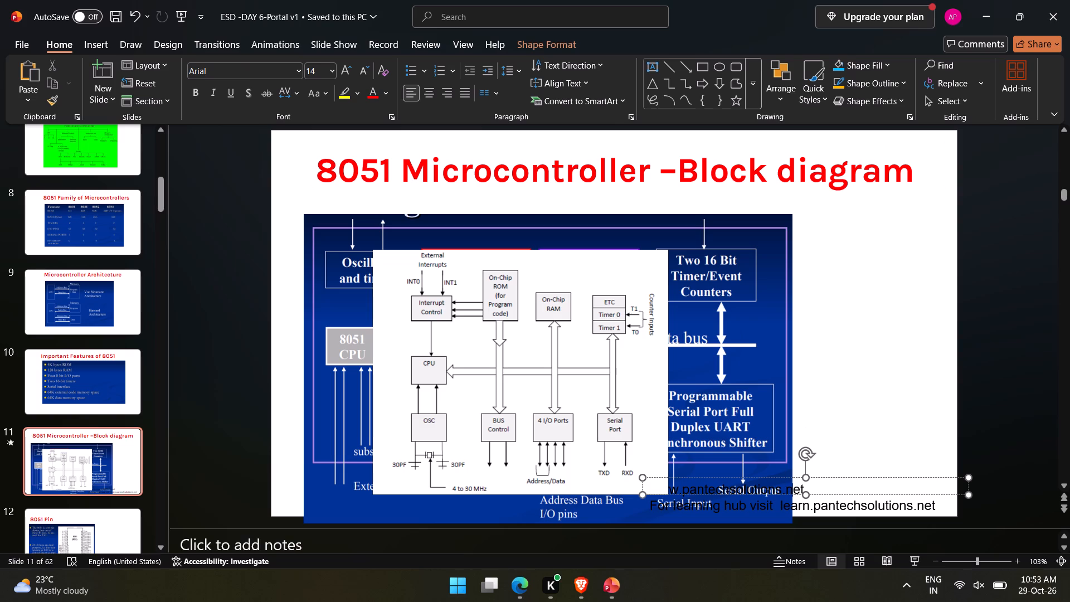
pyautogui.press('Delete')
pyautogui.press('BackSpace')
pyautogui.press('BackSpace')
pyautogui.press('BackSpace')
pyautogui.press('BackSpace')
pyautogui.press('BackSpace')
pyautogui.press('BackSpace')
pyautogui.press('BackSpace')
pyautogui.press('BackSpace')
pyautogui.press('Right')
pyautogui.press('BackSpace')
pyautogui.press('BackSpace')
pyautogui.press('BackSpace')
pyautogui.press('BackSpace')
pyautogui.press('BackSpace')
pyautogui.press('BackSpace')
pyautogui.press('BackSpace')
pyautogui.press('BackSpace')
pyautogui.press('BackSpace')
pyautogui.press('BackSpace')
pyautogui.press('BackSpace')
pyautogui.press('BackSpace')
pyautogui.press('BackSpace')
pyautogui.press('BackSpace')
pyautogui.press('BackSpace')
pyautogui.press('BackSpace')
pyautogui.press('BackSpace')
pyautogui.press('BackSpace')
pyautogui.press('BackSpace')
pyautogui.press('BackSpace')
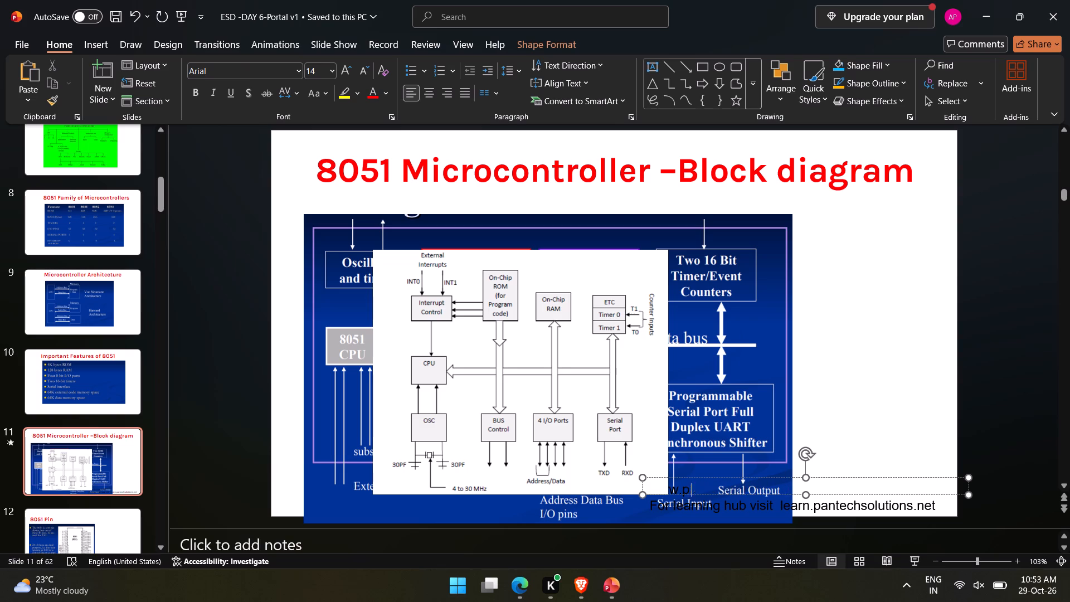
# Delete the remaining "For learning hub visit learn.pantechsolutions.net" line from the footer text on slide 11.
pyautogui.click(935, 504)
pyautogui.press('BackSpace')
pyautogui.press('BackSpace')
pyautogui.press('BackSpace')
pyautogui.press('BackSpace')
pyautogui.press('BackSpace')
pyautogui.press('BackSpace')
pyautogui.press('BackSpace')
pyautogui.press('BackSpace')
pyautogui.press('BackSpace')
pyautogui.press('BackSpace')
pyautogui.press('BackSpace')
pyautogui.press('BackSpace')
pyautogui.press('BackSpace')
pyautogui.press('BackSpace')
pyautogui.press('BackSpace')
pyautogui.press('BackSpace')
pyautogui.press('BackSpace')
pyautogui.press('BackSpace')
pyautogui.press('BackSpace')
pyautogui.press('BackSpace')
pyautogui.press('BackSpace')
pyautogui.press('BackSpace')
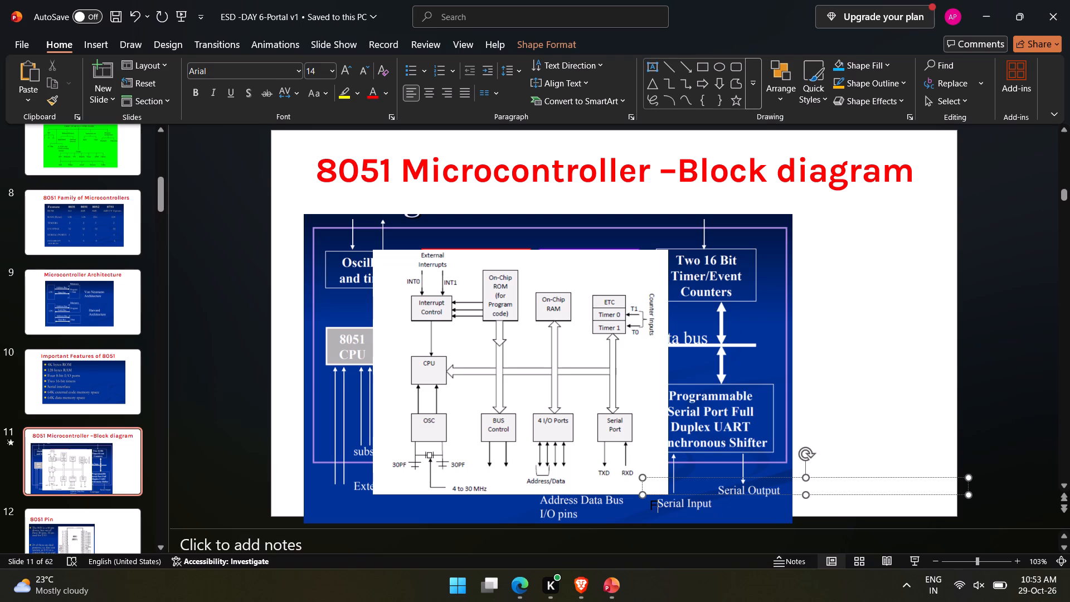
pyautogui.press('BackSpace')
pyautogui.press('BackSpace')
# Shrink the blue 8051 block diagram picture from its lower-left corner so it fits within slide 11.
pyautogui.click(356, 481)
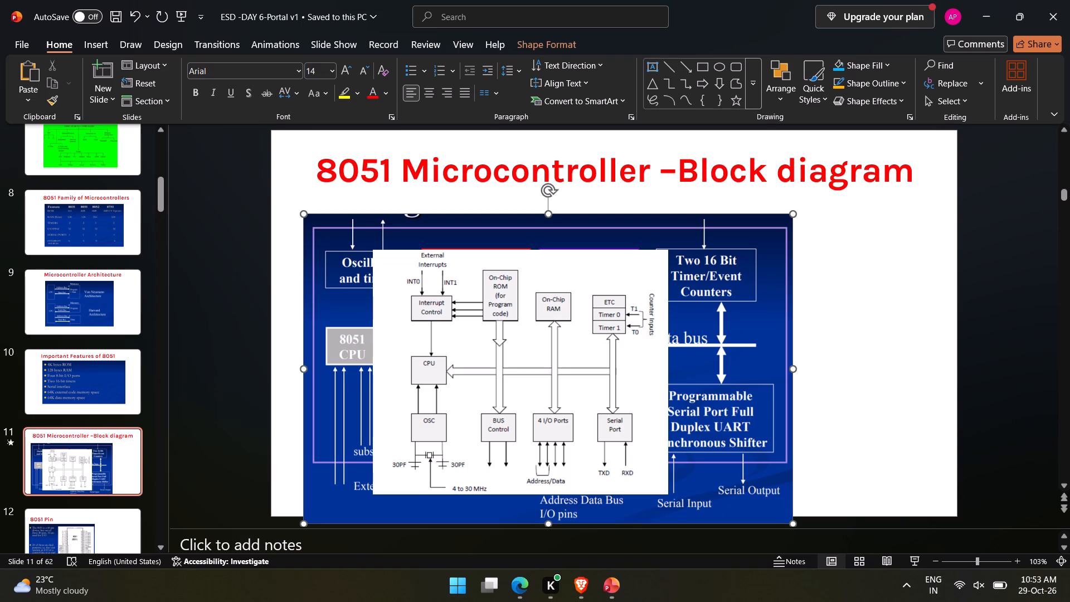
pyautogui.moveTo(305, 523); pyautogui.dragTo(346, 463)
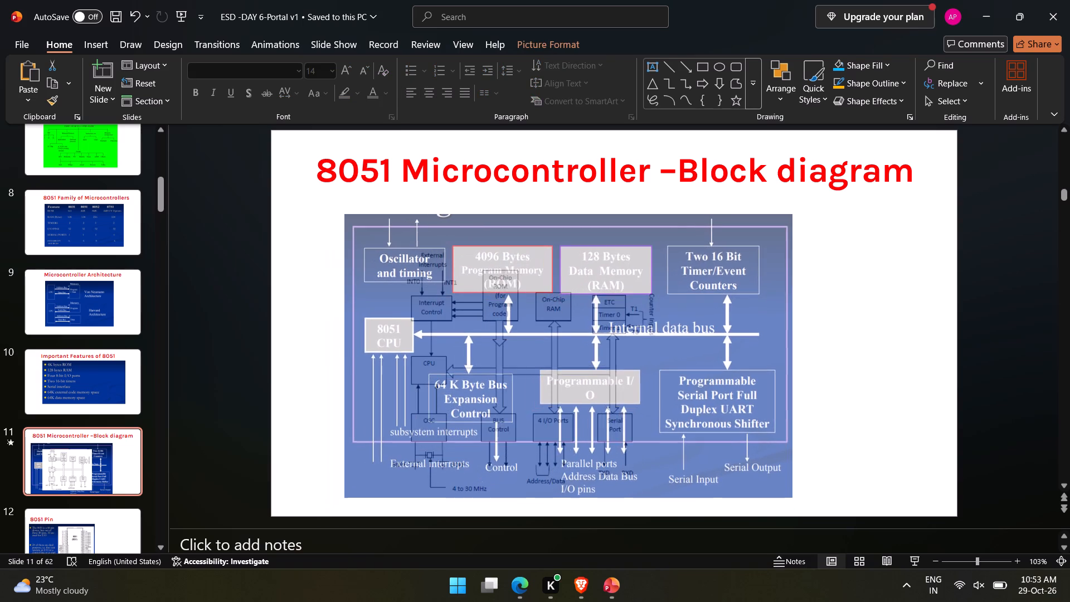
pyautogui.moveTo(346, 463); pyautogui.dragTo(346, 462)
pyautogui.click(911, 382)
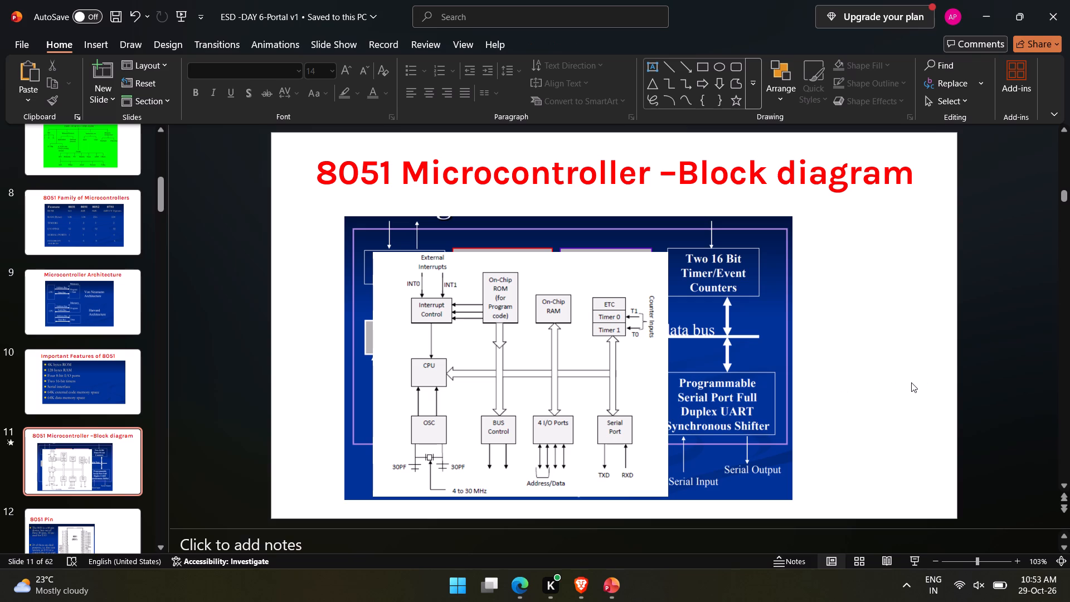
# Move the white block diagram picture off the blue one, partly past the slide's right edge.
pyautogui.click(604, 365)
pyautogui.moveTo(604, 367); pyautogui.dragTo(581, 363)
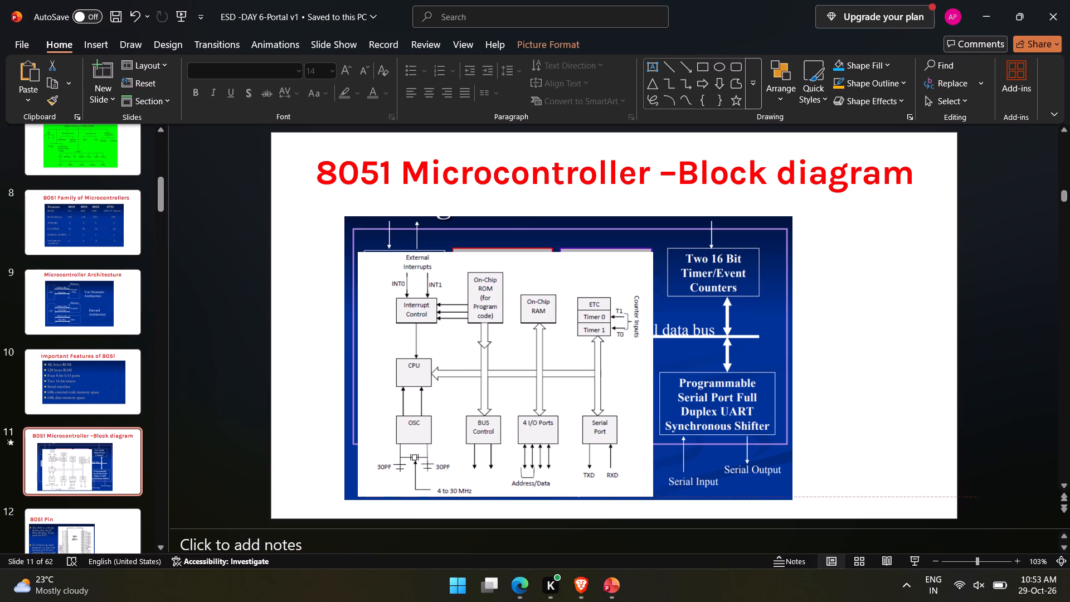
pyautogui.moveTo(581, 363); pyautogui.dragTo(475, 426)
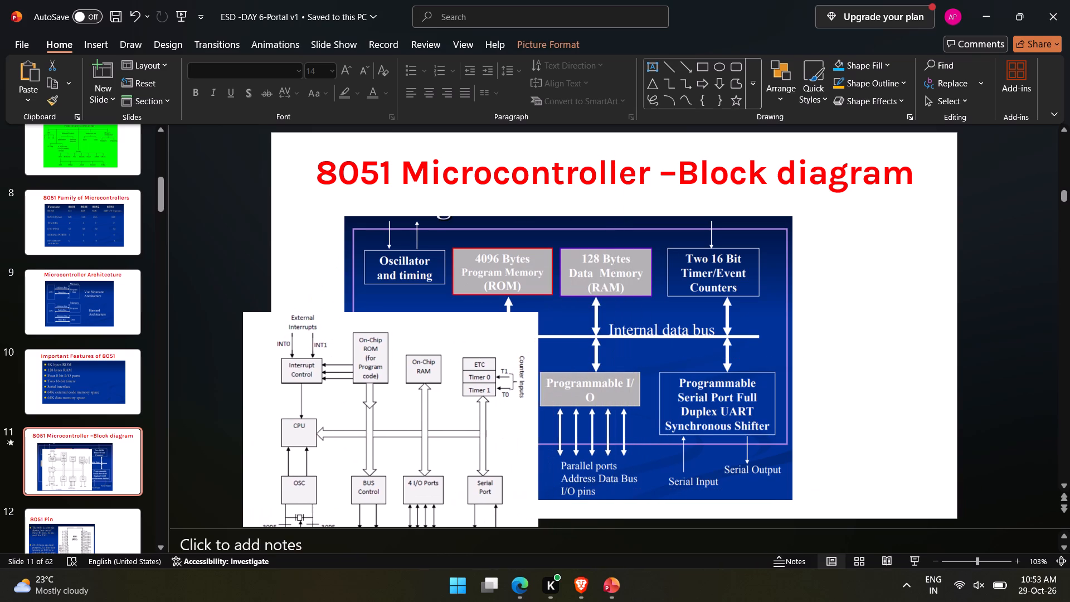
pyautogui.moveTo(475, 426); pyautogui.dragTo(472, 504)
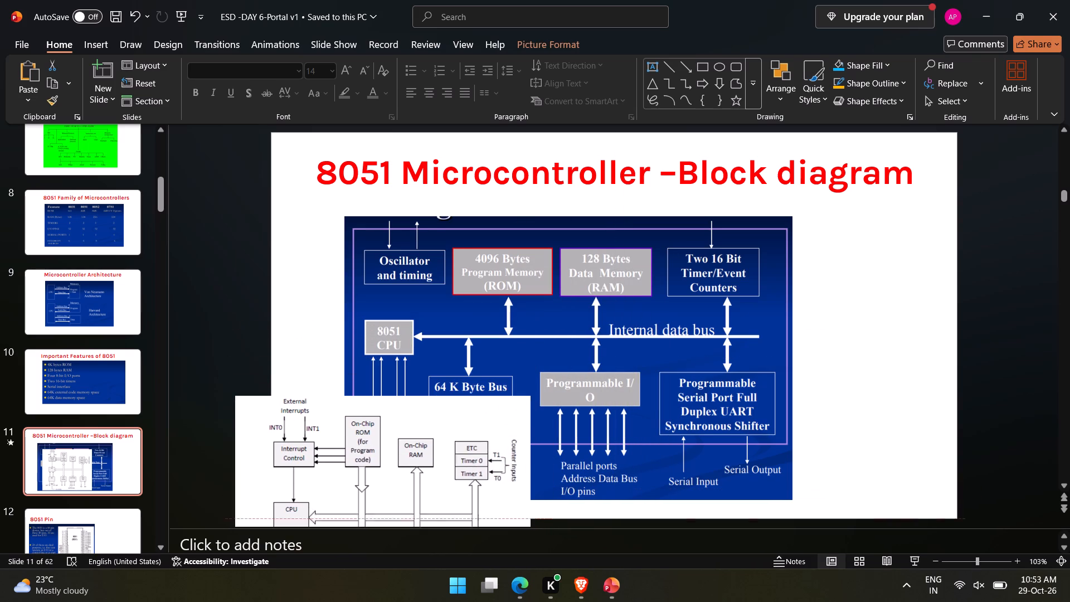
pyautogui.moveTo(472, 504); pyautogui.dragTo(623, 360)
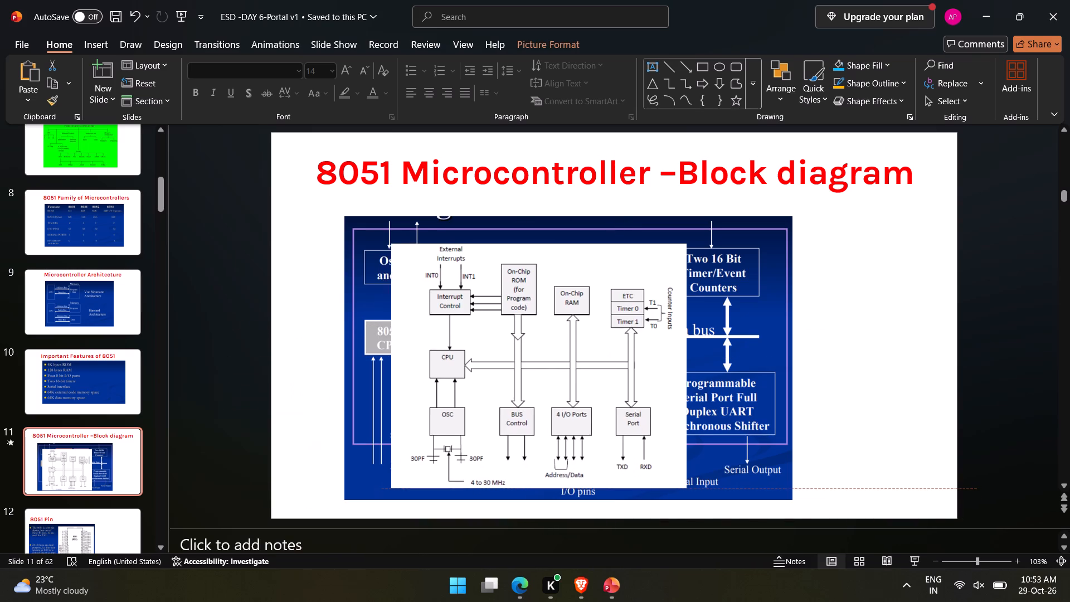
pyautogui.moveTo(623, 360); pyautogui.dragTo(585, 351)
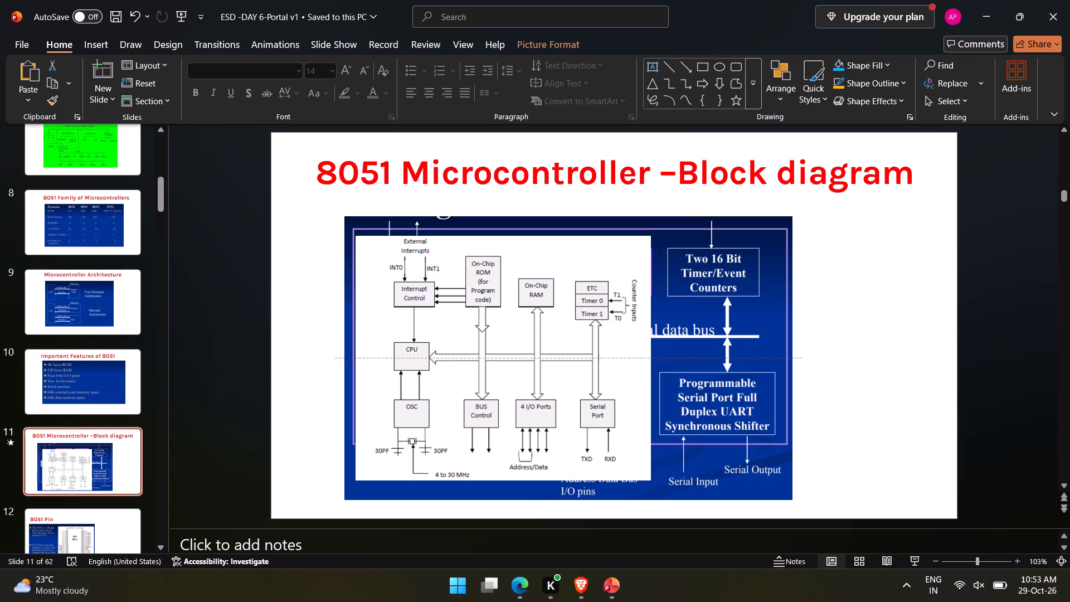
pyautogui.moveTo(585, 351); pyautogui.dragTo(557, 347)
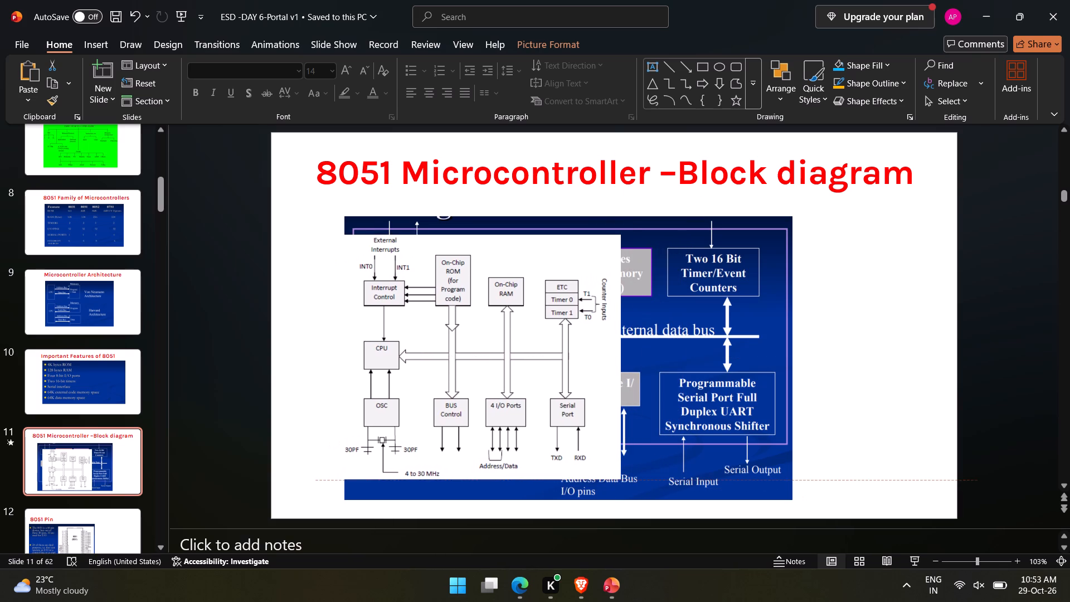
pyautogui.moveTo(557, 347); pyautogui.dragTo(1018, 307)
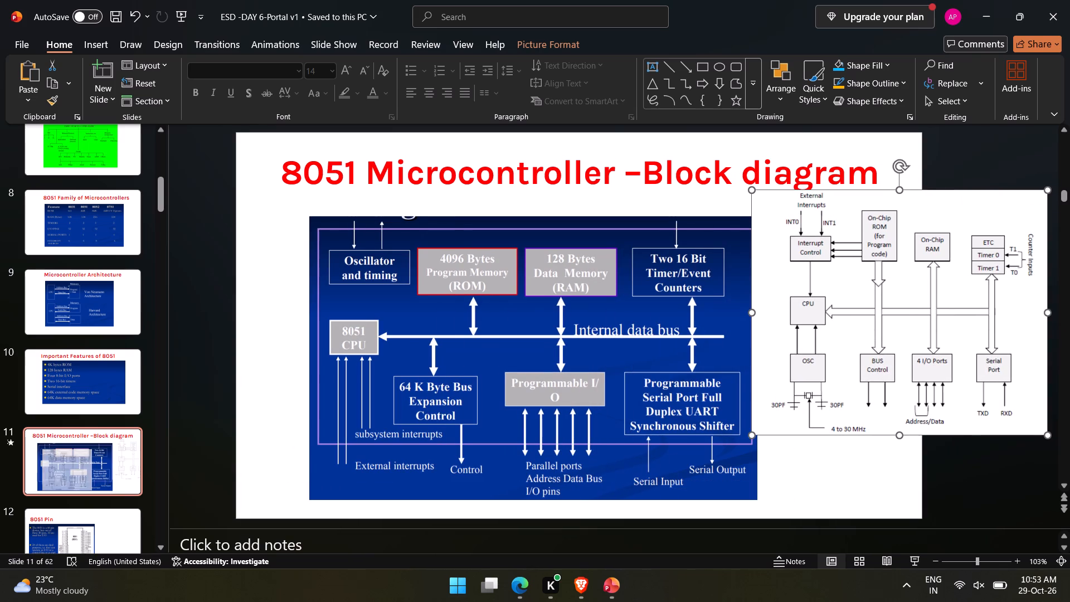
# Shrink the blue block diagram picture to about two-thirds size and place it against the slide's left edge below the title.
pyautogui.click(709, 322)
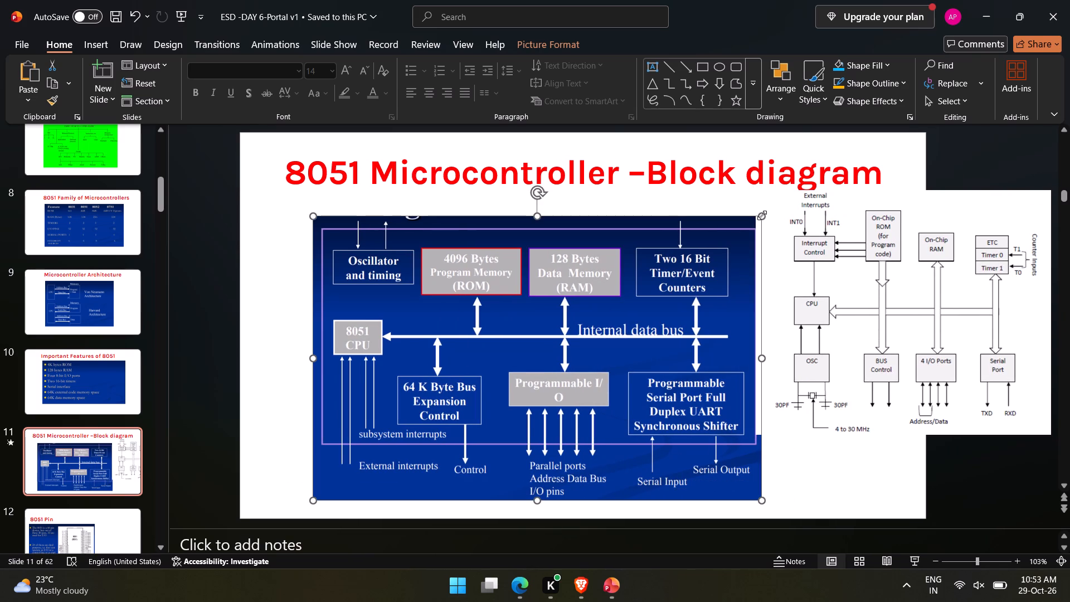
pyautogui.moveTo(762, 217); pyautogui.dragTo(559, 310)
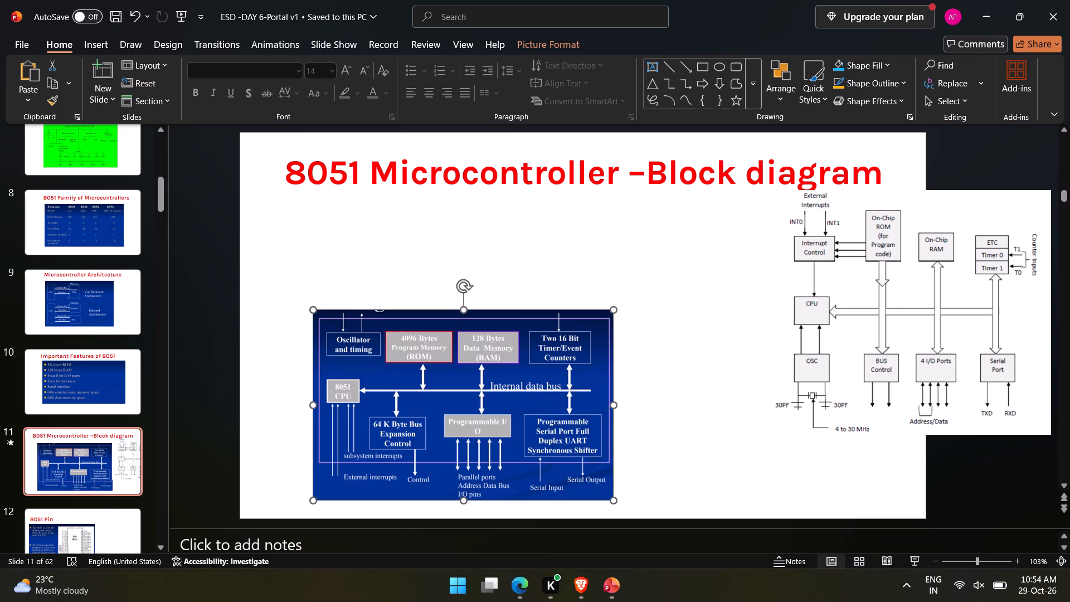
pyautogui.moveTo(536, 393); pyautogui.dragTo(464, 290)
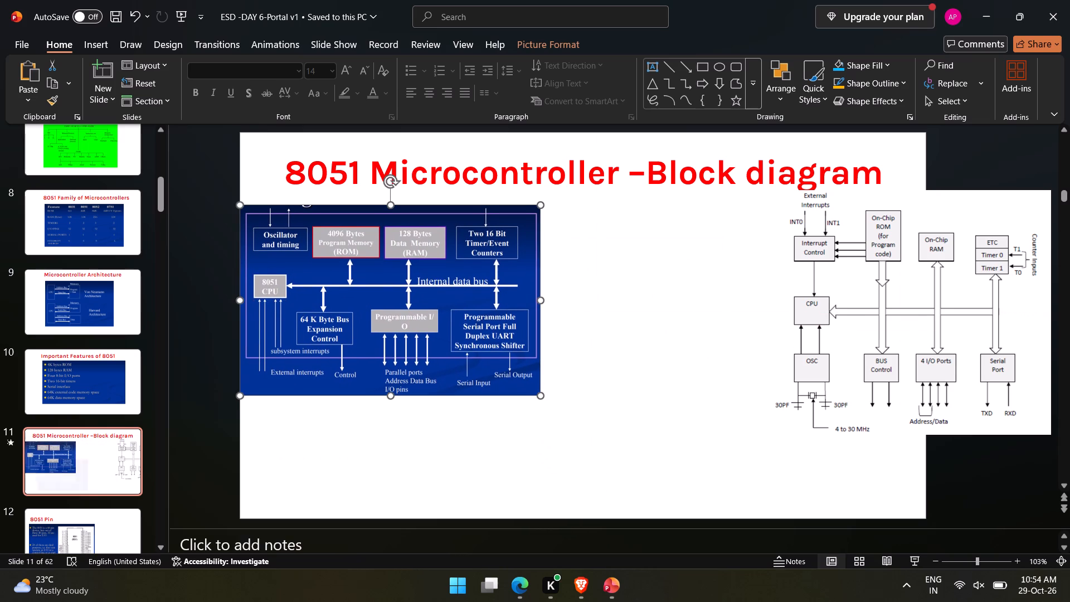
# Move the white block diagram picture back onto the slide, directly to the right of the blue diagram.
pyautogui.moveTo(920, 326); pyautogui.dragTo(704, 337)
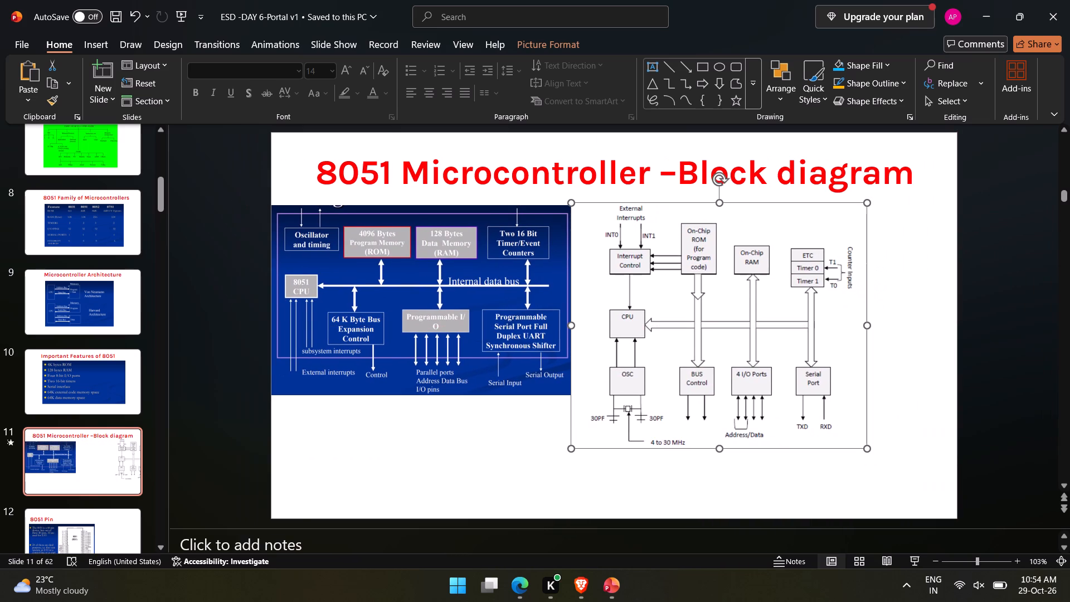
pyautogui.click(514, 459)
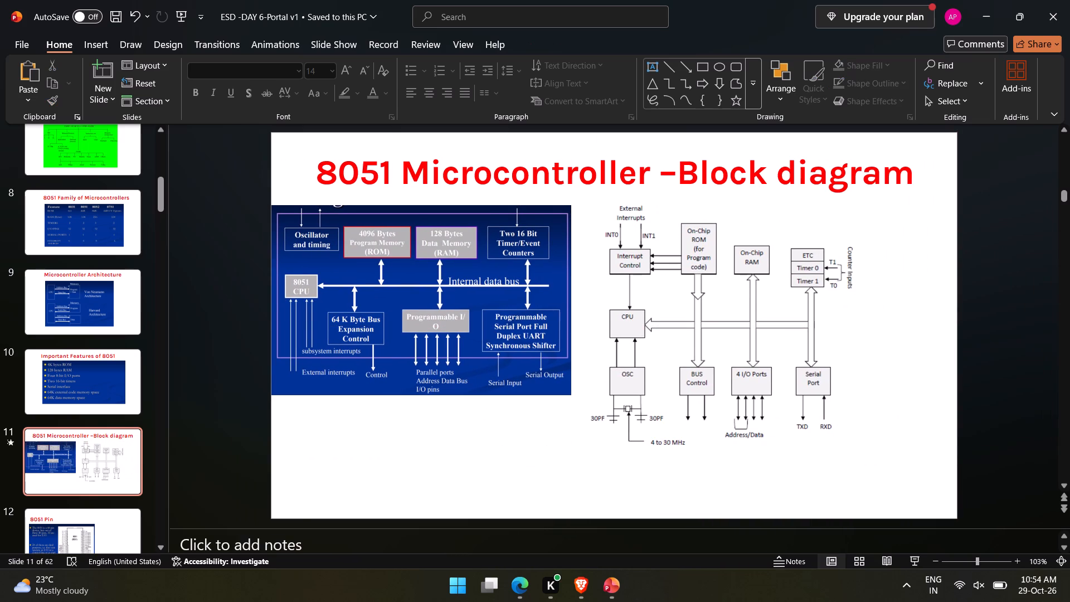
pyautogui.click(478, 433)
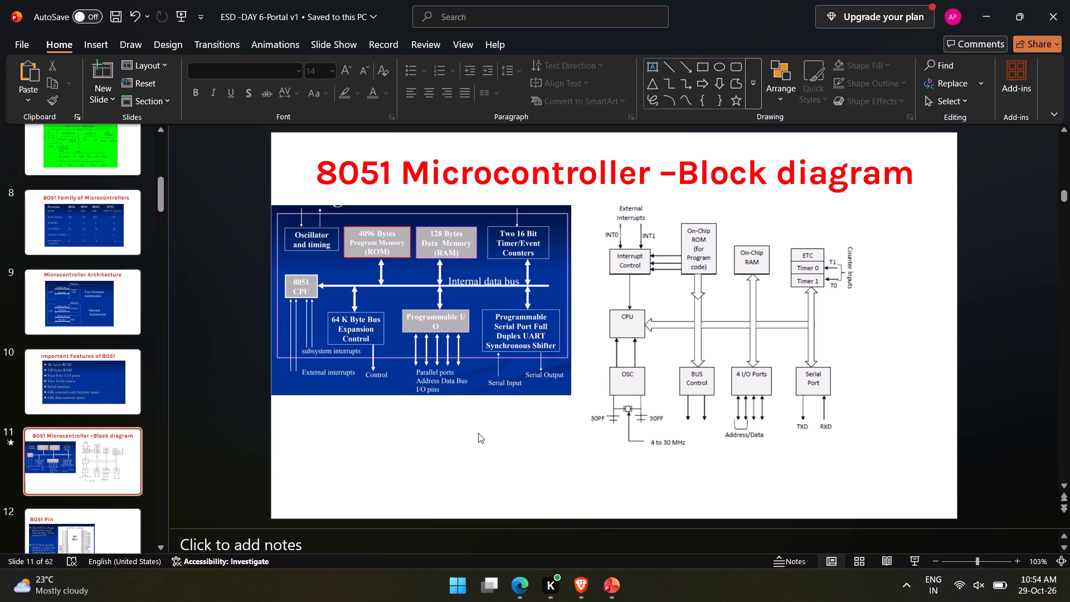
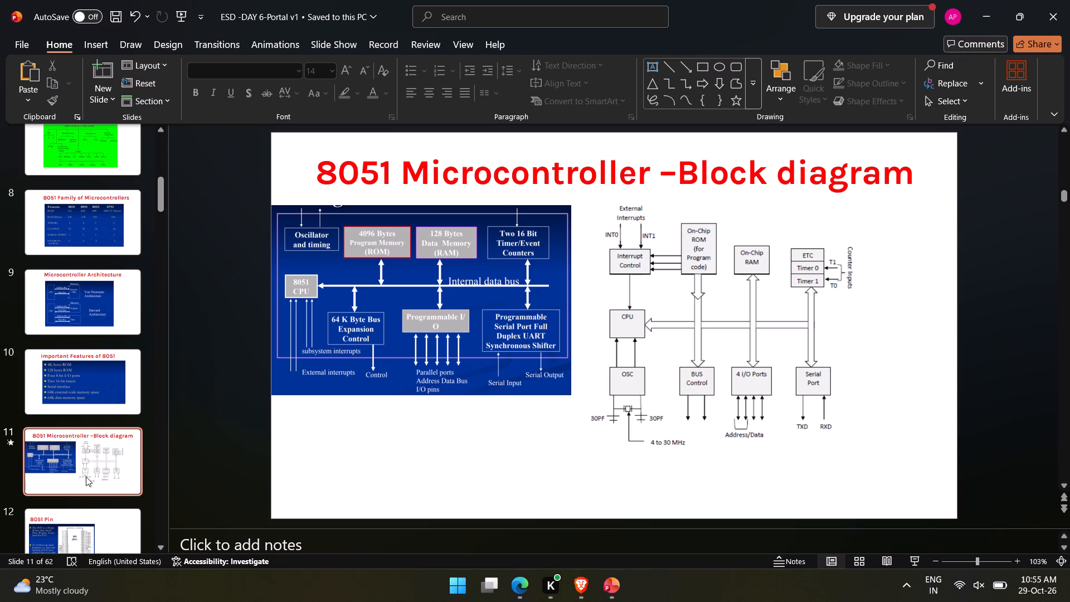
pyautogui.click(91, 522)
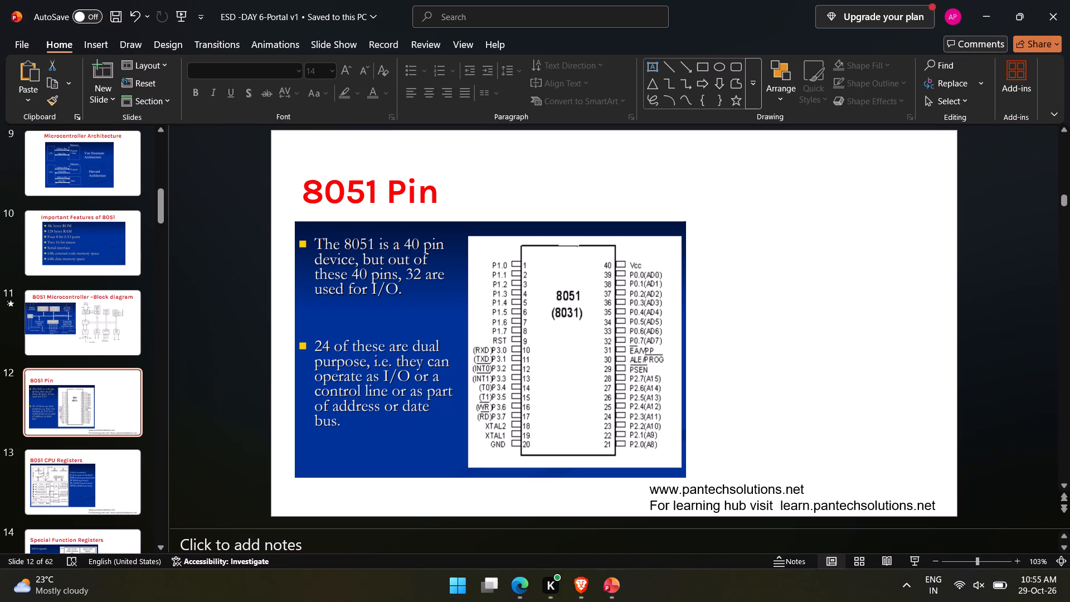
pyautogui.click(682, 493)
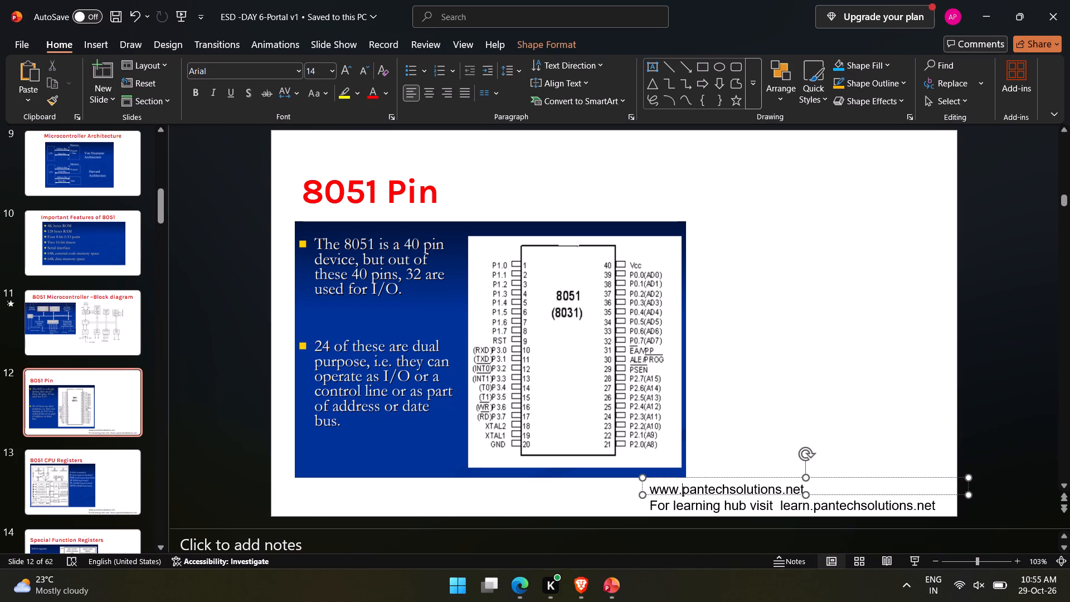
pyautogui.press('Right')
pyautogui.press('Right')
pyautogui.press('Right')
pyautogui.press('Right')
pyautogui.press('Right')
pyautogui.press('Right')
pyautogui.press('Right')
pyautogui.press('Right')
pyautogui.press('Right')
pyautogui.press('Right')
pyautogui.press('Right')
pyautogui.press('Right')
pyautogui.press('Right')
pyautogui.press('Right')
pyautogui.press('Right')
pyautogui.press('Right')
pyautogui.press('Right')
pyautogui.press('Right')
pyautogui.press('Right')
pyautogui.press('Right')
pyautogui.press('BackSpace')
pyautogui.press('BackSpace')
pyautogui.press('BackSpace')
pyautogui.press('BackSpace')
pyautogui.press('BackSpace')
pyautogui.press('BackSpace')
pyautogui.press('BackSpace')
pyautogui.press('BackSpace')
pyautogui.press('BackSpace')
pyautogui.press('BackSpace')
pyautogui.press('BackSpace')
pyautogui.press('BackSpace')
pyautogui.press('BackSpace')
pyautogui.press('BackSpace')
pyautogui.press('BackSpace')
pyautogui.press('BackSpace')
pyautogui.press('BackSpace')
pyautogui.press('BackSpace')
pyautogui.press('BackSpace')
pyautogui.press('BackSpace')
# Delete the footer line "For learning hub visit learn.pantechsolutions.net" from slide 12.
pyautogui.click(730, 512)
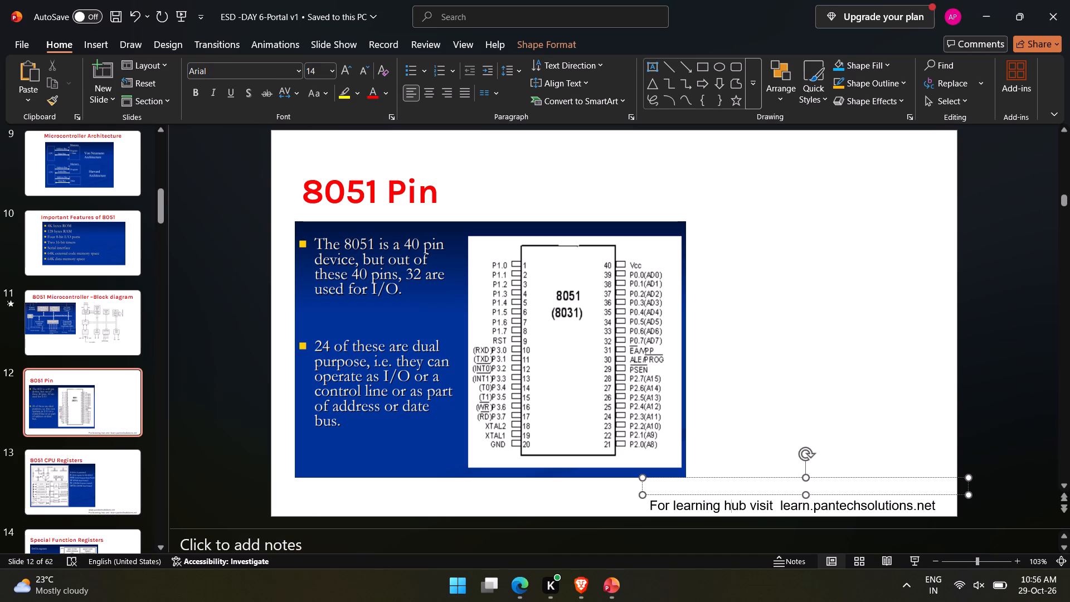
pyautogui.click(936, 510)
pyautogui.press('BackSpace')
pyautogui.press('BackSpace')
pyautogui.press('BackSpace')
pyautogui.press('BackSpace')
pyautogui.press('BackSpace')
pyautogui.press('BackSpace')
pyautogui.press('BackSpace')
pyautogui.press('BackSpace')
pyautogui.press('BackSpace')
pyautogui.press('BackSpace')
pyautogui.press('BackSpace')
pyautogui.press('BackSpace')
pyautogui.press('BackSpace')
pyautogui.press('BackSpace')
pyautogui.press('BackSpace')
pyautogui.press('BackSpace')
pyautogui.press('BackSpace')
pyautogui.press('BackSpace')
pyautogui.press('BackSpace')
pyautogui.press('BackSpace')
pyautogui.press('BackSpace')
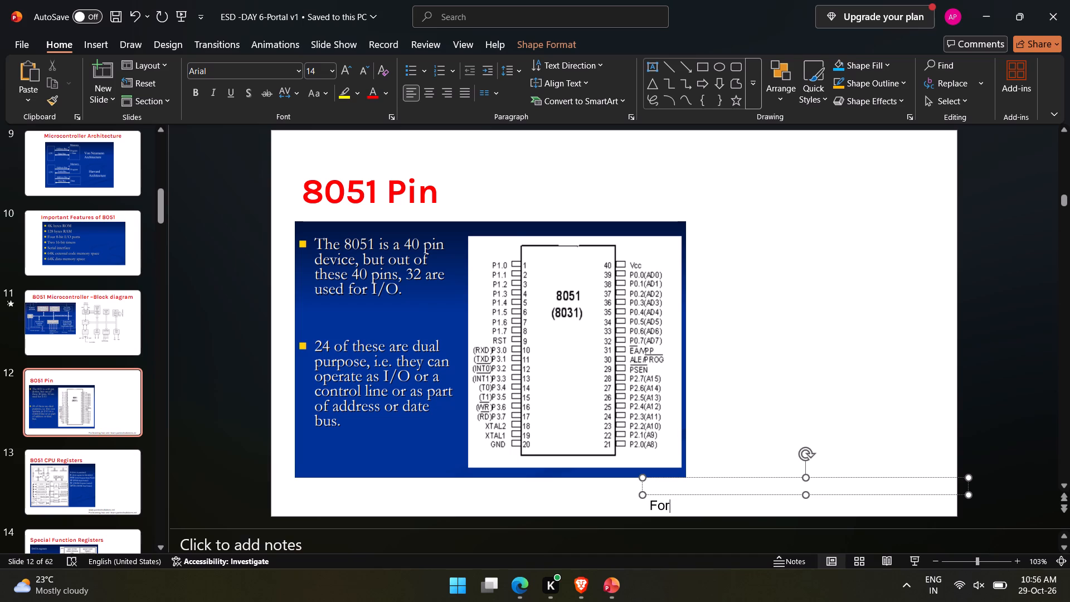
pyautogui.press('BackSpace')
pyautogui.press('BackSpace')
pyautogui.press('BackSpace')
pyautogui.press('BackSpace')
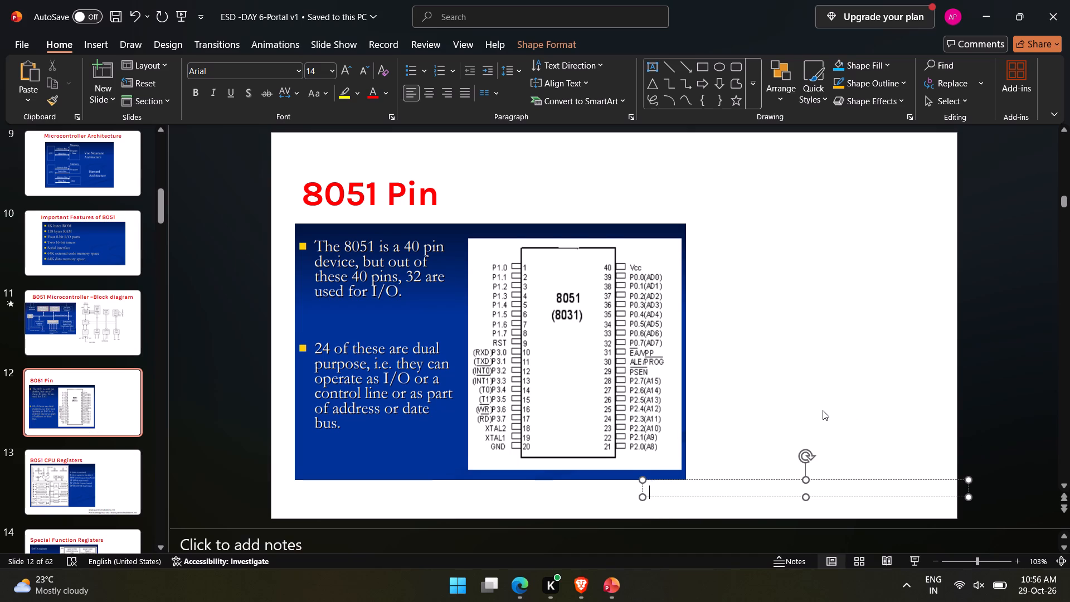
pyautogui.click(824, 412)
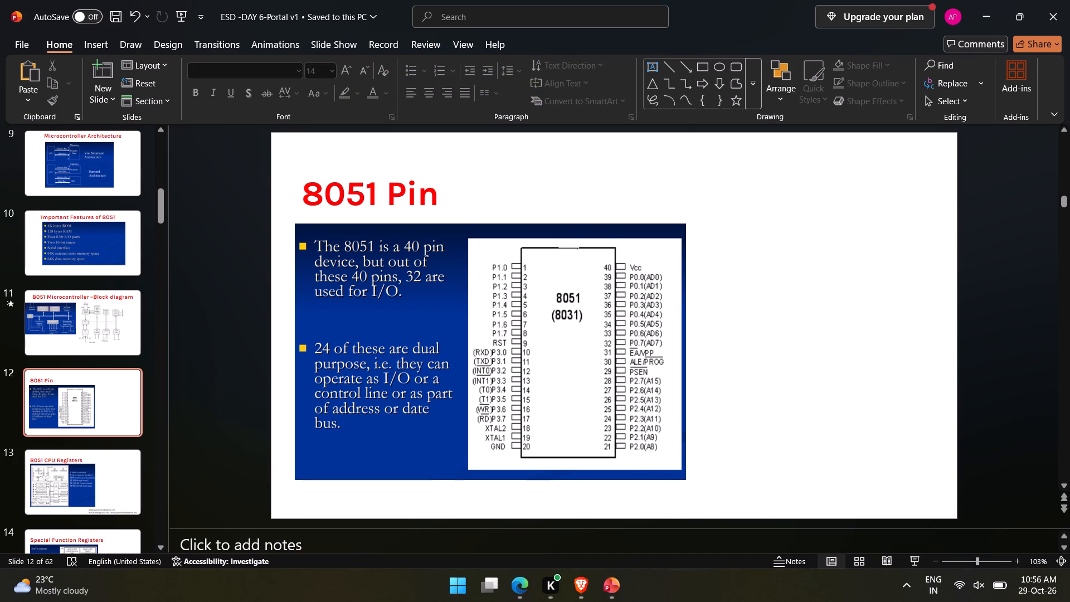
# Move the "8051 Pin" title right and slightly up so its text sits near the slide's top centre.
pyautogui.click(437, 185)
pyautogui.moveTo(459, 211); pyautogui.dragTo(531, 201)
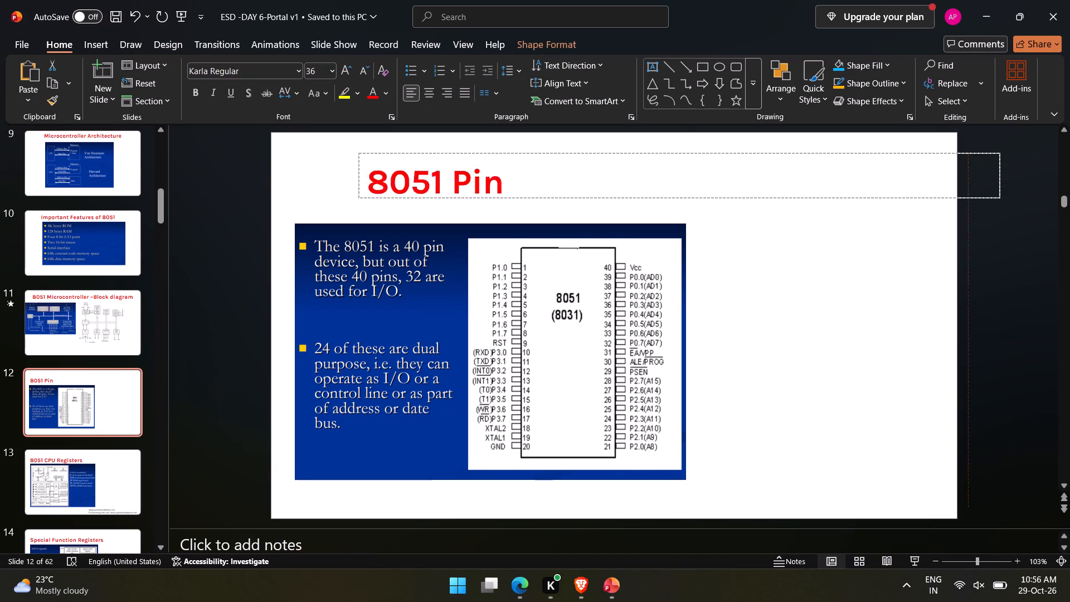
pyautogui.moveTo(531, 201); pyautogui.dragTo(601, 192)
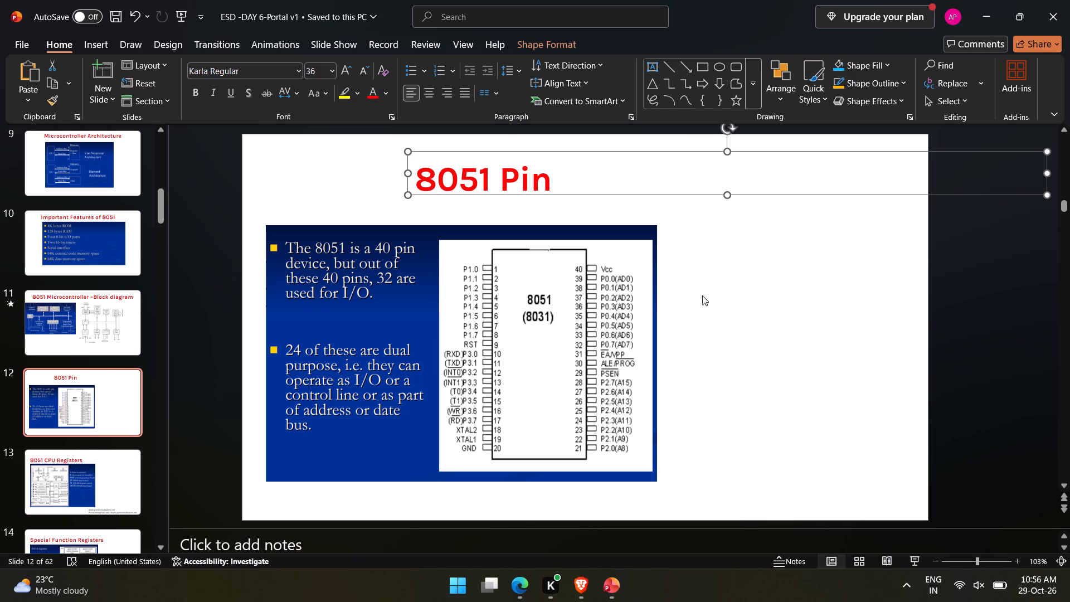
pyautogui.click(731, 313)
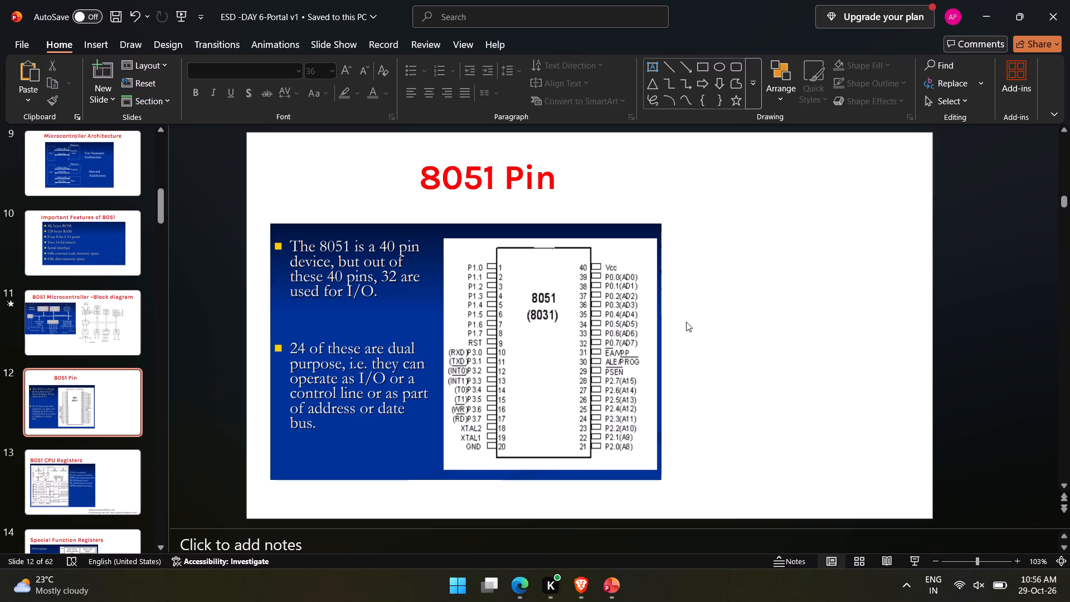
pyautogui.click(562, 190)
pyautogui.moveTo(562, 196); pyautogui.dragTo(573, 193)
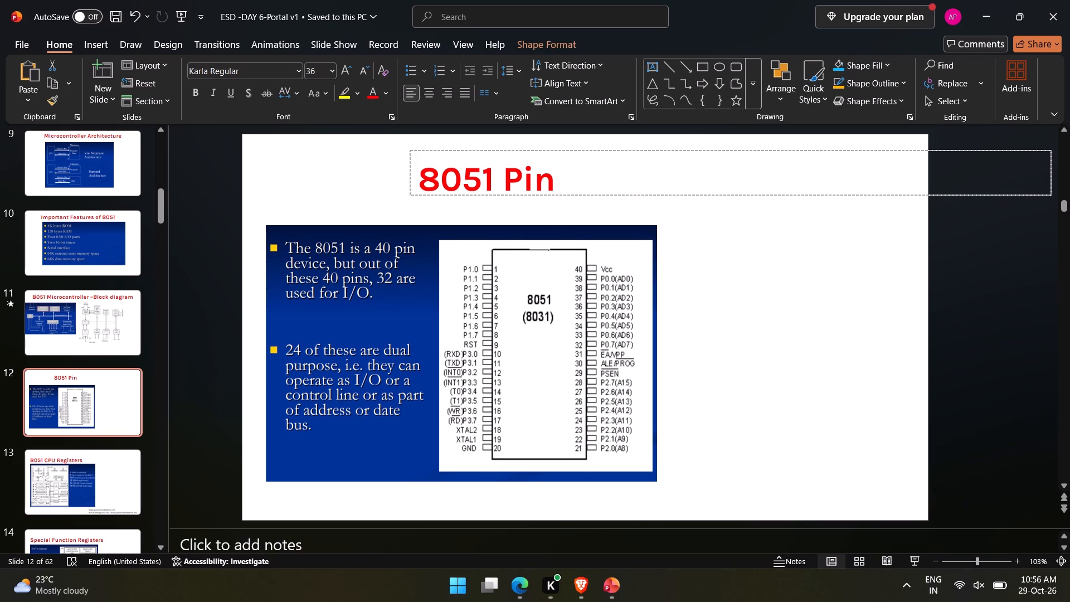
pyautogui.moveTo(573, 193); pyautogui.dragTo(630, 191)
pyautogui.click(604, 338)
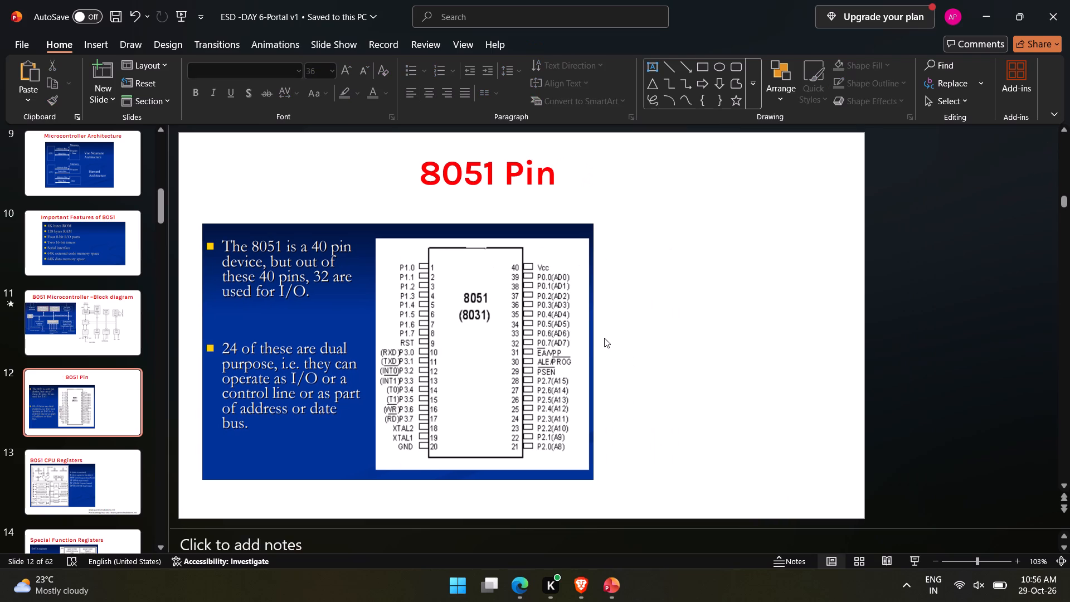
# Move the 8051 pin diagram picture right and slightly up so it sits roughly centred just below the title.
pyautogui.click(575, 381)
pyautogui.moveTo(575, 381); pyautogui.dragTo(681, 377)
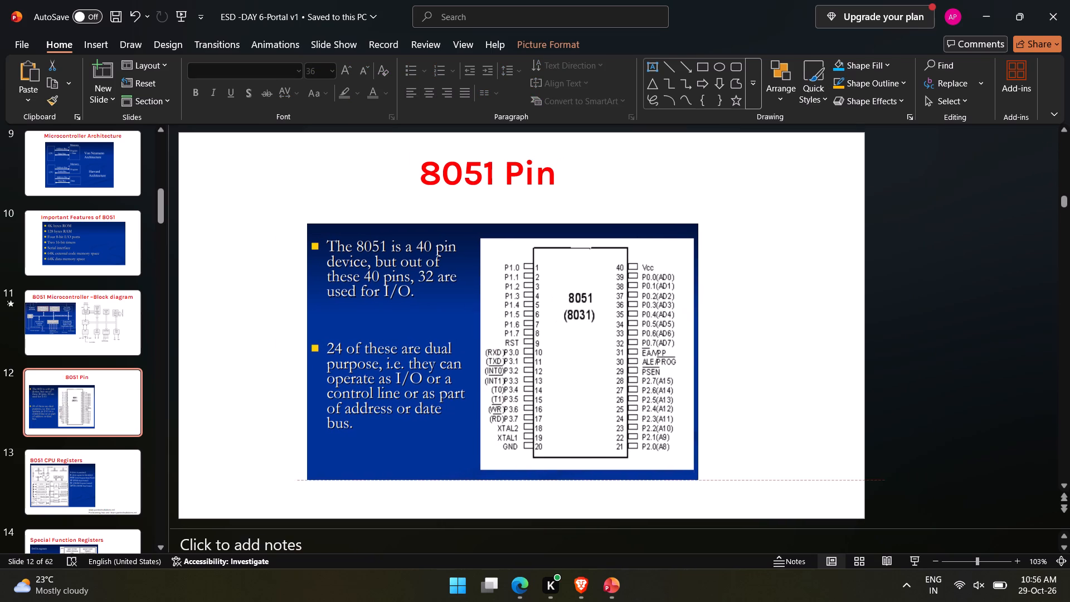
pyautogui.moveTo(681, 377); pyautogui.dragTo(688, 365)
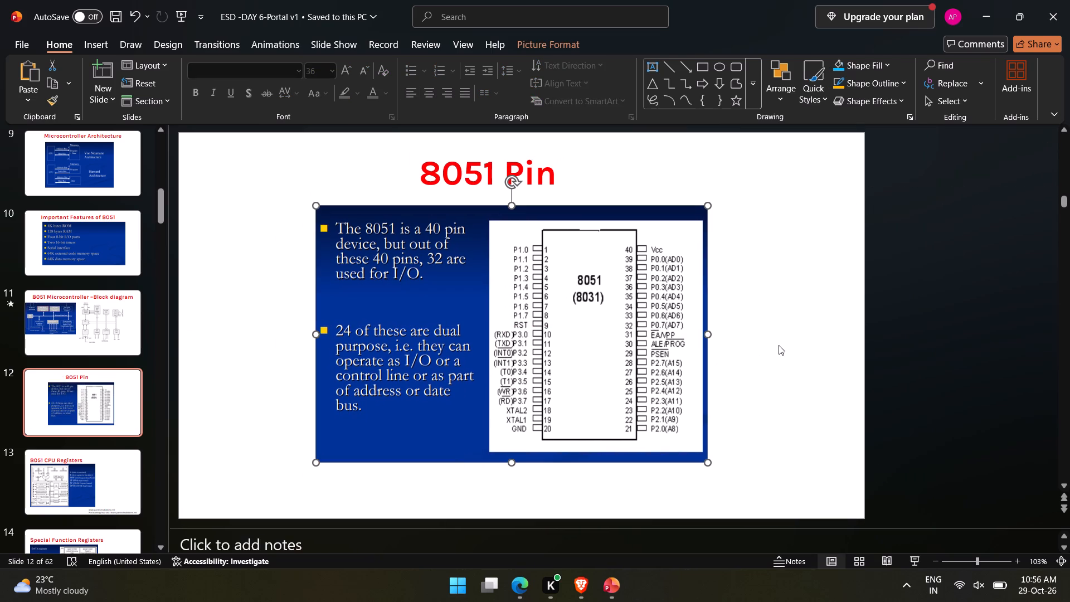
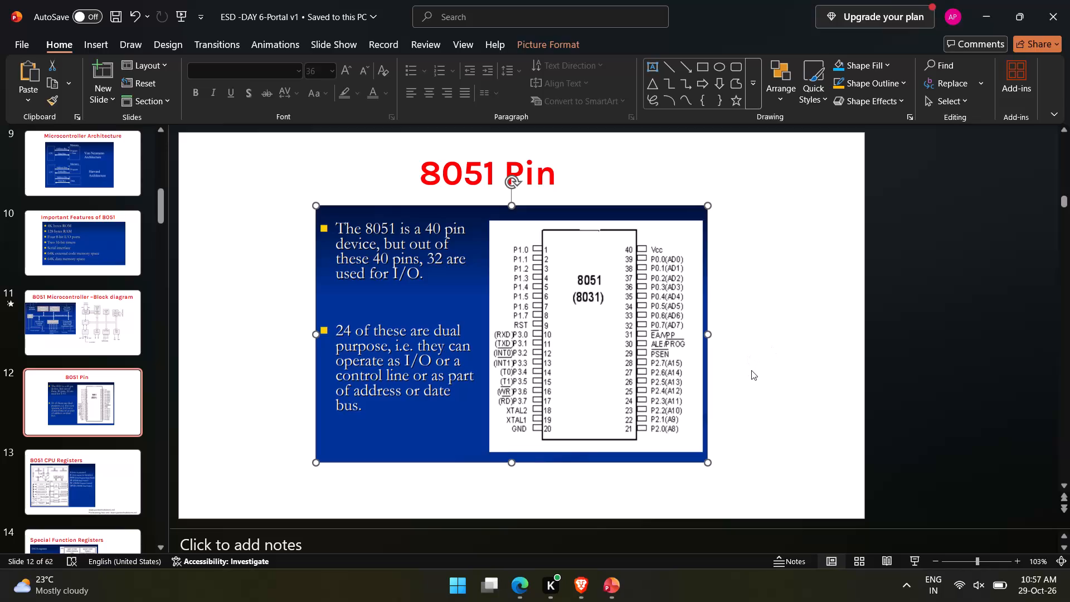
# On slide 13, move the "8051 CPU Registers" title right and slightly up so its text sits near the slide's top centre.
pyautogui.click(752, 373)
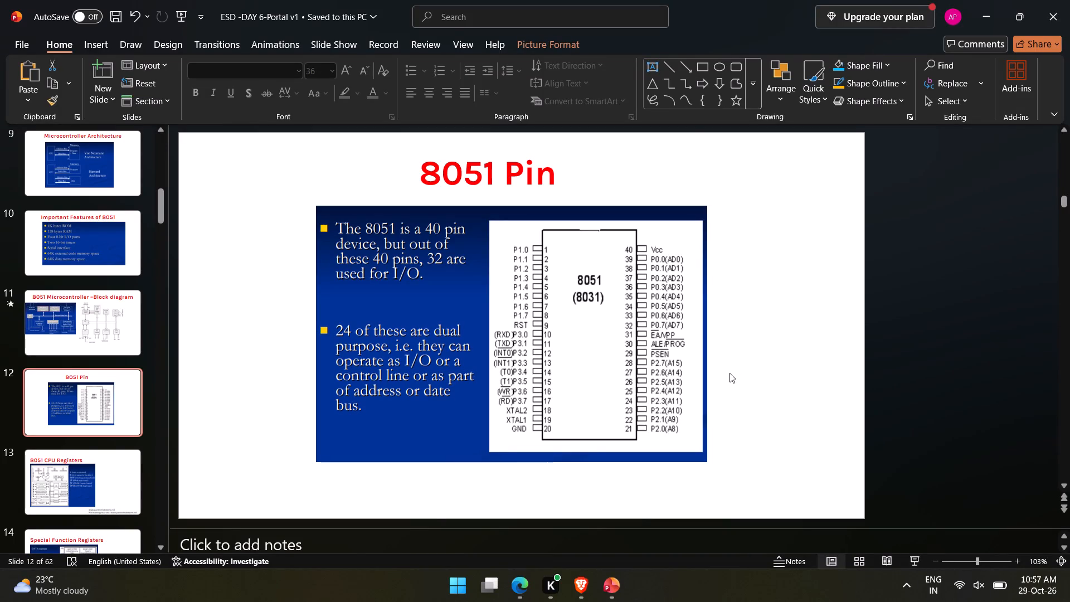
pyautogui.click(131, 479)
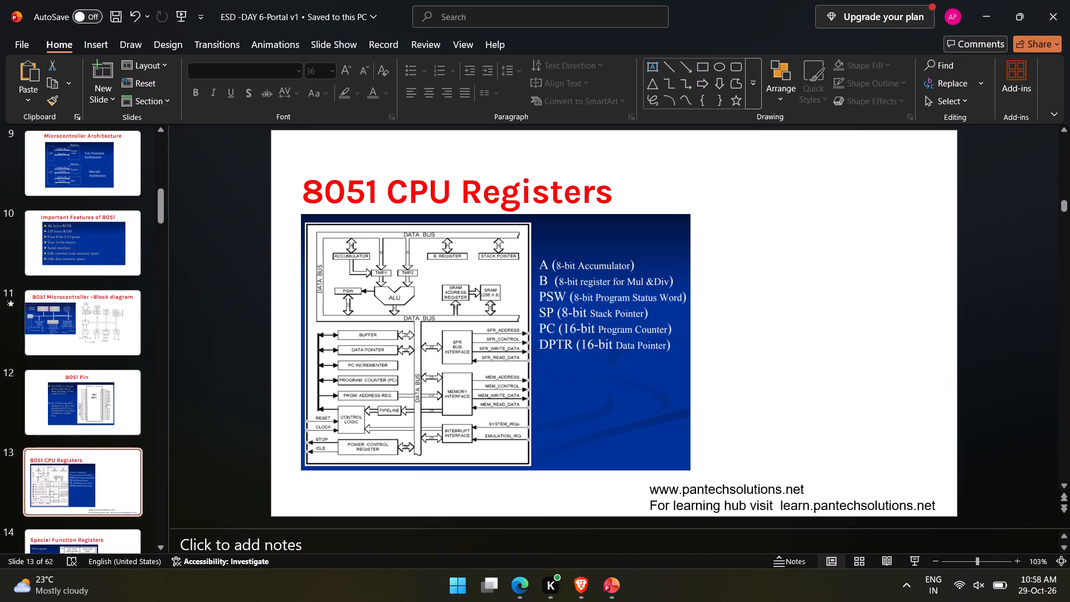
pyautogui.click(611, 196)
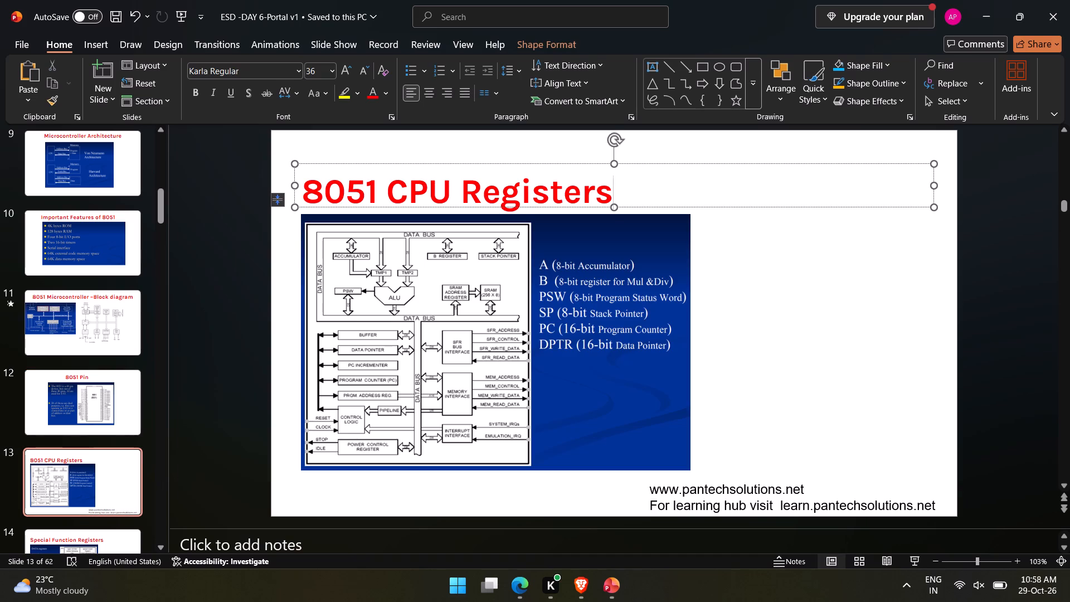
pyautogui.moveTo(626, 210); pyautogui.dragTo(780, 185)
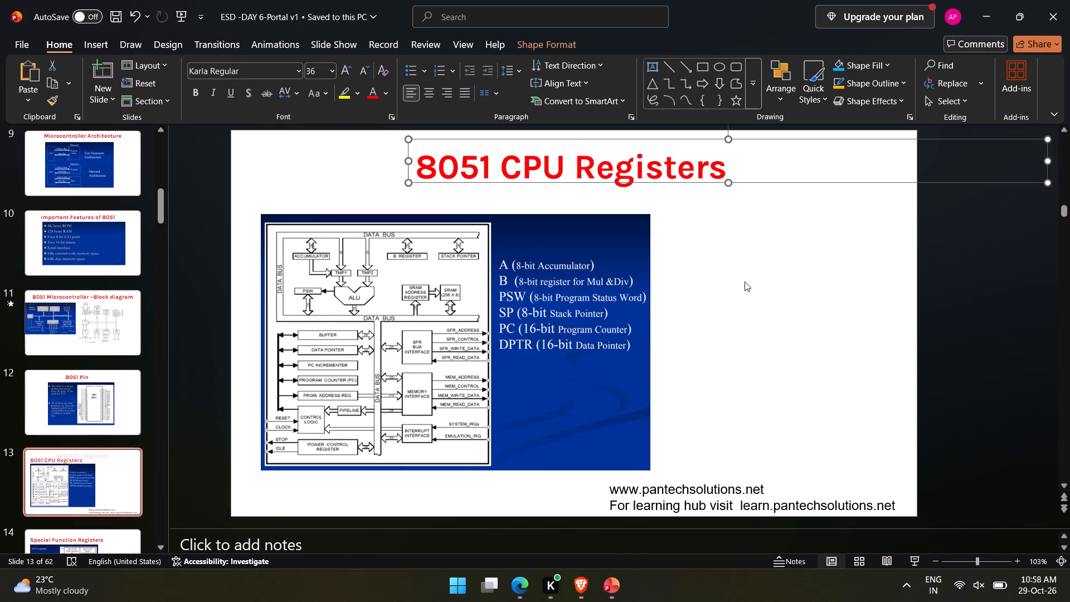
# Move the CPU registers diagram picture right and slightly up so it sits roughly centred just below the title.
pyautogui.click(619, 367)
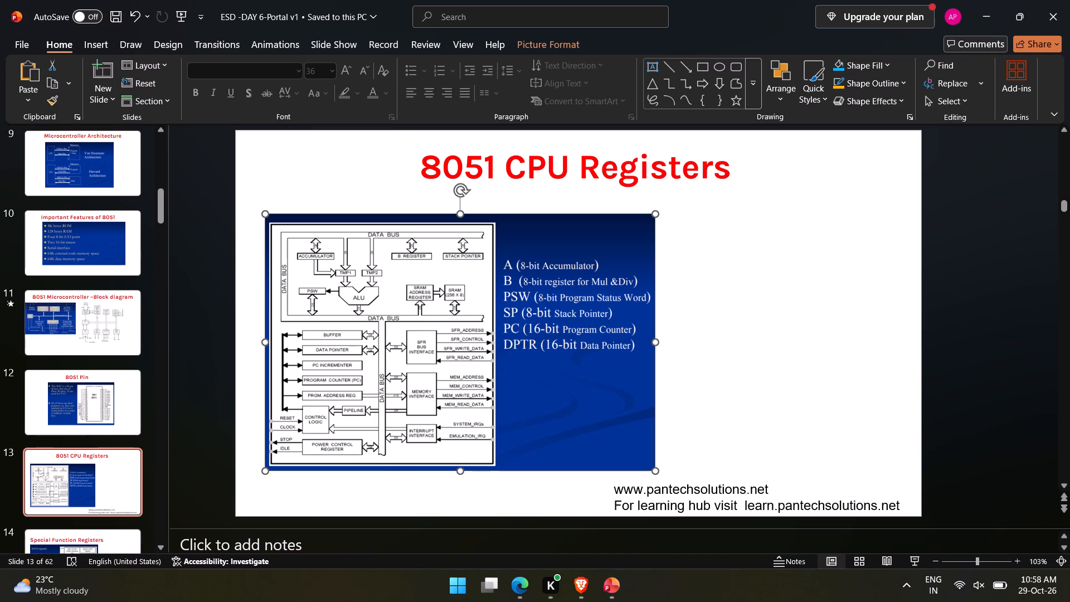
pyautogui.moveTo(660, 431); pyautogui.dragTo(796, 420)
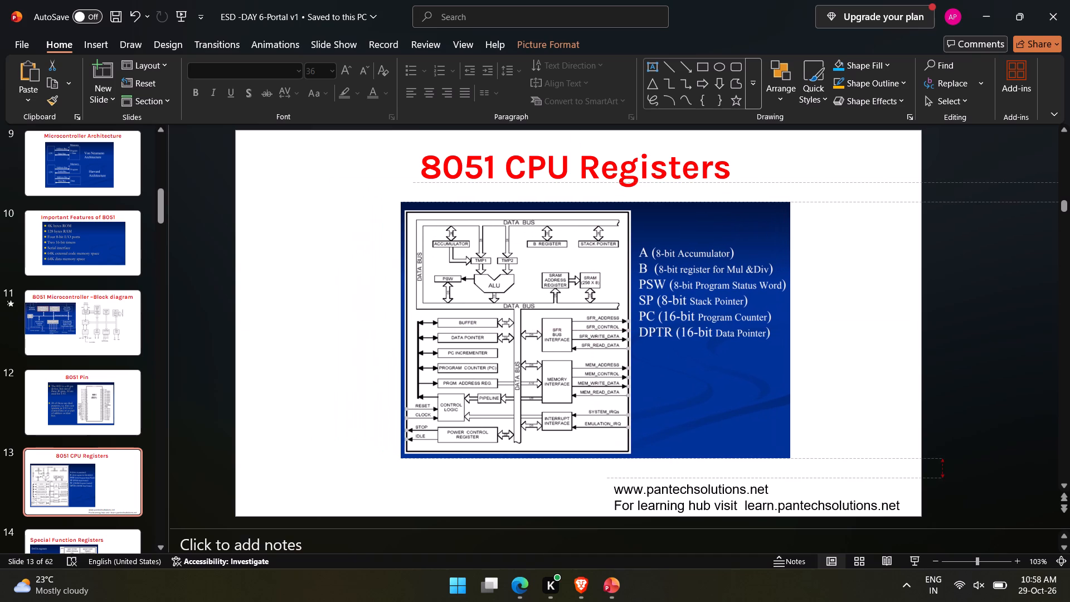
pyautogui.moveTo(796, 420); pyautogui.dragTo(794, 423)
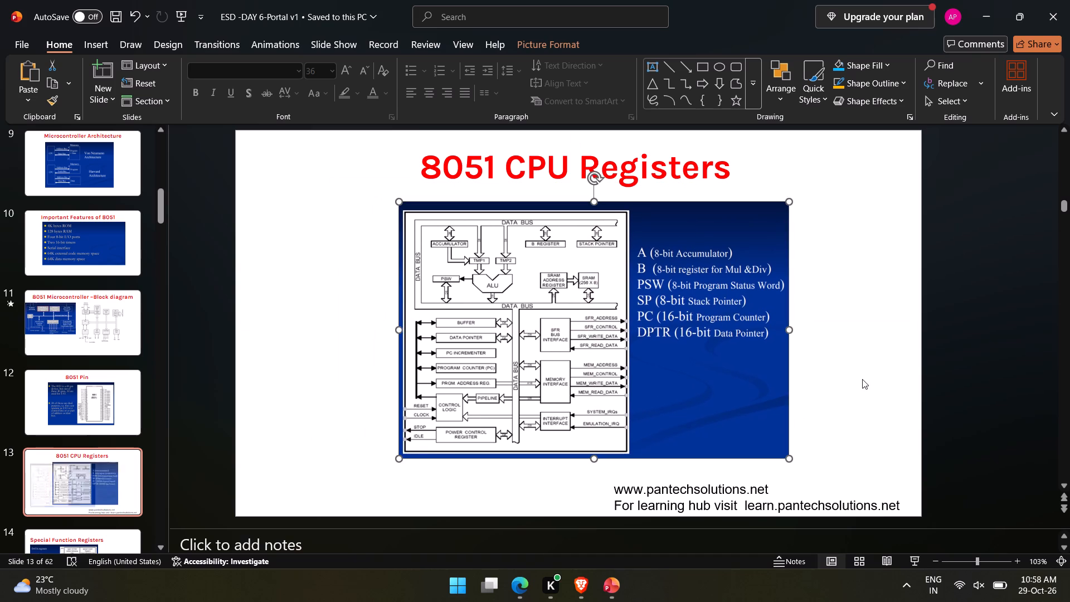
pyautogui.click(862, 379)
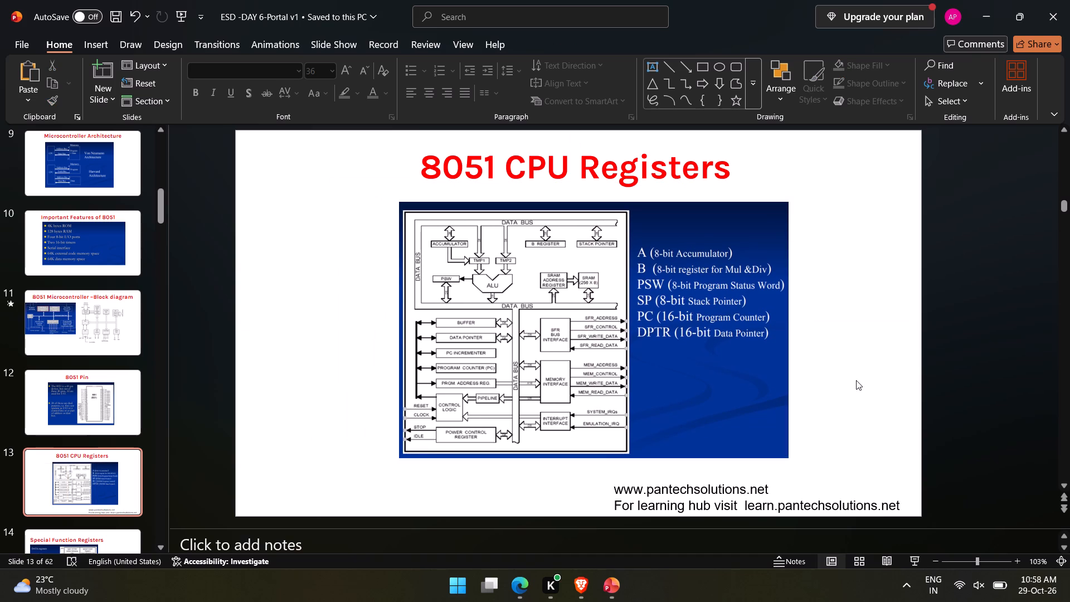
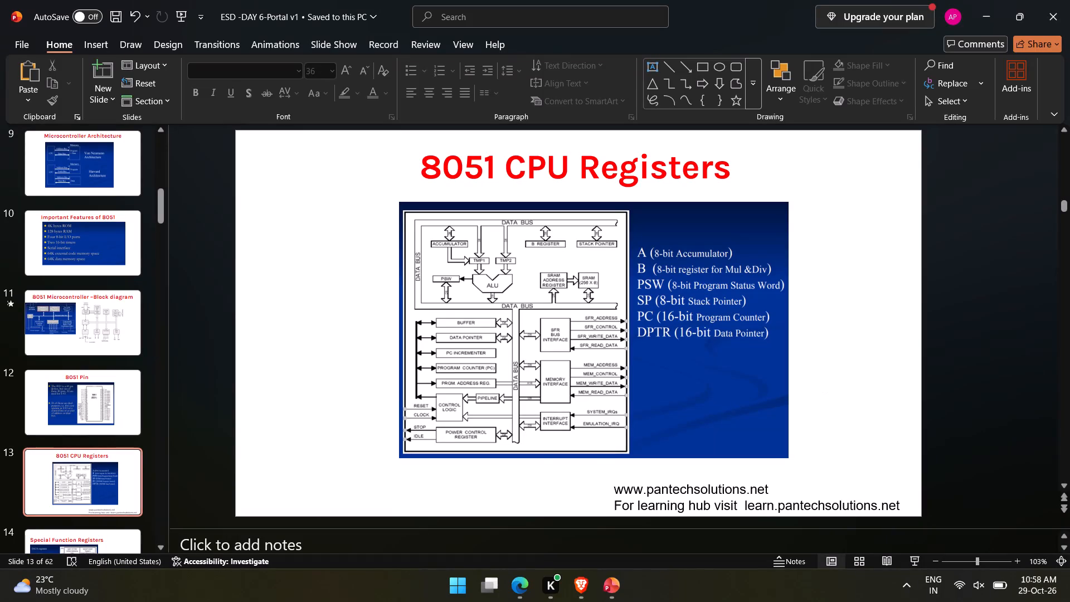
pyautogui.click(675, 487)
pyautogui.press('Delete')
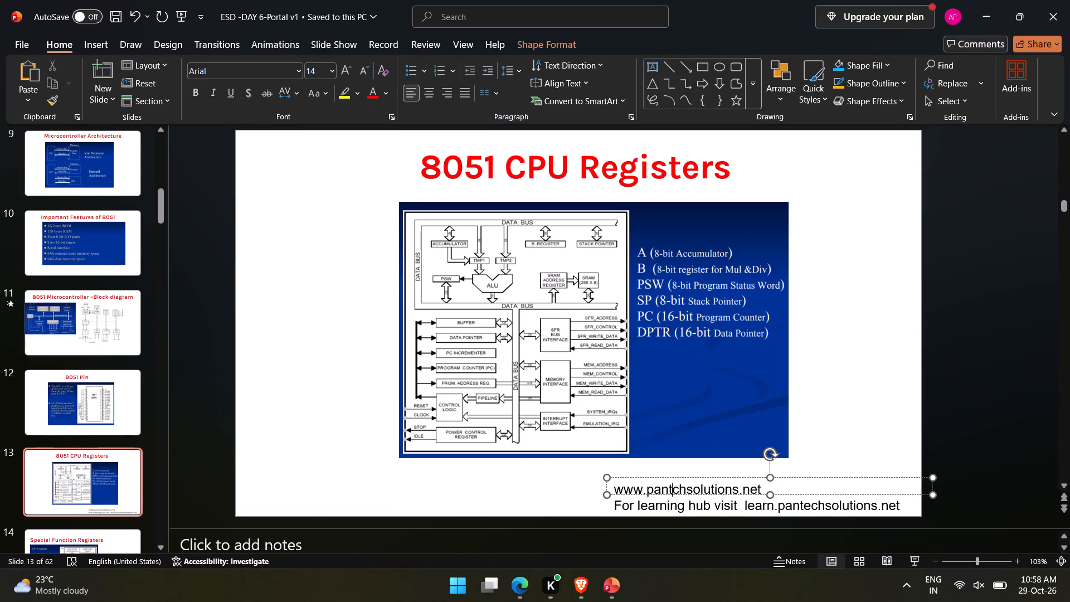
pyautogui.press('Delete')
pyautogui.press('Right')
pyautogui.press('Right')
pyautogui.press('Right')
pyautogui.press('Right')
pyautogui.press('Right')
pyautogui.press('Right')
pyautogui.press('Right')
pyautogui.press('Right')
pyautogui.press('Right')
pyautogui.press('Right')
pyautogui.press('Right')
pyautogui.press('Right')
pyautogui.press('Right')
pyautogui.press('Right')
pyautogui.press('Right')
pyautogui.press('Right')
pyautogui.click(755, 486)
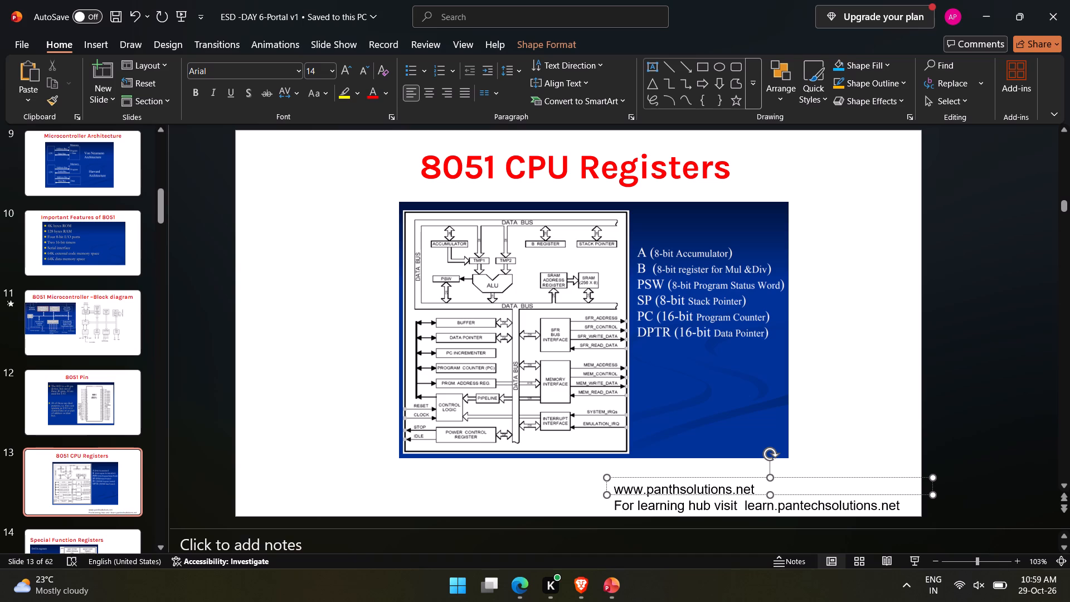
pyautogui.press('BackSpace')
pyautogui.press('BackSpace')
pyautogui.press('BackSpace')
pyautogui.press('BackSpace')
pyautogui.press('BackSpace')
pyautogui.press('BackSpace')
pyautogui.press('BackSpace')
pyautogui.press('BackSpace')
pyautogui.press('BackSpace')
pyautogui.press('BackSpace')
pyautogui.press('BackSpace')
pyautogui.press('BackSpace')
pyautogui.press('BackSpace')
pyautogui.press('BackSpace')
pyautogui.press('BackSpace')
pyautogui.press('BackSpace')
pyautogui.press('BackSpace')
pyautogui.press('BackSpace')
pyautogui.press('BackSpace')
pyautogui.press('BackSpace')
pyautogui.press('BackSpace')
pyautogui.press('BackSpace')
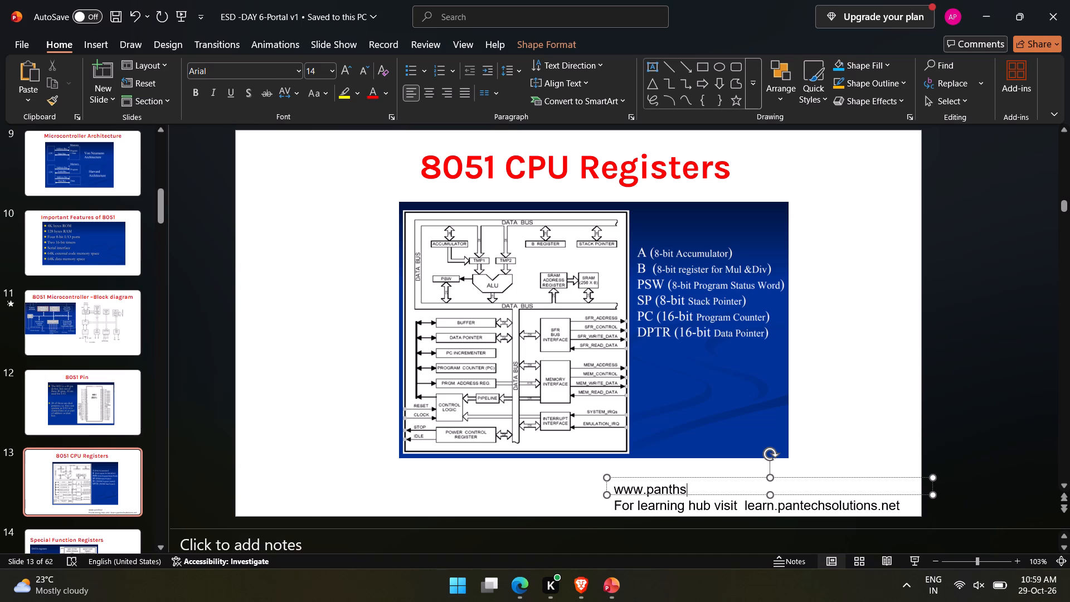
# Delete the "For learning hub visit learn.pantechsolutions.net" line from slide 13's footer, leaving the footer placeholder empty.
pyautogui.click(778, 506)
pyautogui.click(894, 503)
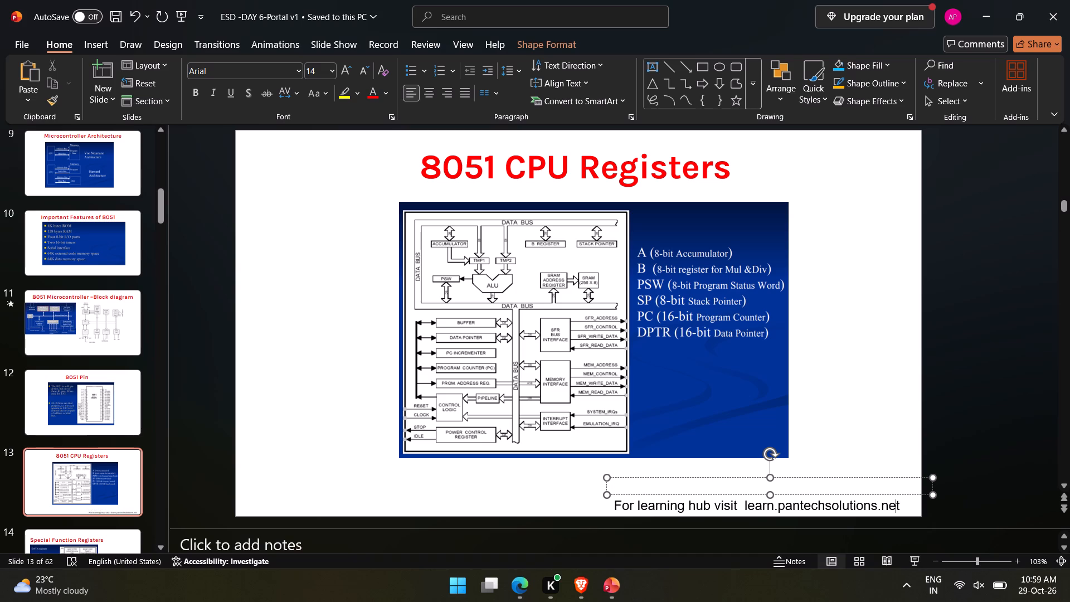
pyautogui.click(902, 504)
pyautogui.press('BackSpace')
pyautogui.press('BackSpace')
pyautogui.press('BackSpace')
pyautogui.press('BackSpace')
pyautogui.press('BackSpace')
pyautogui.press('BackSpace')
pyautogui.press('BackSpace')
pyautogui.press('BackSpace')
pyautogui.press('BackSpace')
pyautogui.press('BackSpace')
pyautogui.press('BackSpace')
pyautogui.press('BackSpace')
pyautogui.press('BackSpace')
pyautogui.press('BackSpace')
pyautogui.press('BackSpace')
pyautogui.press('BackSpace')
pyautogui.press('BackSpace')
pyautogui.press('BackSpace')
pyautogui.press('BackSpace')
pyautogui.press('BackSpace')
pyautogui.press('BackSpace')
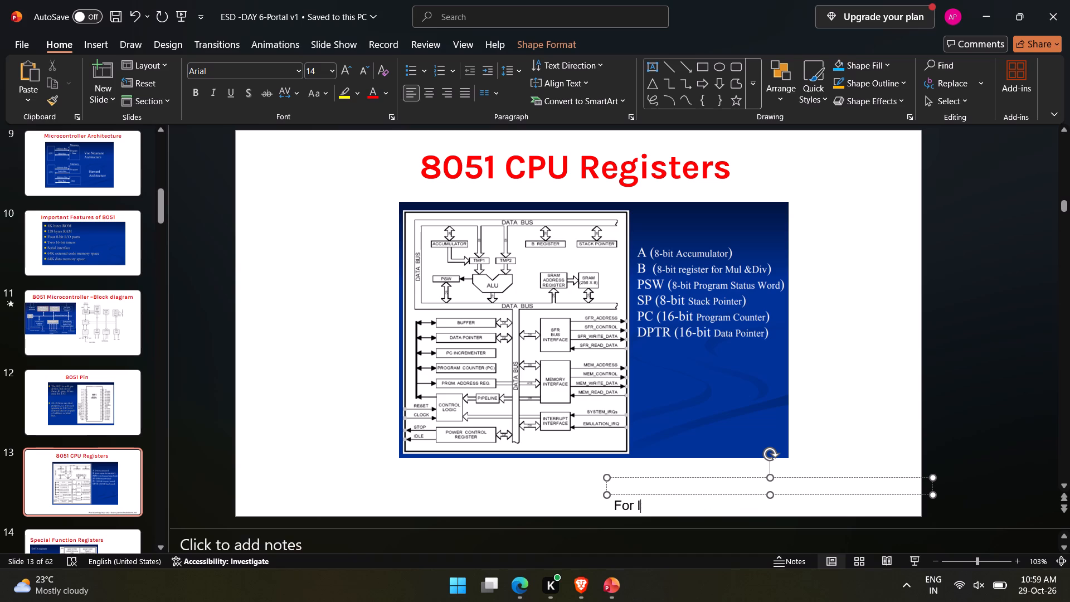
pyautogui.press('BackSpace')
pyautogui.press('BackSpace')
pyautogui.press('BackSpace')
pyautogui.press('BackSpace')
pyautogui.press('BackSpace')
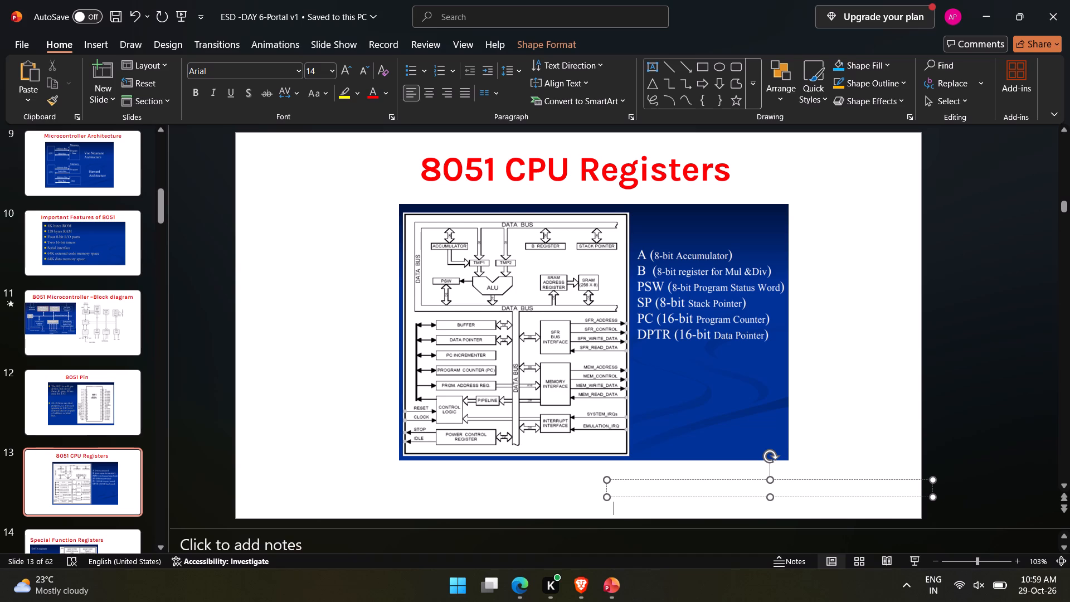
pyautogui.press('BackSpace')
pyautogui.press('BackSpace')
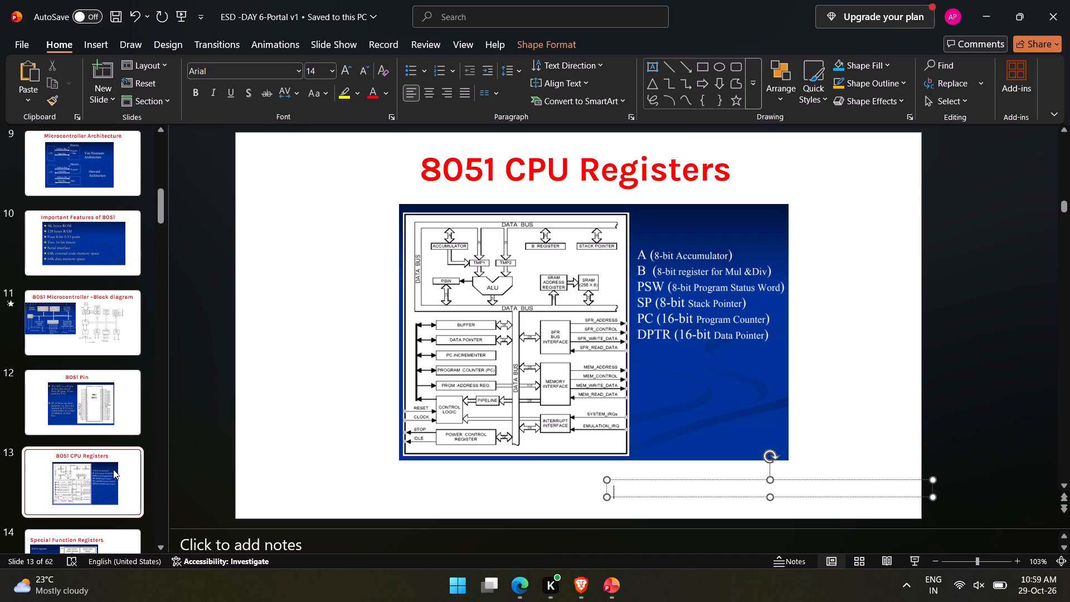
# On slide 15, move the Port 0 description picture slightly right and down, away from the title.
pyautogui.scroll(-1, 113, 469)
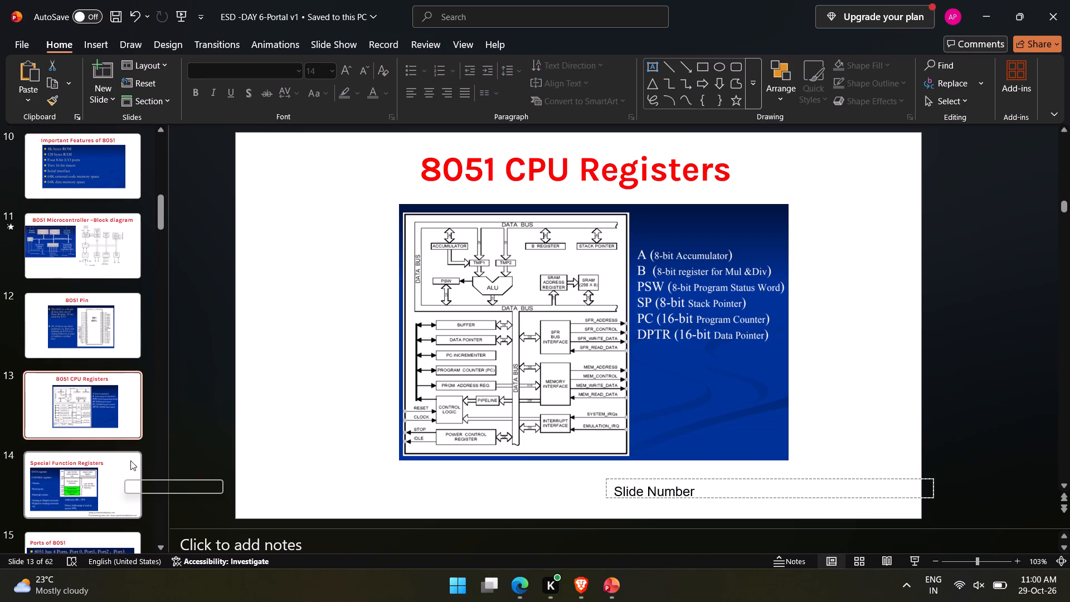
pyautogui.click(98, 492)
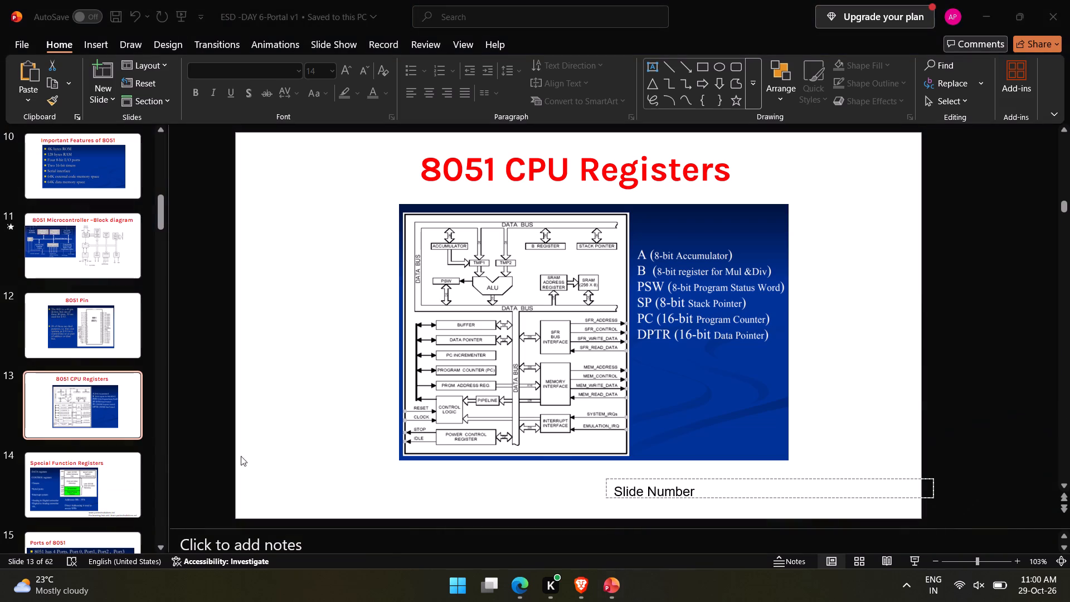
pyautogui.scroll(-1, 97, 391)
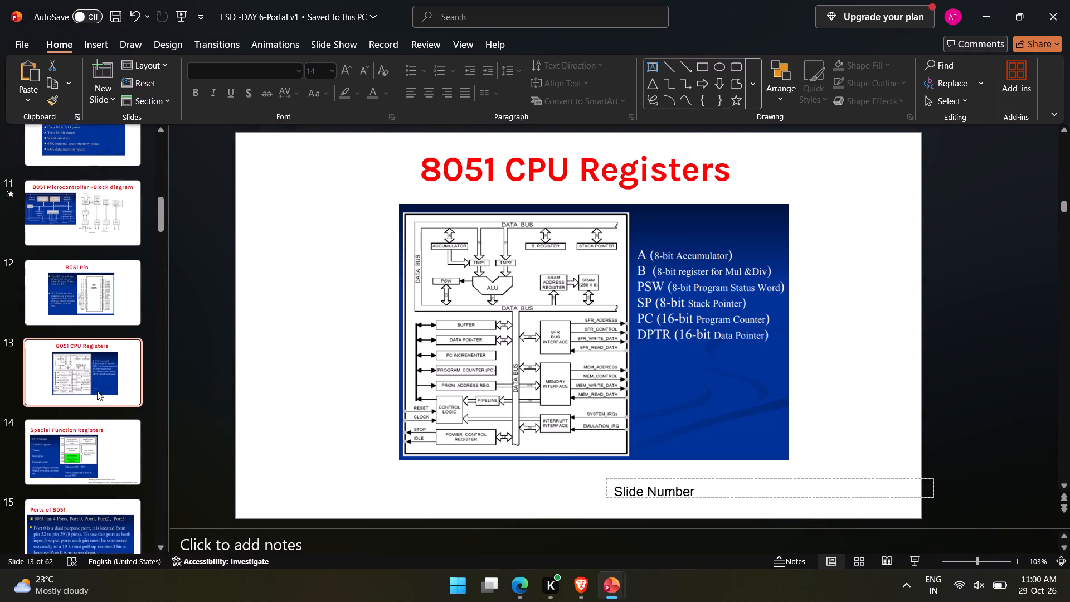
pyautogui.scroll(-1, 97, 391)
pyautogui.click(118, 455)
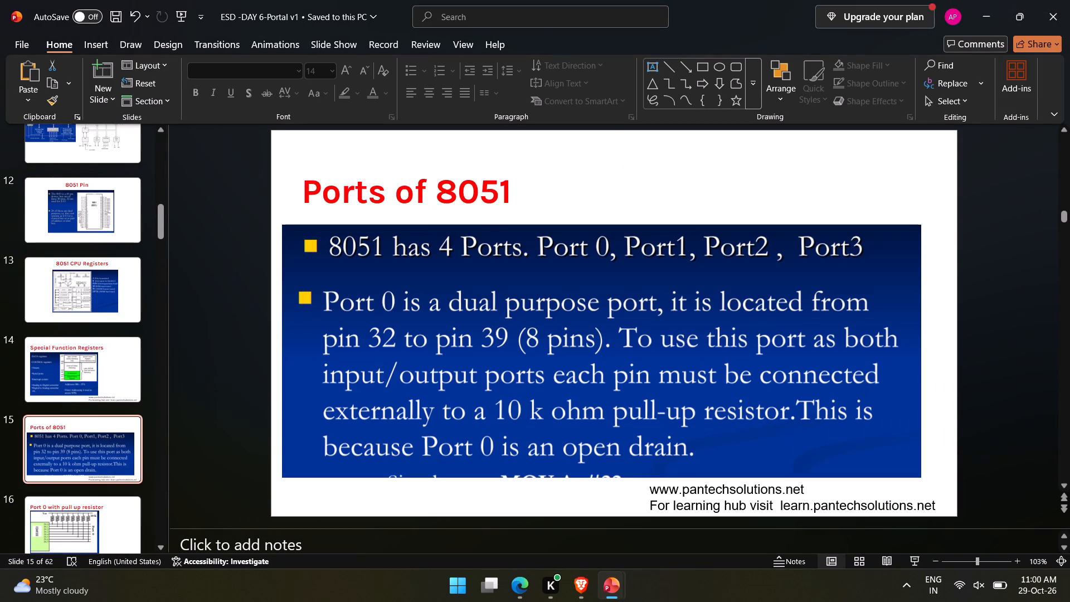
pyautogui.click(511, 190)
pyautogui.moveTo(557, 214); pyautogui.dragTo(623, 209)
pyautogui.click(534, 173)
pyautogui.click(522, 190)
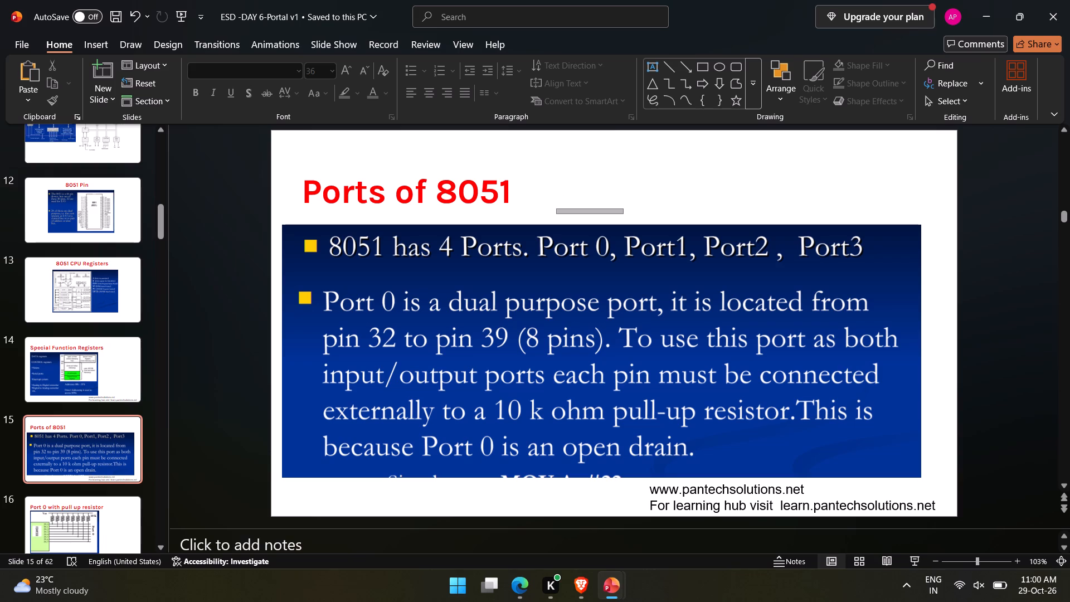
pyautogui.click(504, 186)
pyautogui.moveTo(511, 222); pyautogui.dragTo(548, 213)
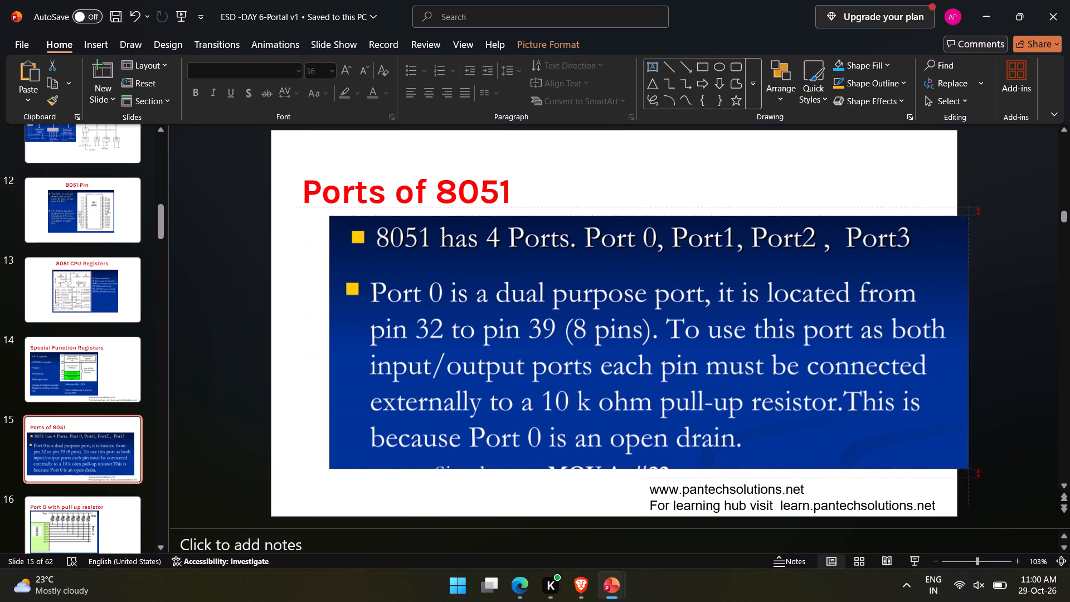
pyautogui.moveTo(548, 213); pyautogui.dragTo(541, 232)
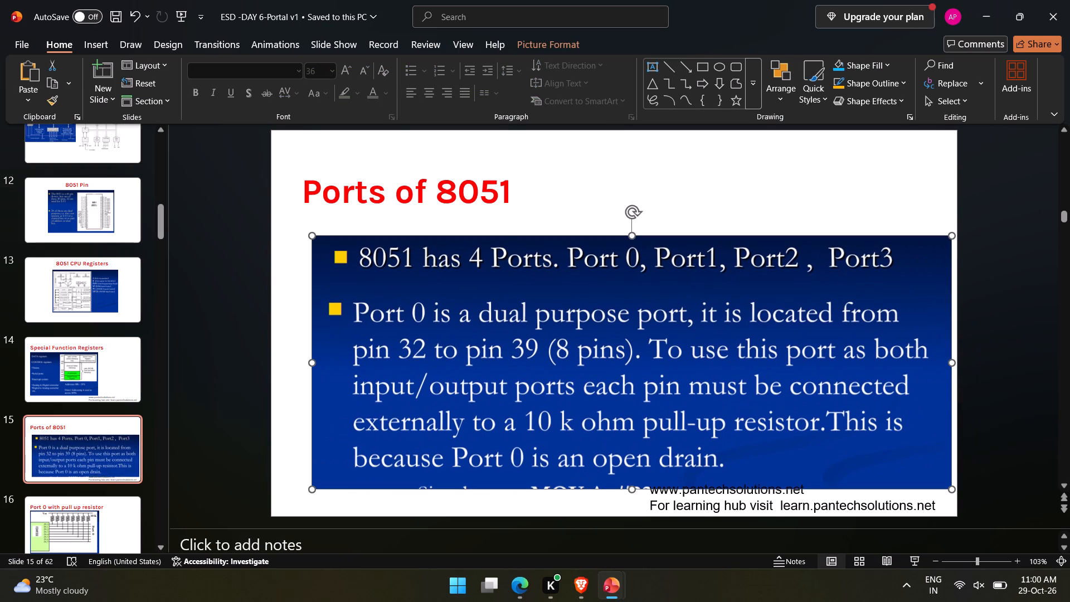
# Move the "Ports of 8051" title right and slightly up so its text sits near the slide's top centre.
pyautogui.click(500, 194)
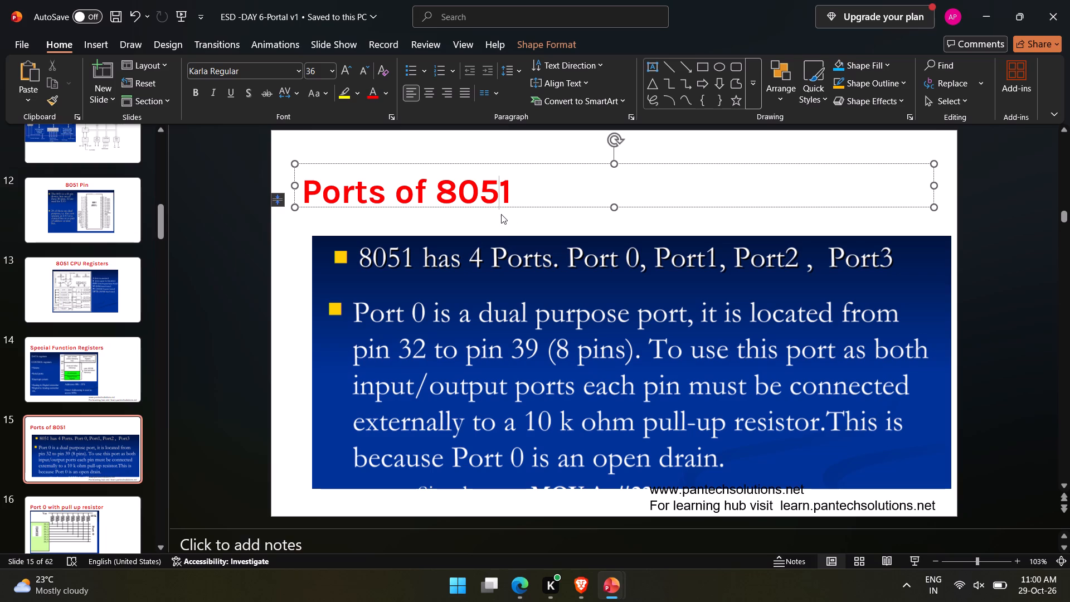
pyautogui.click(501, 215)
pyautogui.click(529, 194)
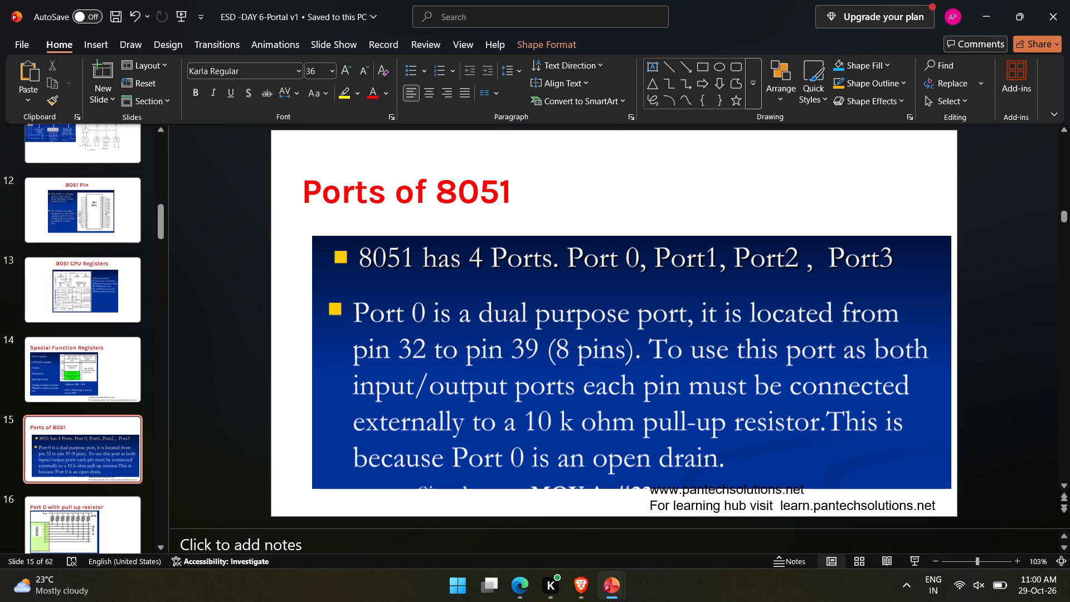
pyautogui.click(503, 186)
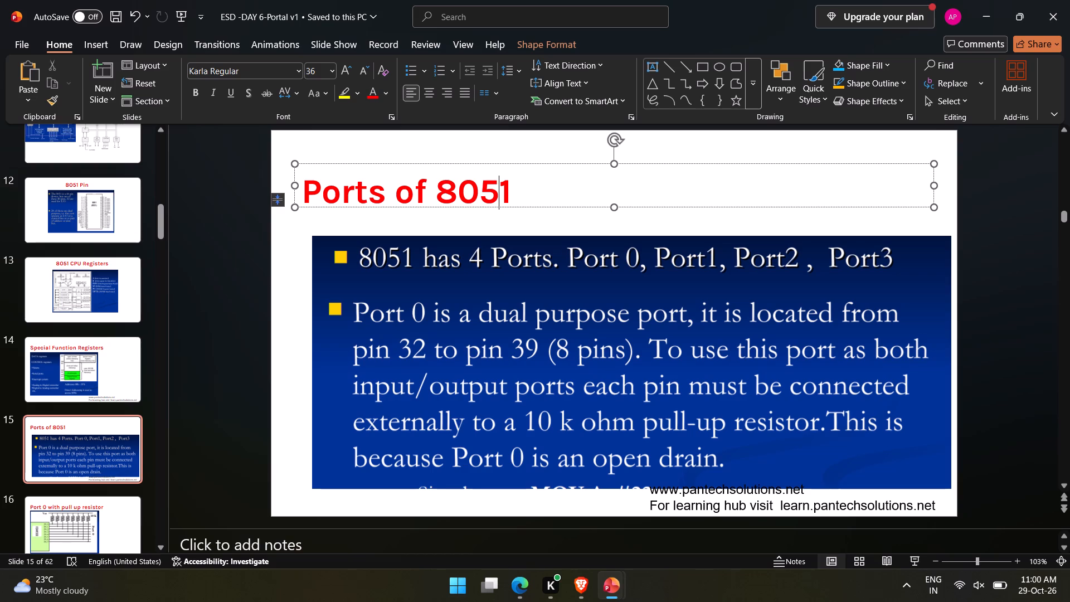
pyautogui.moveTo(498, 212); pyautogui.dragTo(646, 205)
# Shrink the Port 0 description picture from its bottom and right edges so it clears the footer and is about three-quarters as wide.
pyautogui.click(591, 469)
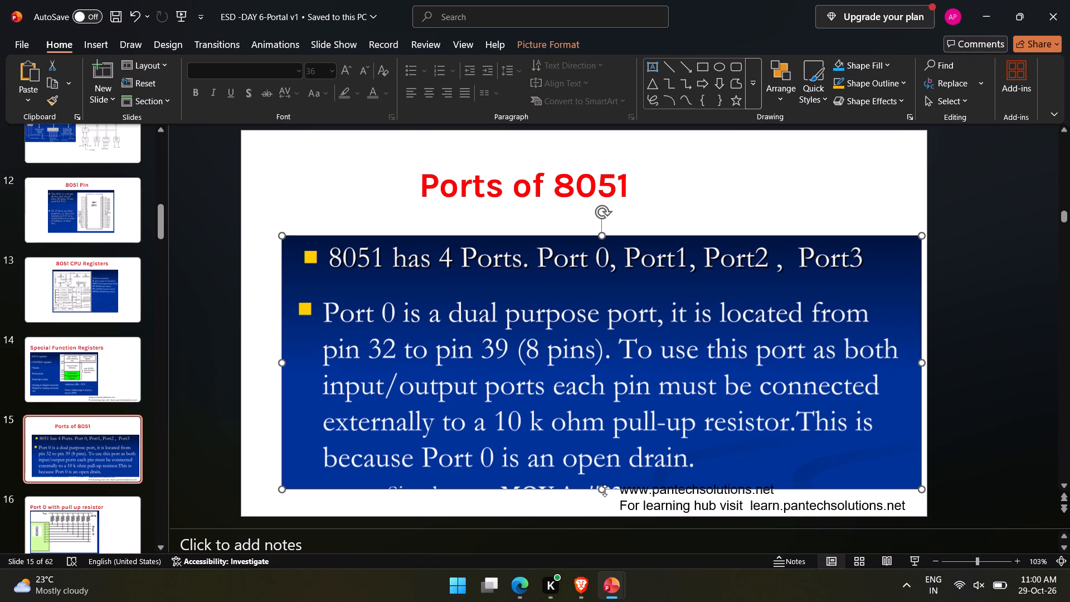
pyautogui.moveTo(602, 489); pyautogui.dragTo(607, 483)
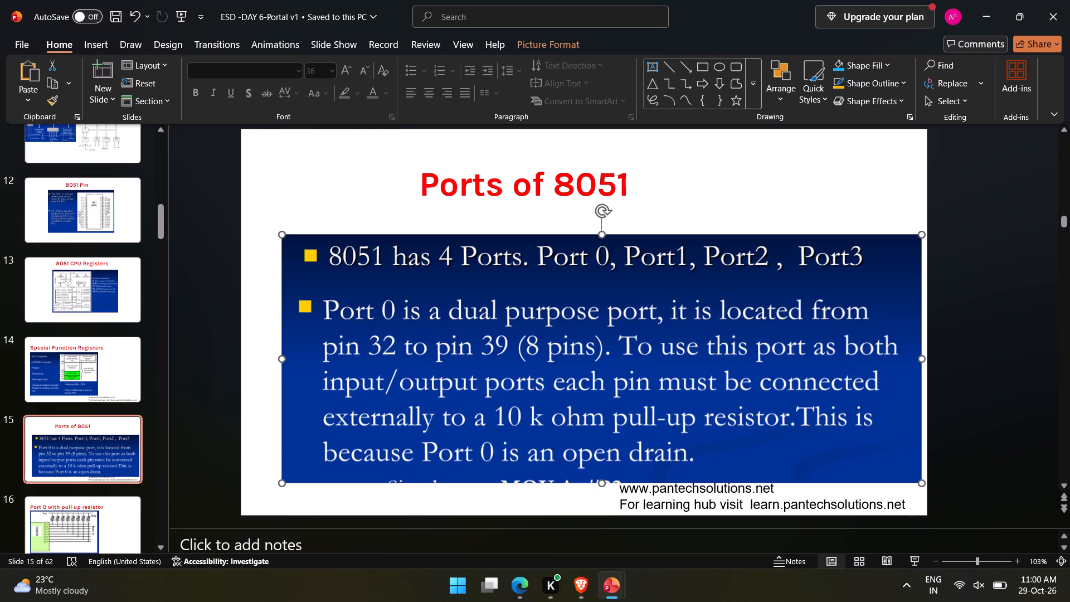
pyautogui.moveTo(601, 484); pyautogui.dragTo(602, 479)
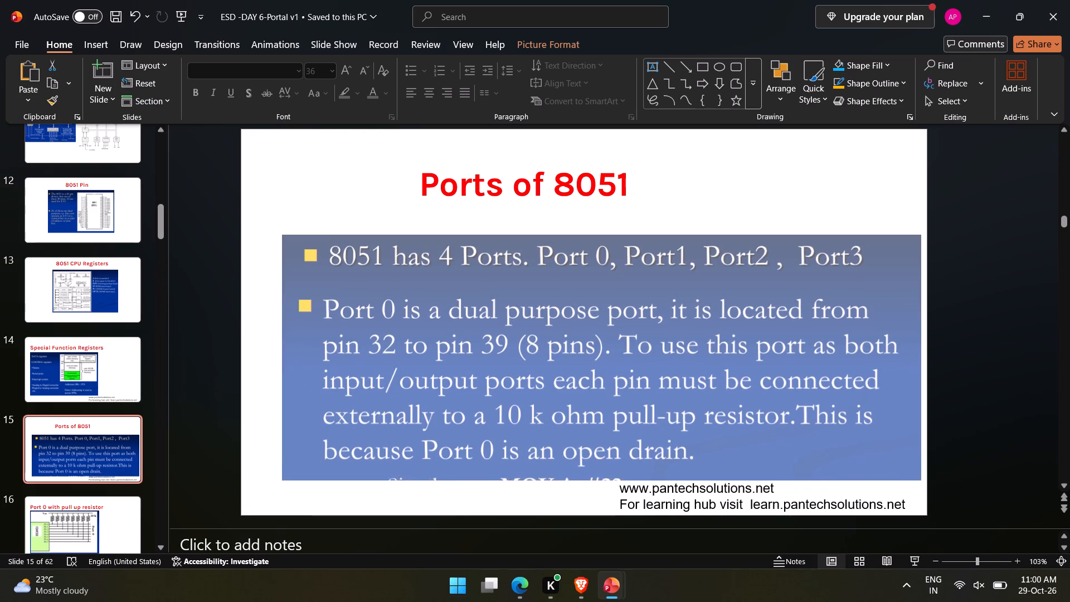
pyautogui.moveTo(602, 479); pyautogui.dragTo(607, 451)
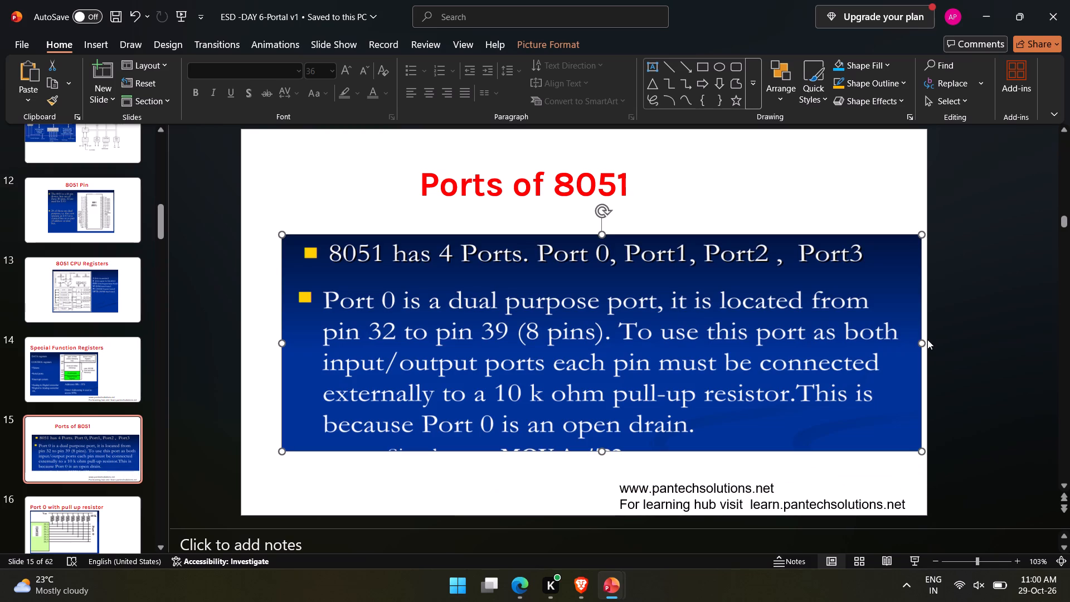
pyautogui.moveTo(921, 342); pyautogui.dragTo(765, 356)
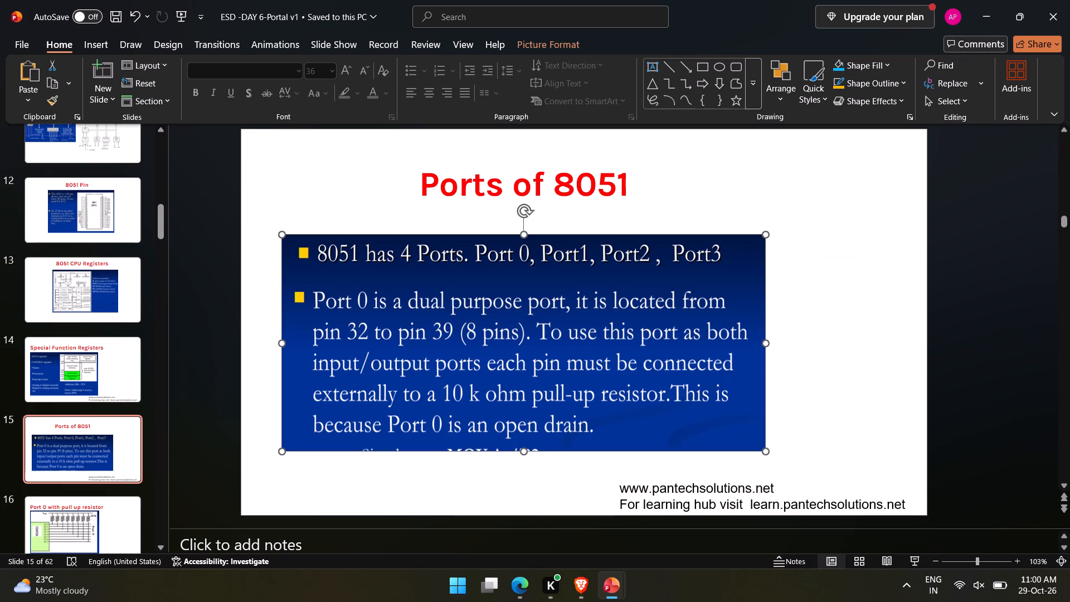
# Move the resized Port 0 description picture right and slightly up so it is centred horizontally just below the title.
pyautogui.moveTo(435, 337); pyautogui.dragTo(494, 325)
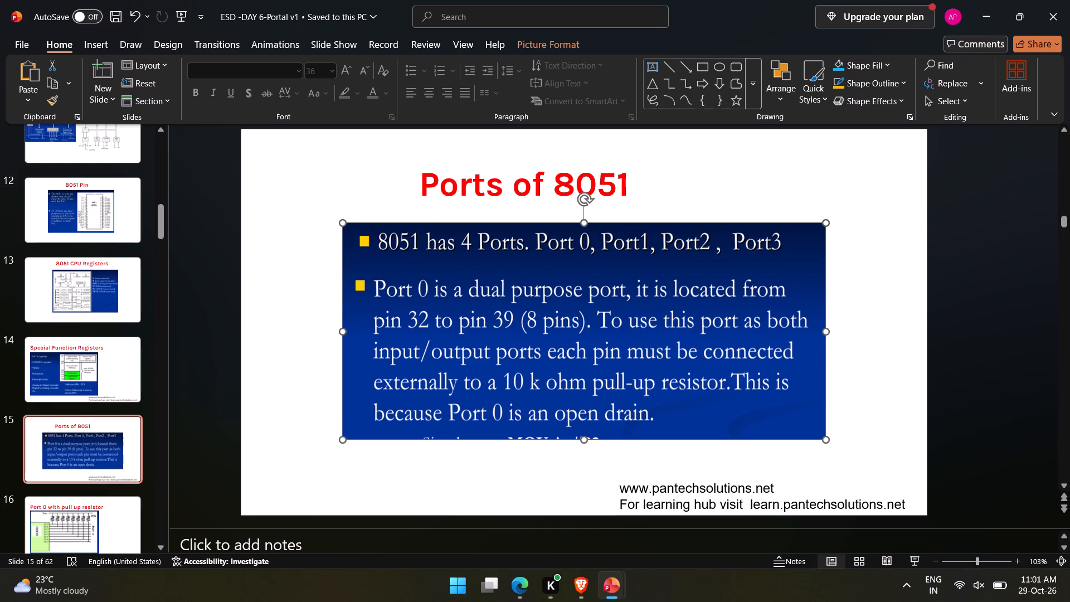
pyautogui.click(683, 327)
pyautogui.click(770, 491)
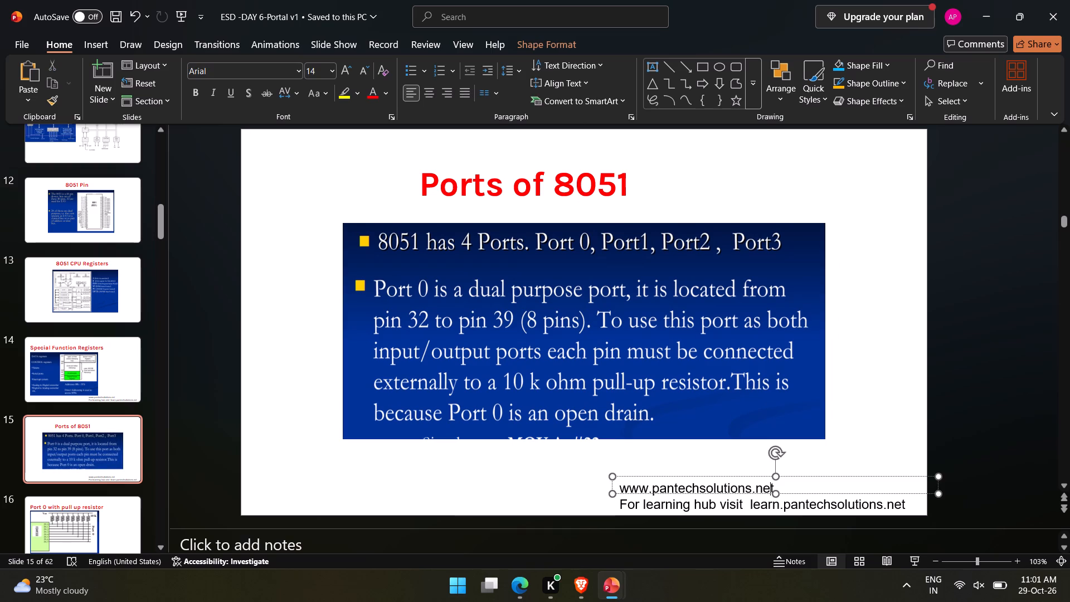
pyautogui.press('Right')
pyautogui.press('BackSpace')
pyautogui.press('BackSpace')
pyautogui.press('BackSpace')
pyautogui.press('BackSpace')
pyautogui.press('BackSpace')
pyautogui.press('BackSpace')
pyautogui.press('BackSpace')
pyautogui.press('BackSpace')
pyautogui.press('BackSpace')
pyautogui.press('BackSpace')
pyautogui.press('BackSpace')
pyautogui.press('BackSpace')
pyautogui.press('BackSpace')
pyautogui.press('BackSpace')
pyautogui.press('BackSpace')
pyautogui.press('BackSpace')
pyautogui.press('BackSpace')
pyautogui.press('BackSpace')
pyautogui.press('BackSpace')
pyautogui.press('BackSpace')
pyautogui.press('BackSpace')
pyautogui.press('BackSpace')
pyautogui.press('BackSpace')
pyautogui.press('BackSpace')
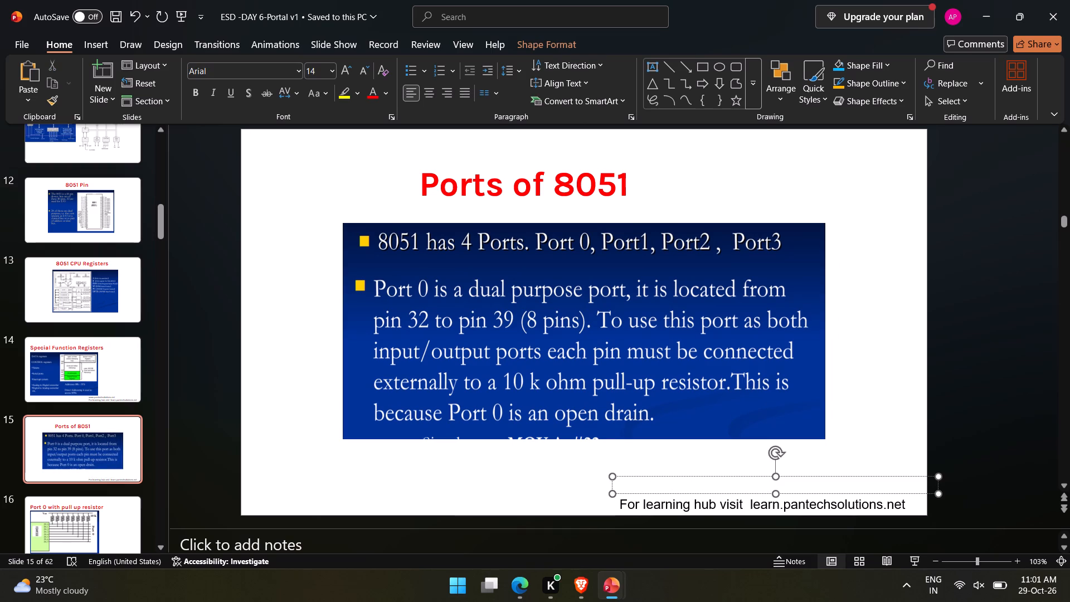
# Delete the remaining "For learning hub visit learn.pantechsolutions.net" line from the footer text on slide 15 and deselect the text box.
pyautogui.click(834, 508)
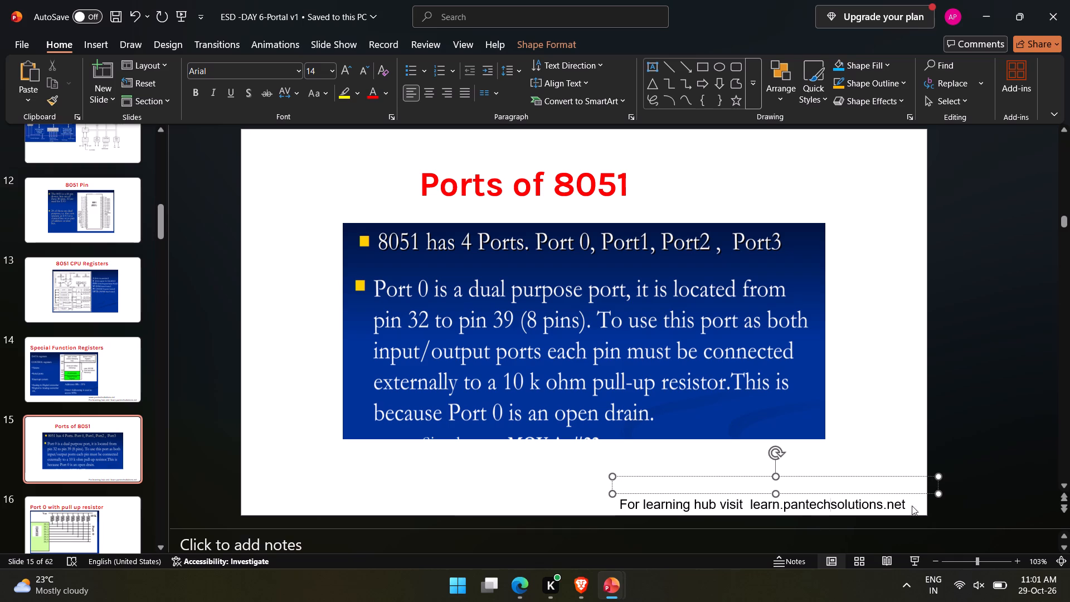
pyautogui.click(911, 509)
pyautogui.click(909, 505)
pyautogui.click(907, 505)
pyautogui.press('BackSpace')
pyautogui.press('BackSpace')
pyautogui.press('BackSpace')
pyautogui.press('BackSpace')
pyautogui.press('BackSpace')
pyautogui.press('BackSpace')
pyautogui.press('BackSpace')
pyautogui.press('BackSpace')
pyautogui.press('BackSpace')
pyautogui.press('BackSpace')
pyautogui.press('BackSpace')
pyautogui.press('BackSpace')
pyautogui.press('BackSpace')
pyautogui.press('BackSpace')
pyautogui.press('BackSpace')
pyautogui.press('BackSpace')
pyautogui.press('BackSpace')
pyautogui.press('BackSpace')
pyautogui.press('BackSpace')
pyautogui.press('BackSpace')
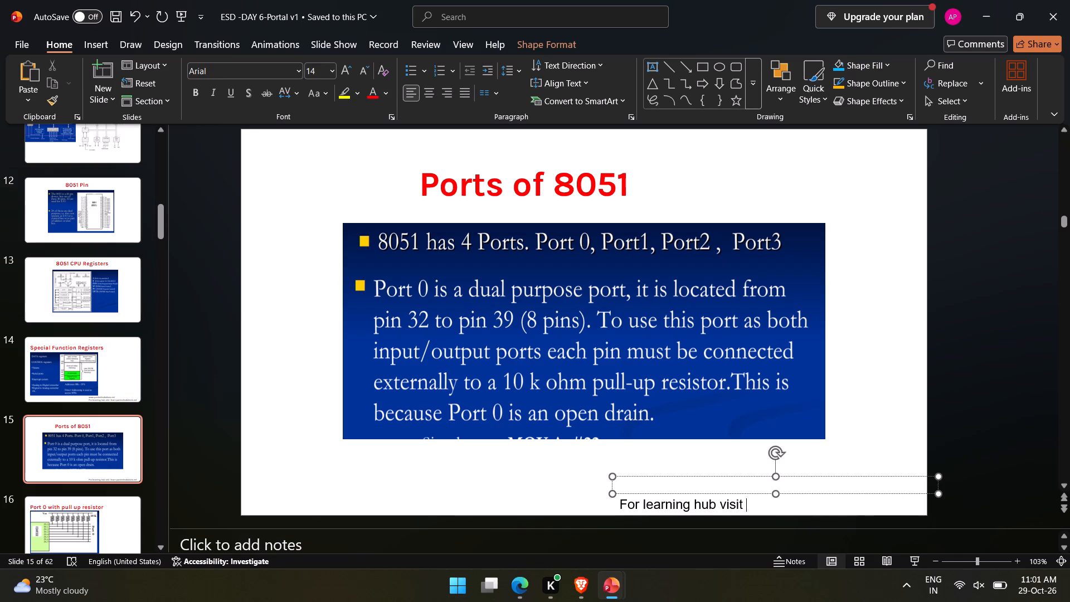
pyautogui.press('BackSpace')
pyautogui.press('BackSpace')
pyautogui.press('BackSpace')
pyautogui.press('BackSpace')
pyautogui.press('BackSpace')
pyautogui.press('BackSpace')
pyautogui.press('BackSpace')
pyautogui.press('BackSpace')
pyautogui.press('BackSpace')
pyautogui.press('BackSpace')
pyautogui.press('BackSpace')
pyautogui.press('BackSpace')
pyautogui.press('BackSpace')
pyautogui.press('BackSpace')
pyautogui.press('BackSpace')
pyautogui.press('BackSpace')
pyautogui.press('BackSpace')
pyautogui.press('BackSpace')
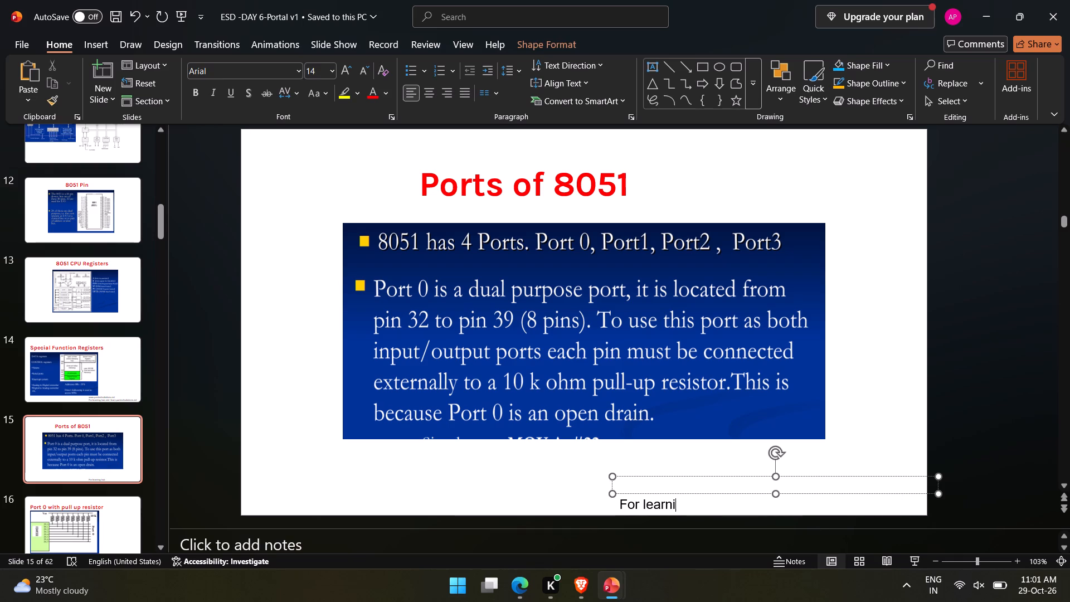
pyautogui.press('BackSpace')
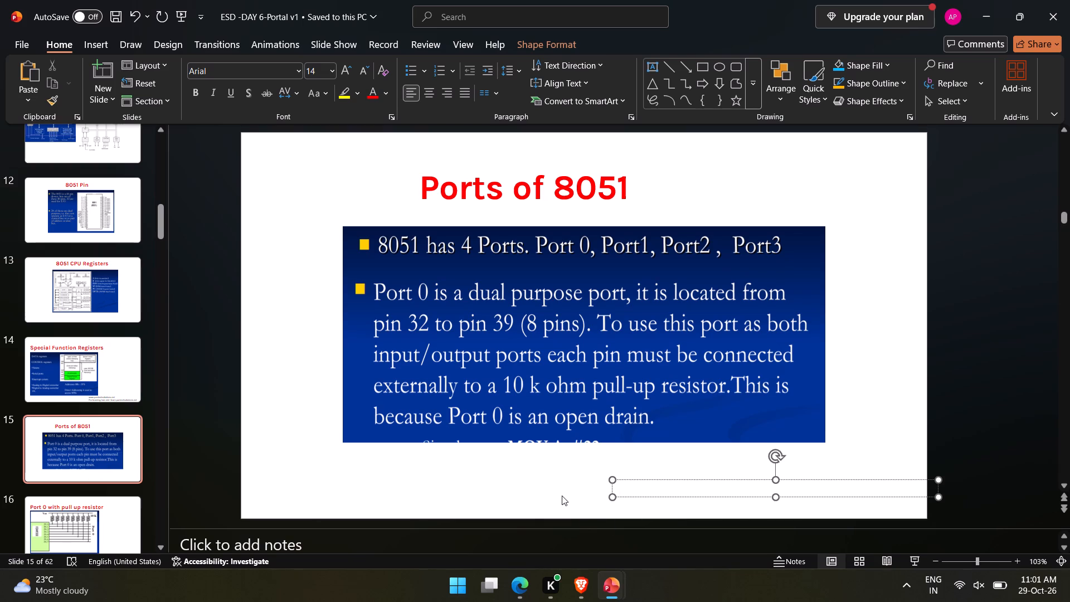
pyautogui.click(563, 488)
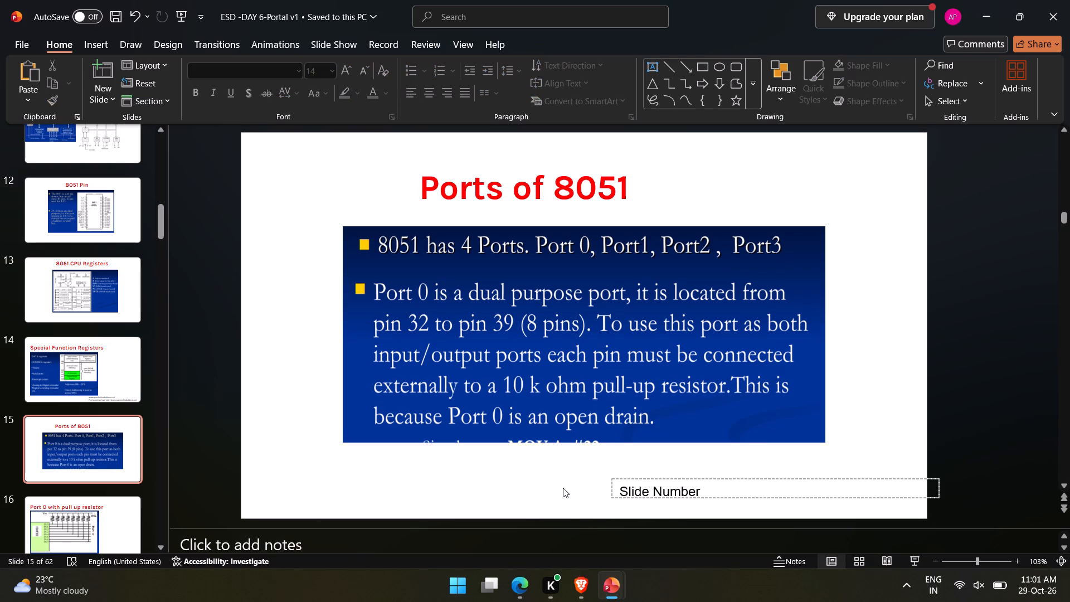
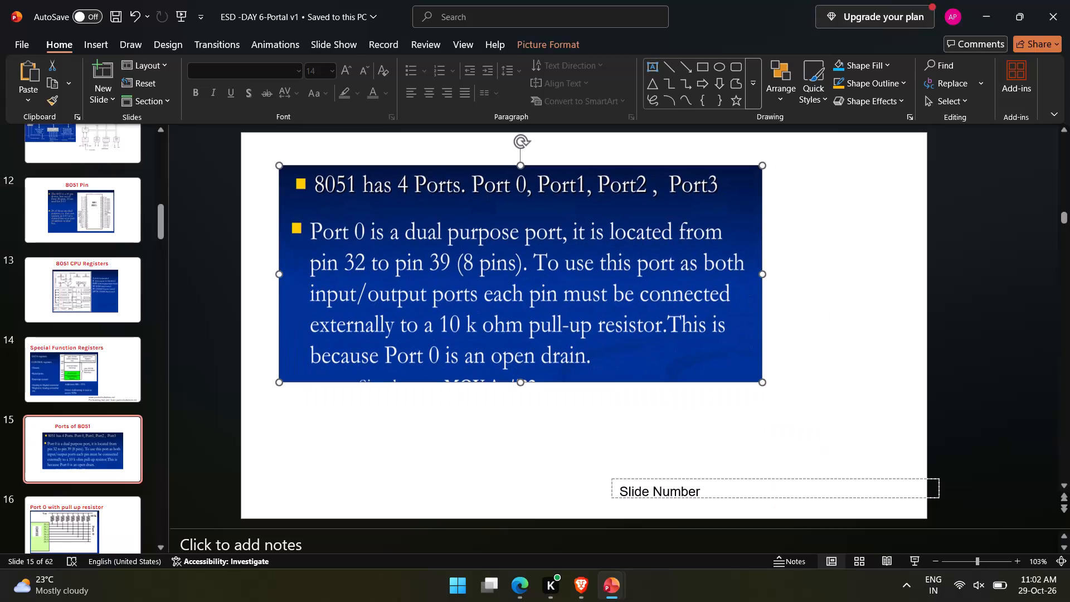
# Move the Port 0 description picture on slide 15 right and down so it sits horizontally centred just below the "Ports of 8051" title.
pyautogui.moveTo(566, 375); pyautogui.dragTo(634, 422)
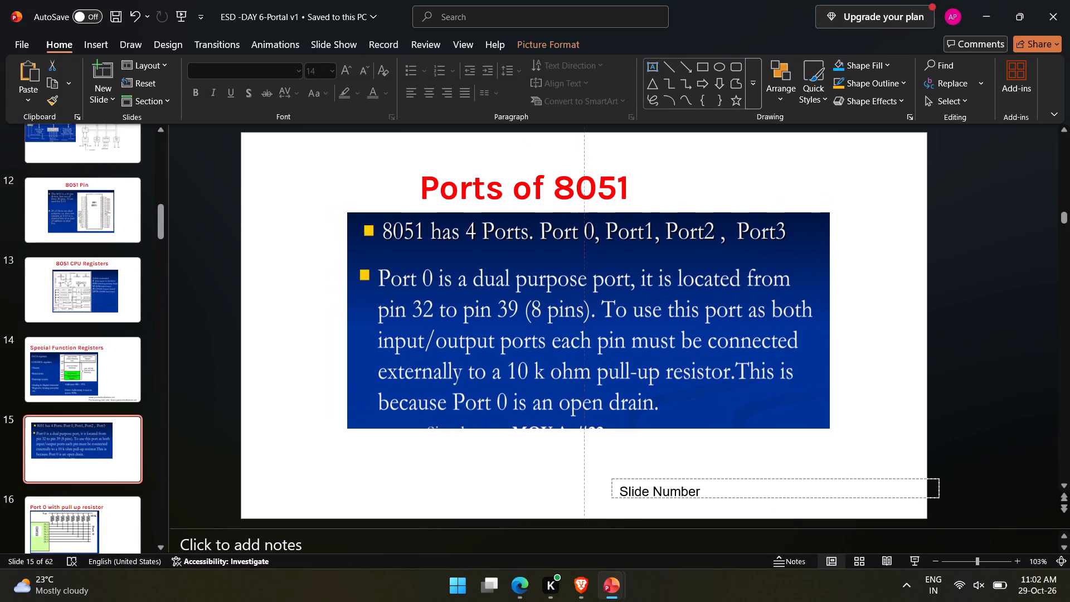
pyautogui.moveTo(634, 422); pyautogui.dragTo(629, 429)
pyautogui.click(503, 469)
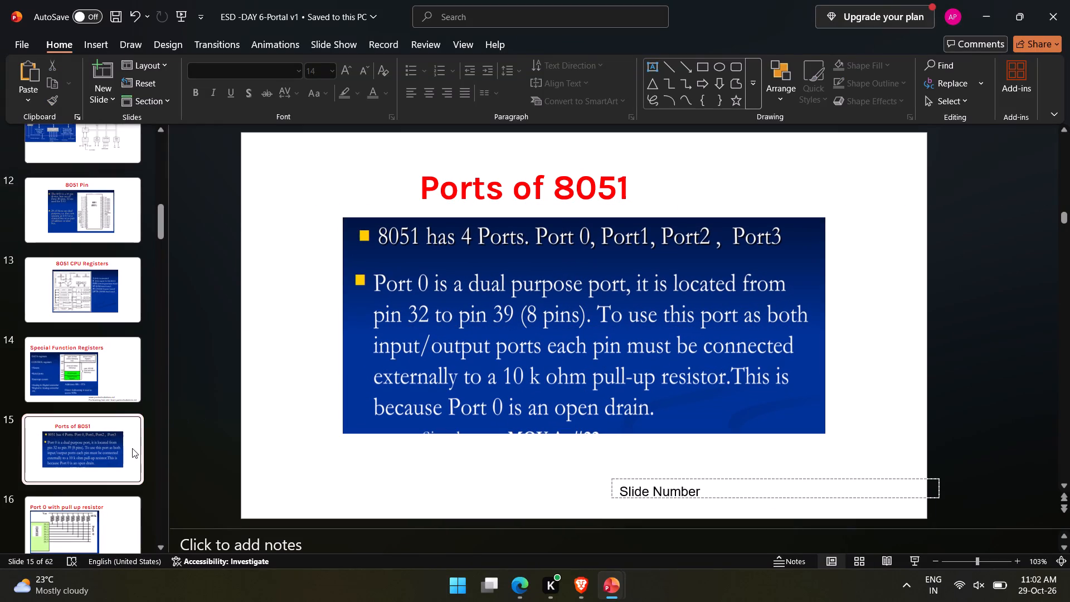
# On slide 16, move the Port 0 pull-up resistor diagram straight right towards the middle of the slide.
pyautogui.scroll(-1, 132, 448)
pyautogui.click(115, 506)
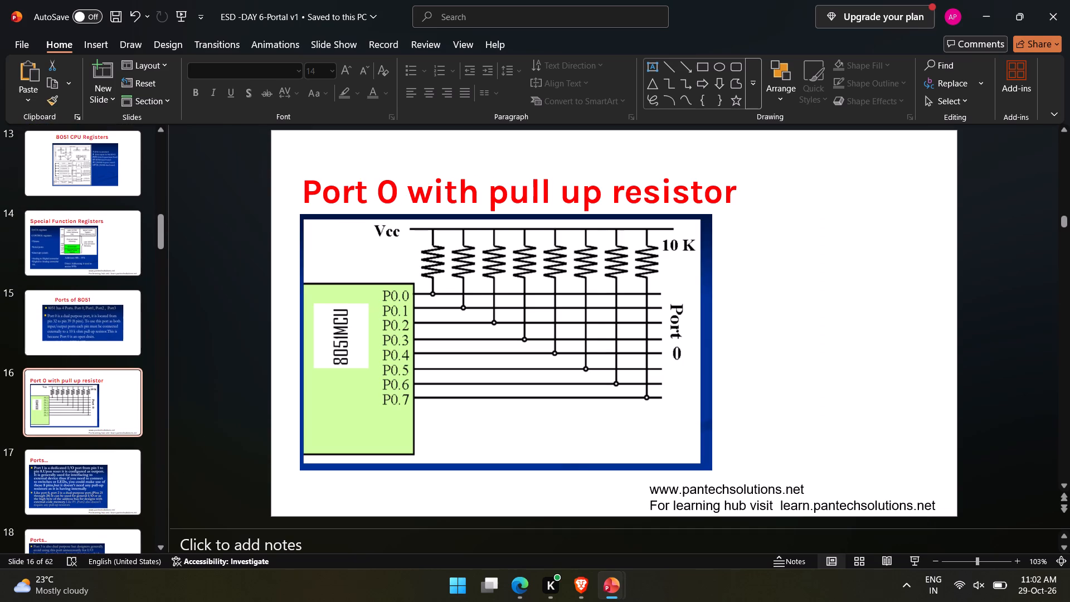
pyautogui.moveTo(460, 413); pyautogui.dragTo(534, 410)
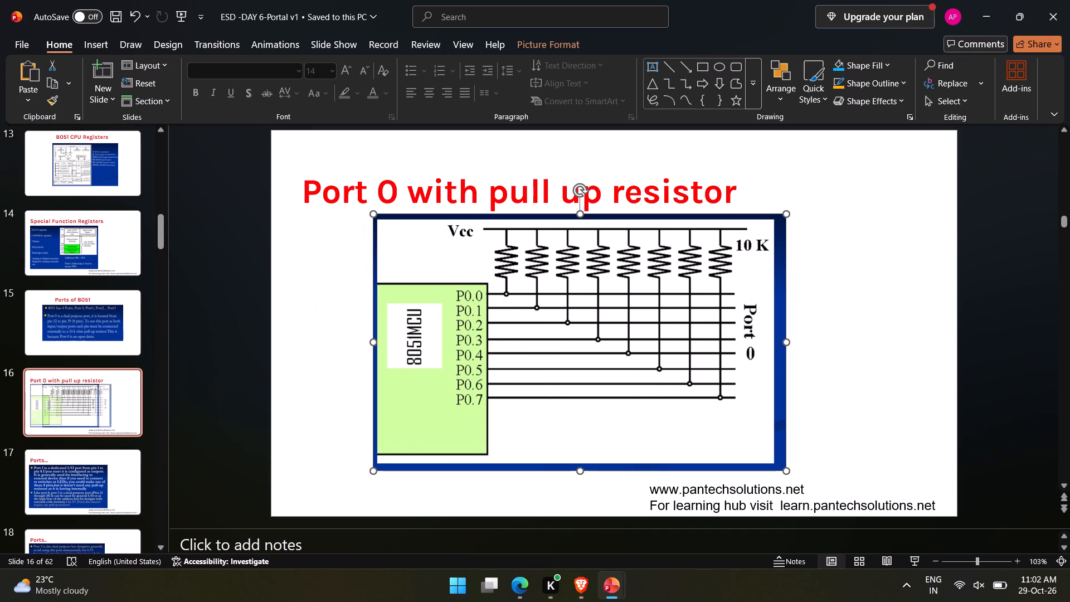
pyautogui.click(757, 491)
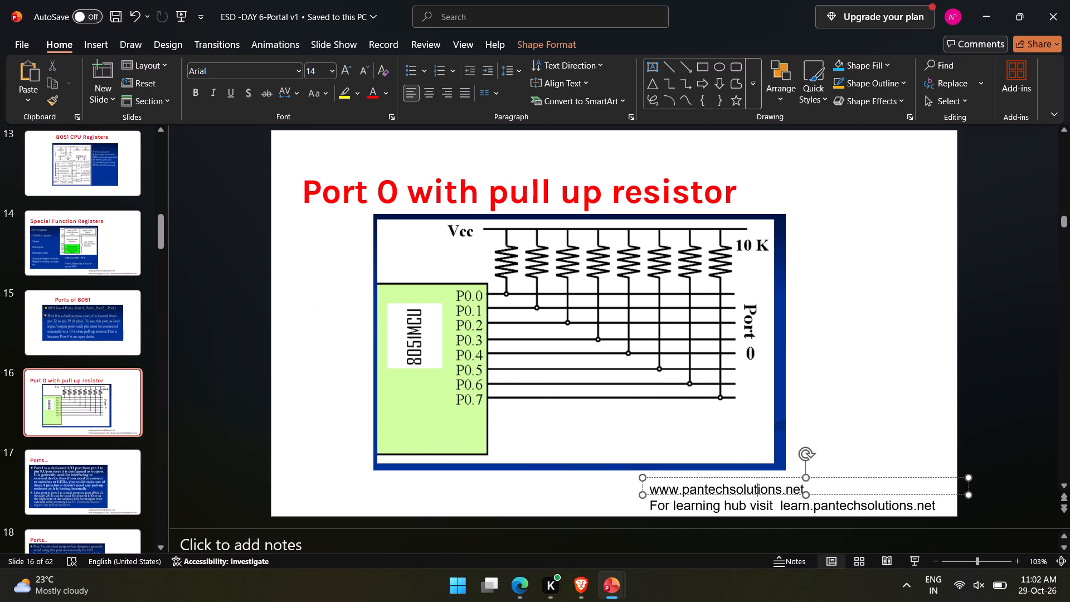
pyautogui.click(823, 488)
pyautogui.press('BackSpace')
pyautogui.press('BackSpace')
pyautogui.press('BackSpace')
pyautogui.press('BackSpace')
pyautogui.press('BackSpace')
pyautogui.press('BackSpace')
pyautogui.press('BackSpace')
pyautogui.press('BackSpace')
pyautogui.press('BackSpace')
pyautogui.press('BackSpace')
pyautogui.press('BackSpace')
pyautogui.press('BackSpace')
pyautogui.press('BackSpace')
pyautogui.press('BackSpace')
pyautogui.press('BackSpace')
pyautogui.press('BackSpace')
pyautogui.press('BackSpace')
pyautogui.press('BackSpace')
pyautogui.press('BackSpace')
pyautogui.press('BackSpace')
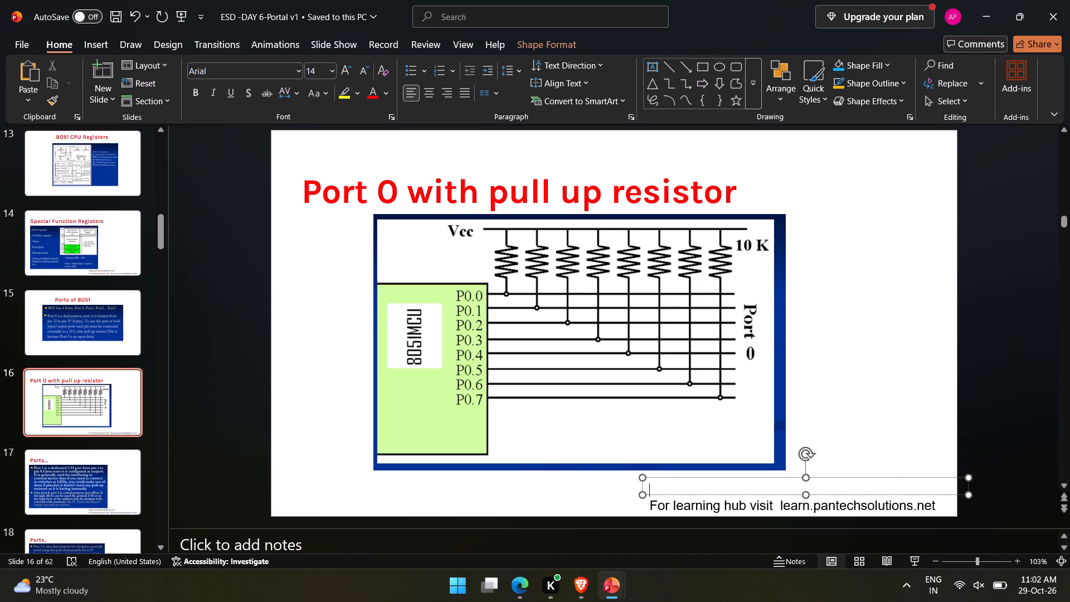
# Delete the remaining "For learning hub visit learn.pantechsolutions.net" line from the footer text on slide 16 and deselect the text box.
pyautogui.click(840, 507)
pyautogui.click(933, 506)
pyautogui.press('Right')
pyautogui.press('BackSpace')
pyautogui.press('BackSpace')
pyautogui.press('BackSpace')
pyautogui.press('BackSpace')
pyautogui.press('BackSpace')
pyautogui.press('BackSpace')
pyautogui.press('BackSpace')
pyautogui.press('BackSpace')
pyautogui.press('BackSpace')
pyautogui.press('BackSpace')
pyautogui.press('BackSpace')
pyautogui.press('BackSpace')
pyautogui.press('BackSpace')
pyautogui.press('BackSpace')
pyautogui.press('BackSpace')
pyautogui.press('BackSpace')
pyautogui.press('BackSpace')
pyautogui.press('BackSpace')
pyautogui.press('BackSpace')
pyautogui.press('BackSpace')
pyautogui.press('BackSpace')
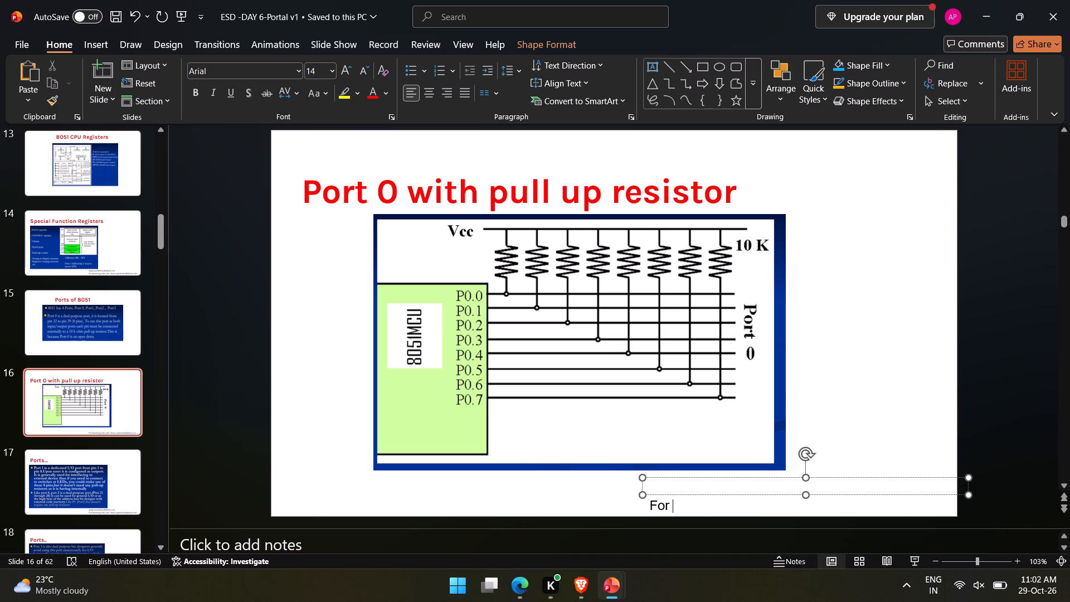
pyautogui.press('BackSpace')
pyautogui.press('BackSpace')
pyautogui.press('BackSpace')
pyautogui.press('BackSpace')
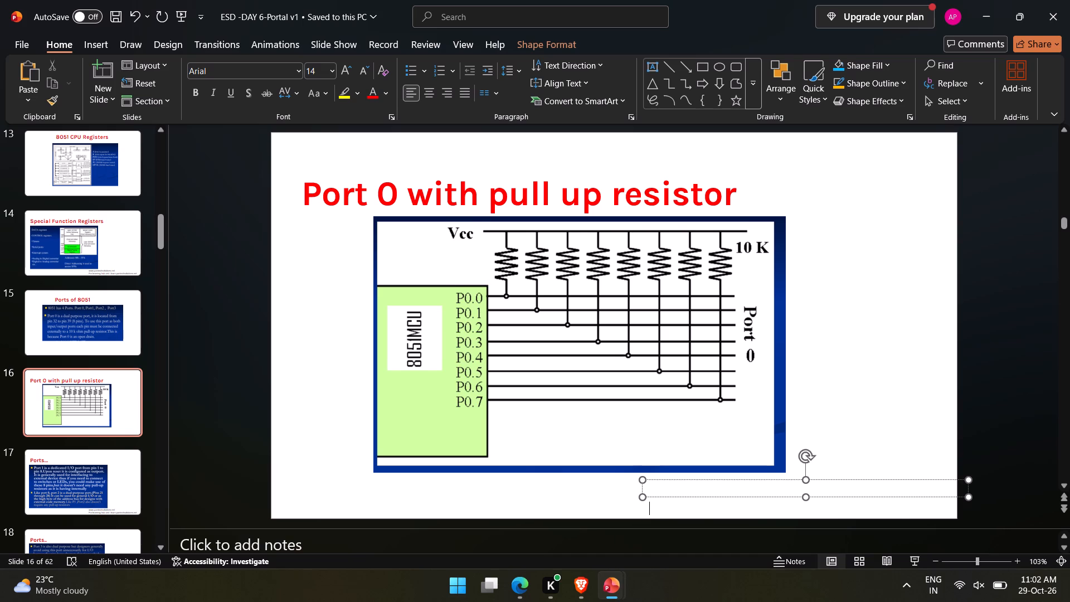
pyautogui.click(902, 387)
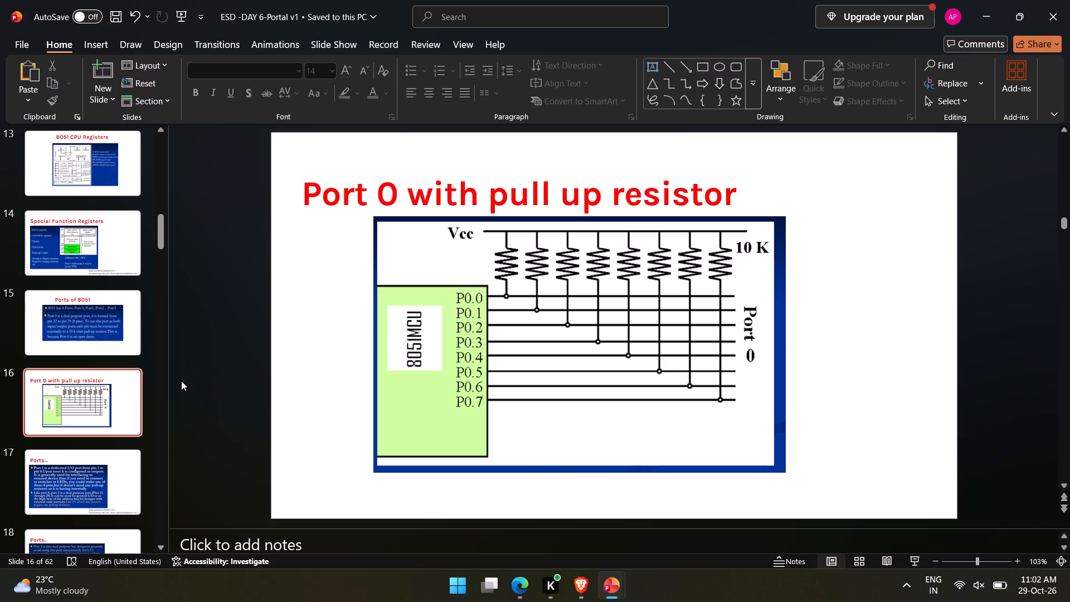
# On slide 17, move the "Ports…" title box right and slightly up so its text sits near the slide's horizontal centre.
pyautogui.rightClick(134, 490)
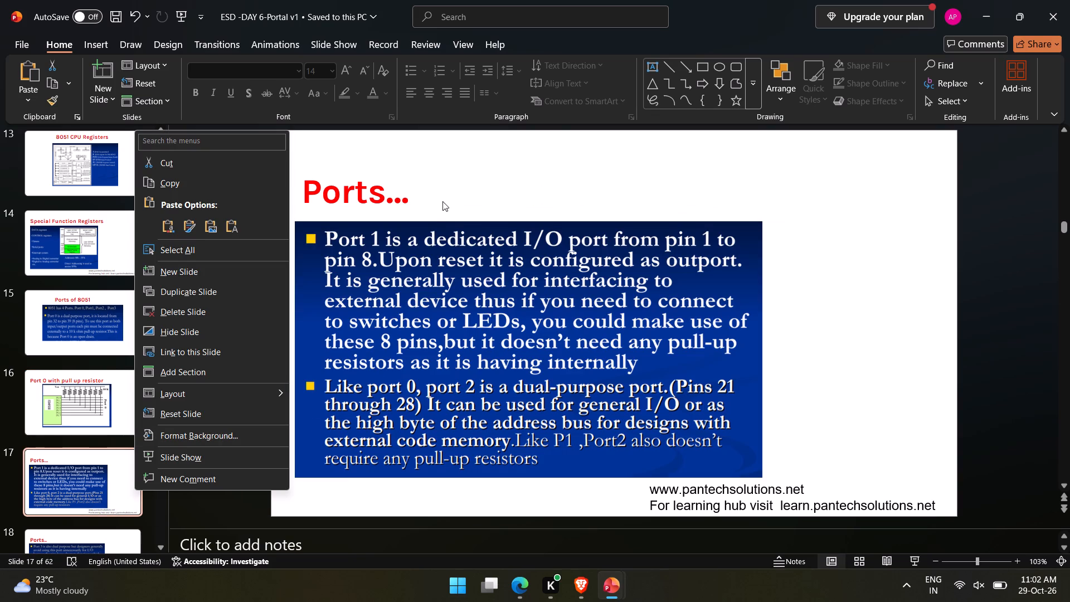
pyautogui.click(441, 198)
pyautogui.rightClick(382, 196)
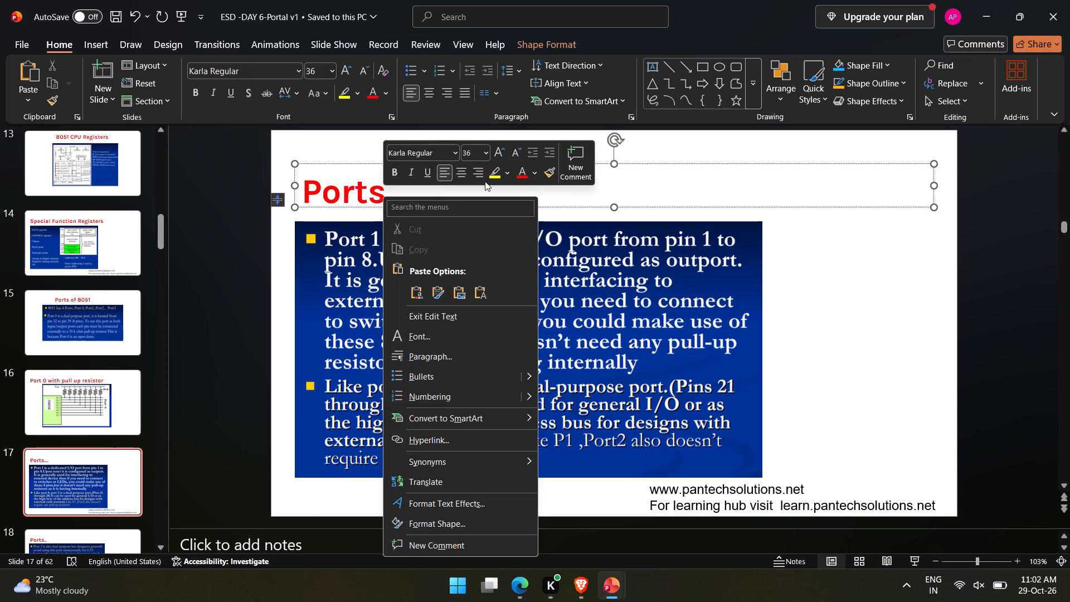
pyautogui.click(729, 187)
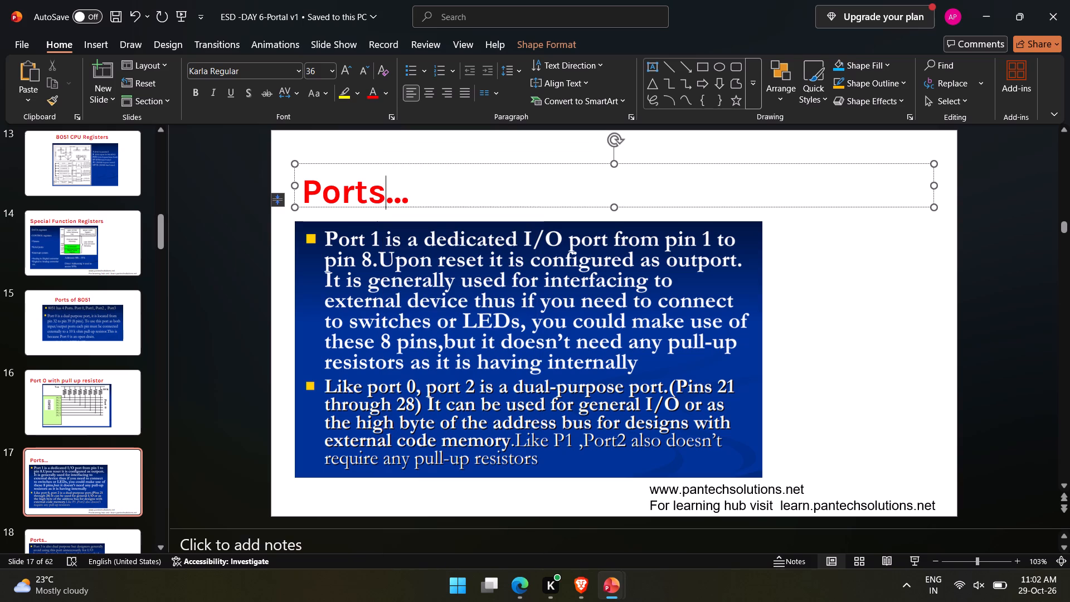
pyautogui.moveTo(765, 212); pyautogui.dragTo(949, 203)
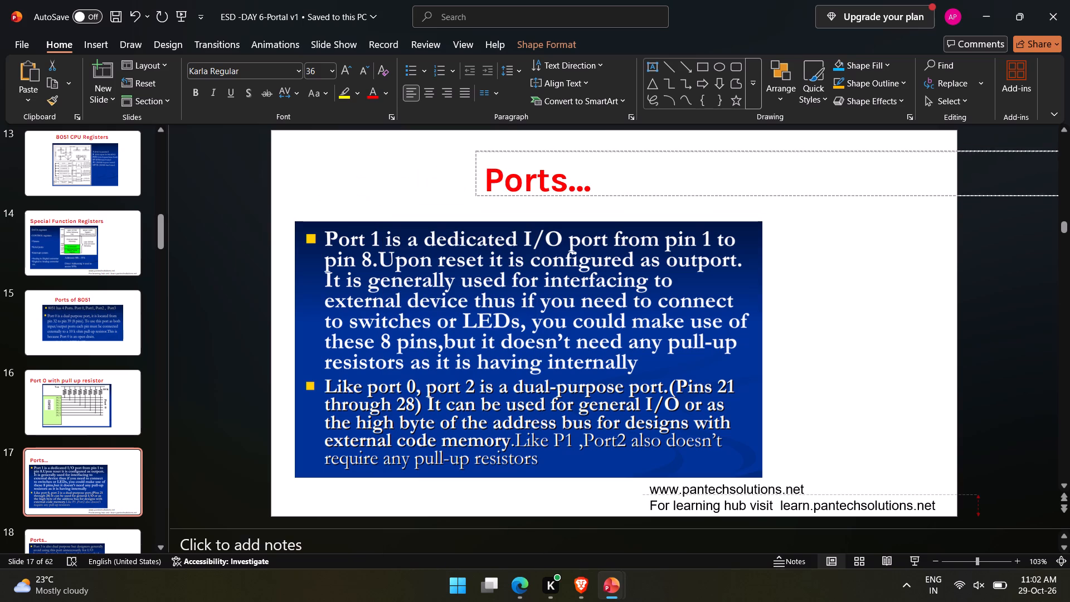
pyautogui.moveTo(949, 203); pyautogui.dragTo(1006, 188)
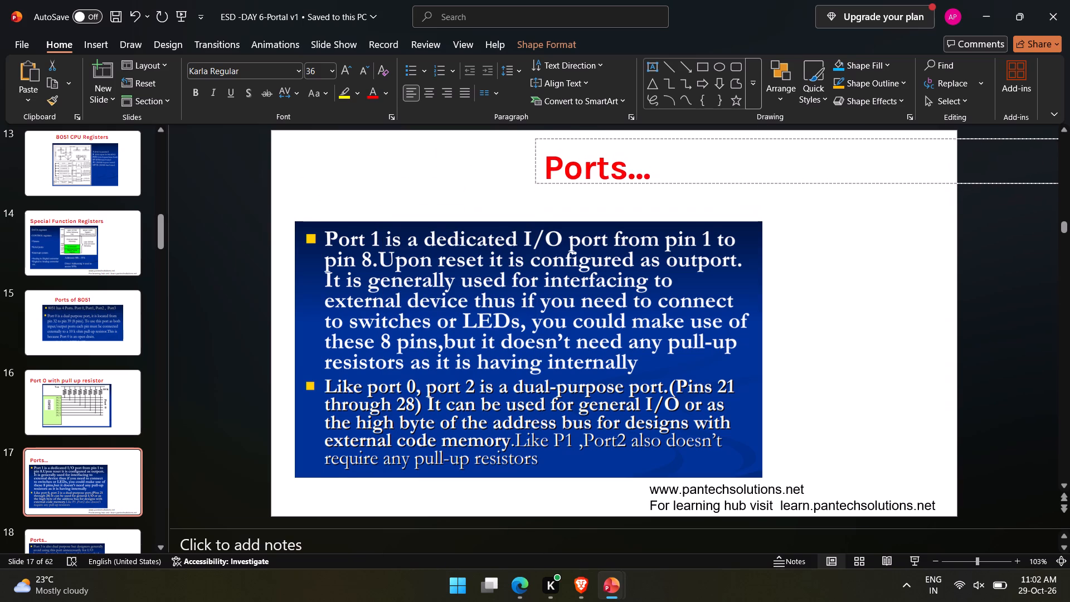
pyautogui.moveTo(1006, 188); pyautogui.dragTo(1006, 188)
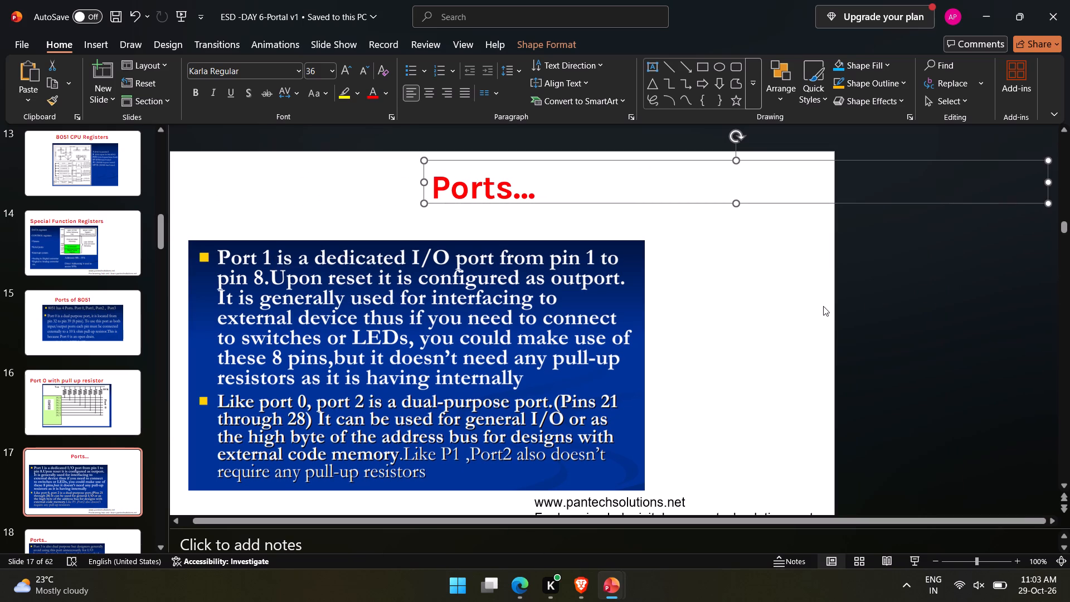
pyautogui.click(785, 315)
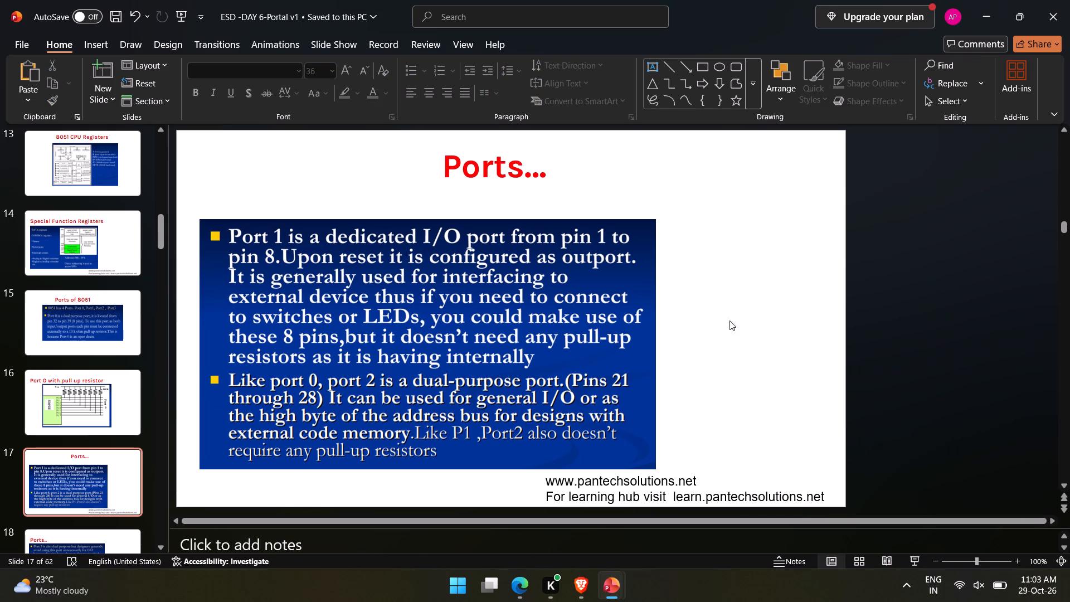
# Move the Port 1 and Port 2 description picture on slide 17 right and slightly up, centred horizontally below the title.
pyautogui.moveTo(644, 355); pyautogui.dragTo(729, 331)
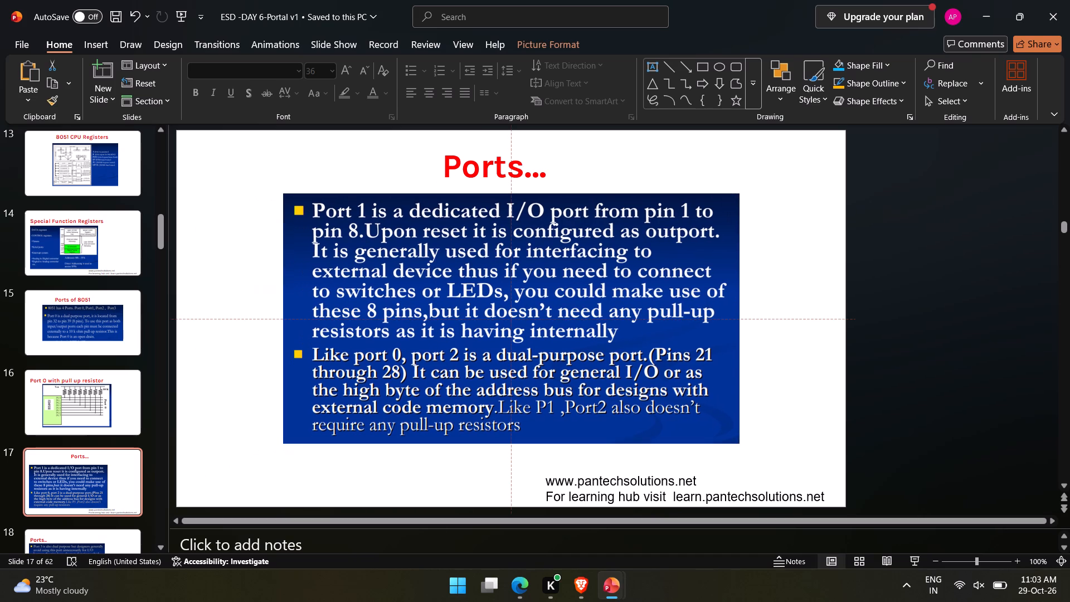
pyautogui.moveTo(729, 331); pyautogui.dragTo(729, 338)
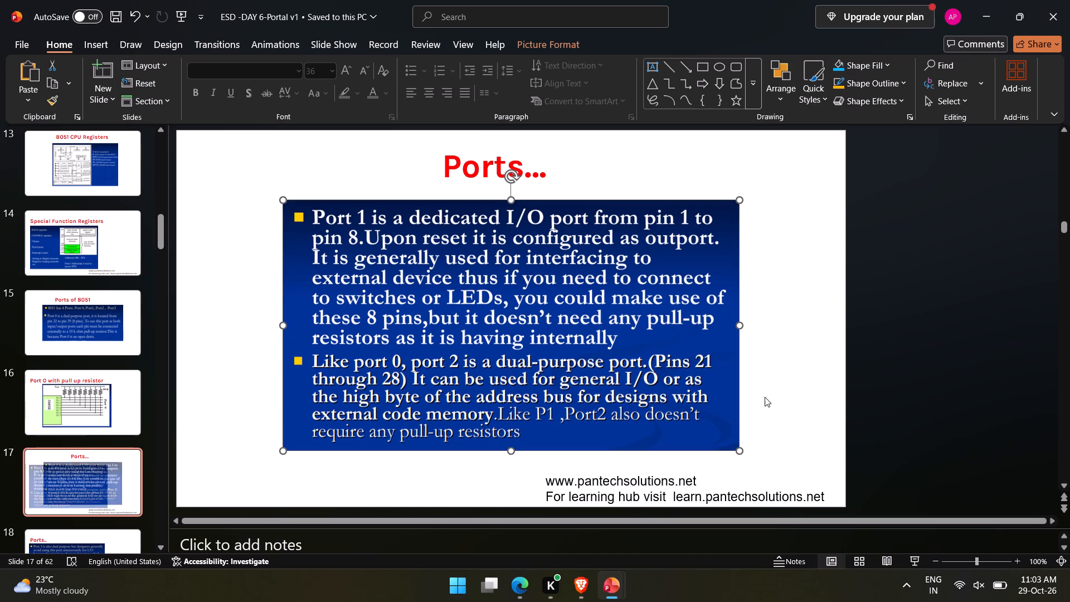
pyautogui.click(726, 482)
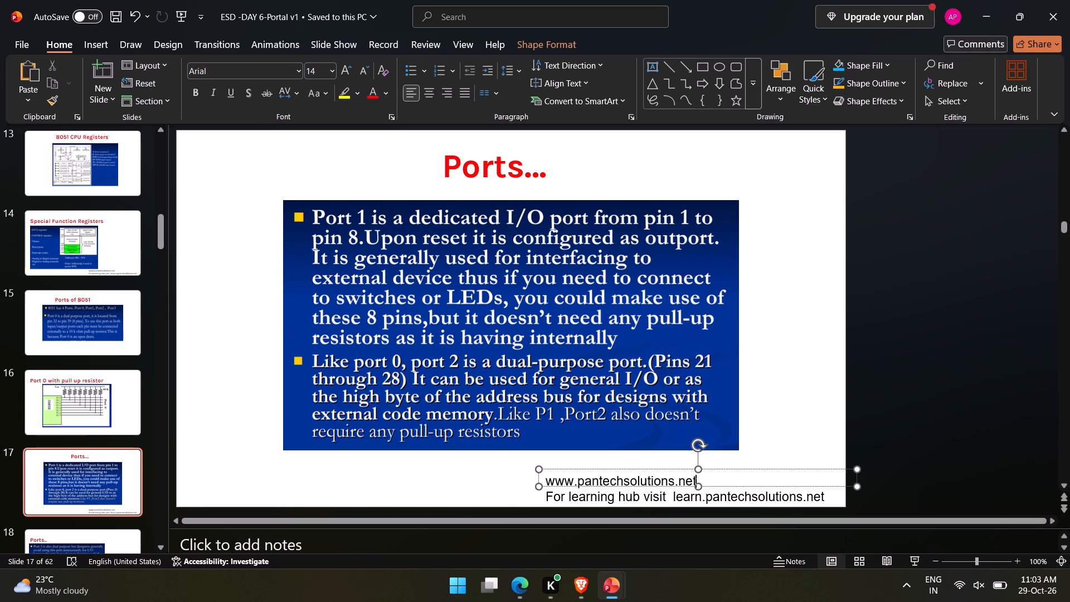
pyautogui.hotkey('ctrl', 'BackSpace')
pyautogui.hotkey('ctrl', 'BackSpace')
pyautogui.hotkey('ctrl', 'BackSpace')
pyautogui.hotkey('ctrl', 'BackSpace')
pyautogui.hotkey('ctrl', 'BackSpace')
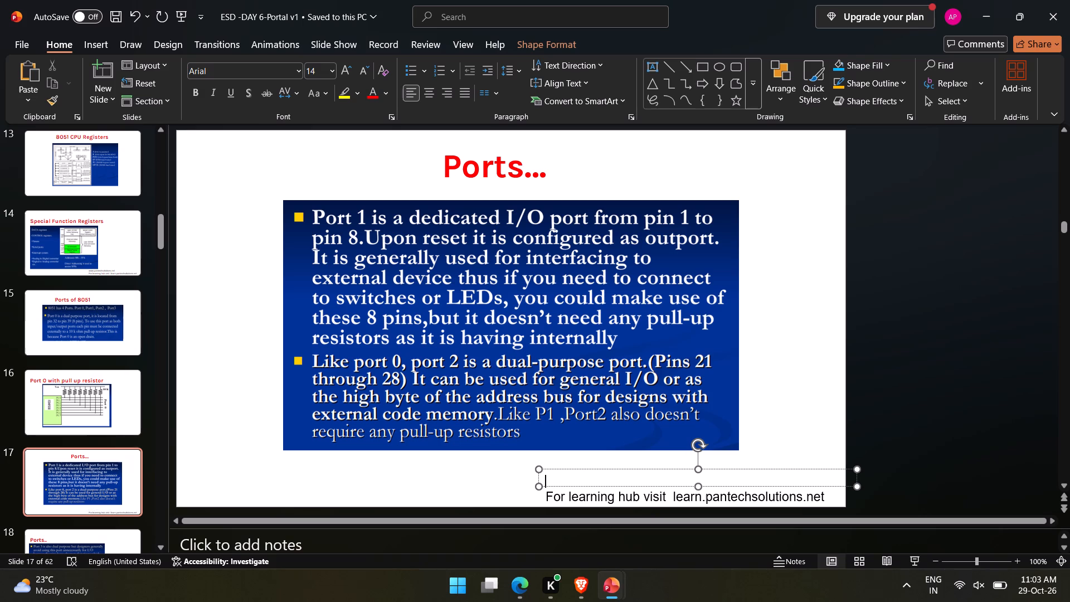
# Delete the remaining "For learning hub visit learn.pantechsolutions.net" line from the footer text on slide 17 and deselect the text box.
pyautogui.click(824, 495)
pyautogui.hotkey('ctrl', 'BackSpace')
pyautogui.hotkey('ctrl', 'BackSpace')
pyautogui.hotkey('ctrl', 'BackSpace')
pyautogui.hotkey('ctrl', 'BackSpace')
pyautogui.hotkey('ctrl', 'BackSpace')
pyautogui.hotkey('ctrl', 'BackSpace')
pyautogui.hotkey('ctrl', 'BackSpace')
pyautogui.hotkey('ctrl', 'BackSpace')
pyautogui.hotkey('ctrl', 'BackSpace')
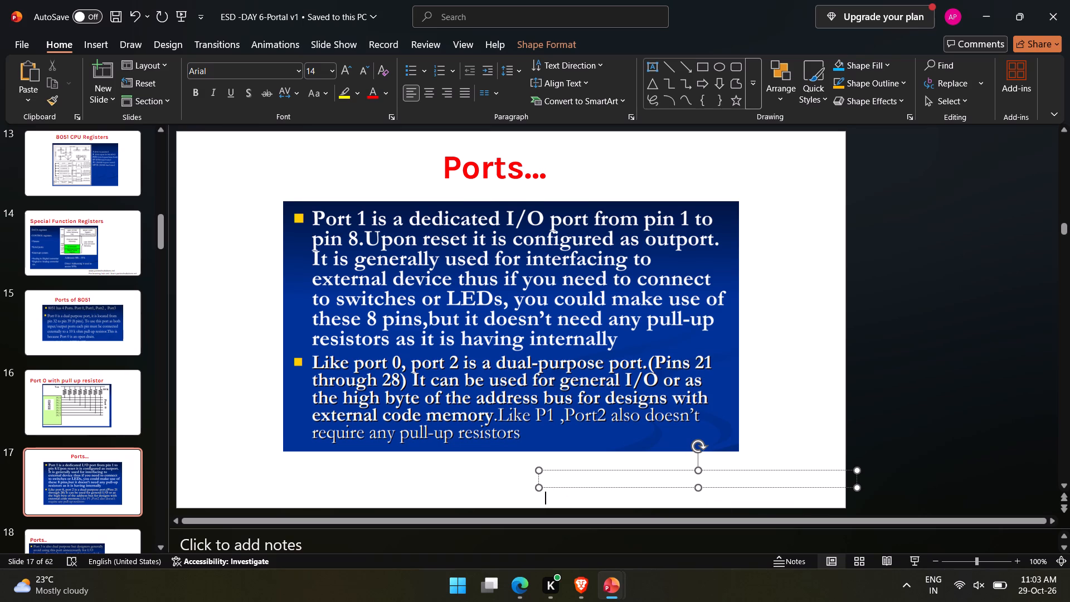
pyautogui.click(485, 477)
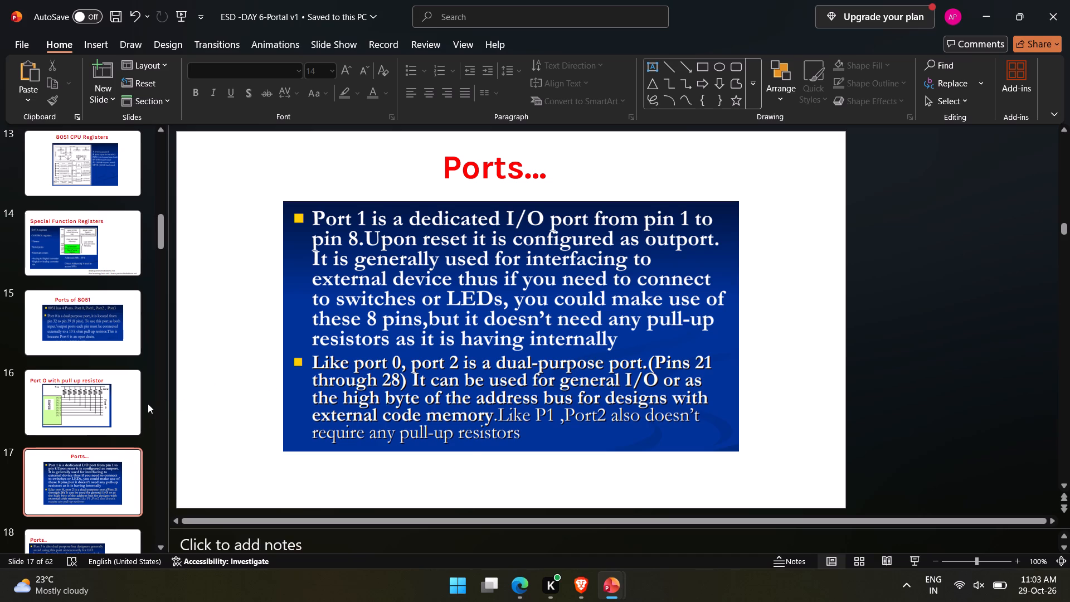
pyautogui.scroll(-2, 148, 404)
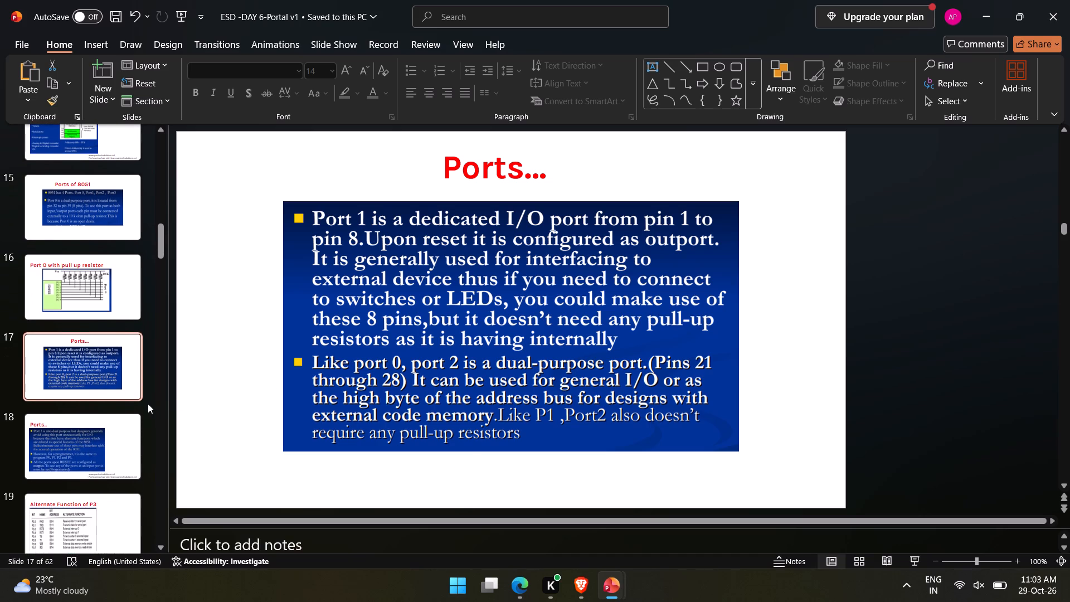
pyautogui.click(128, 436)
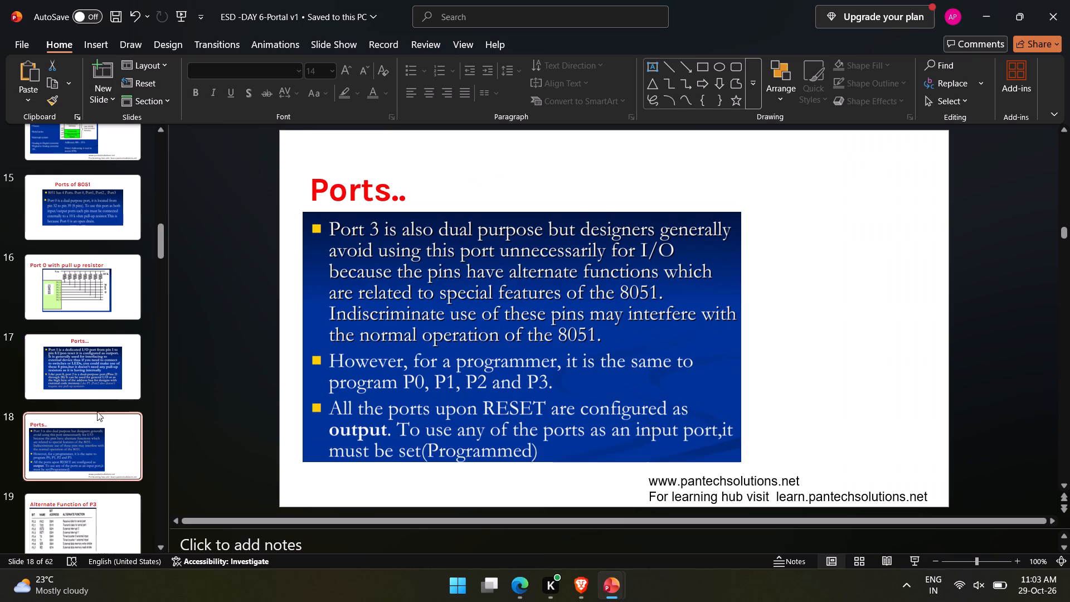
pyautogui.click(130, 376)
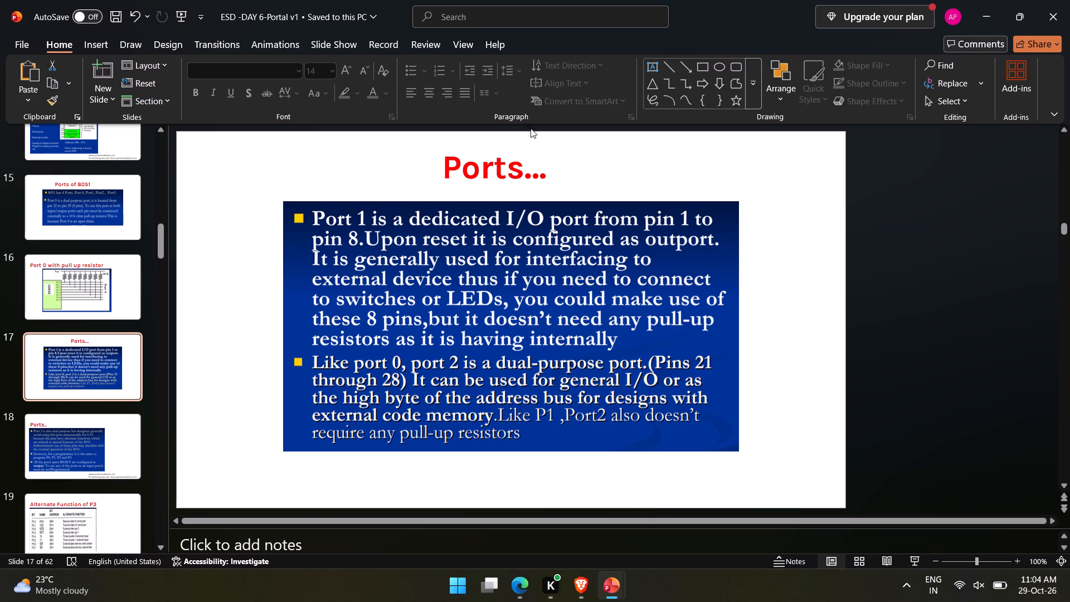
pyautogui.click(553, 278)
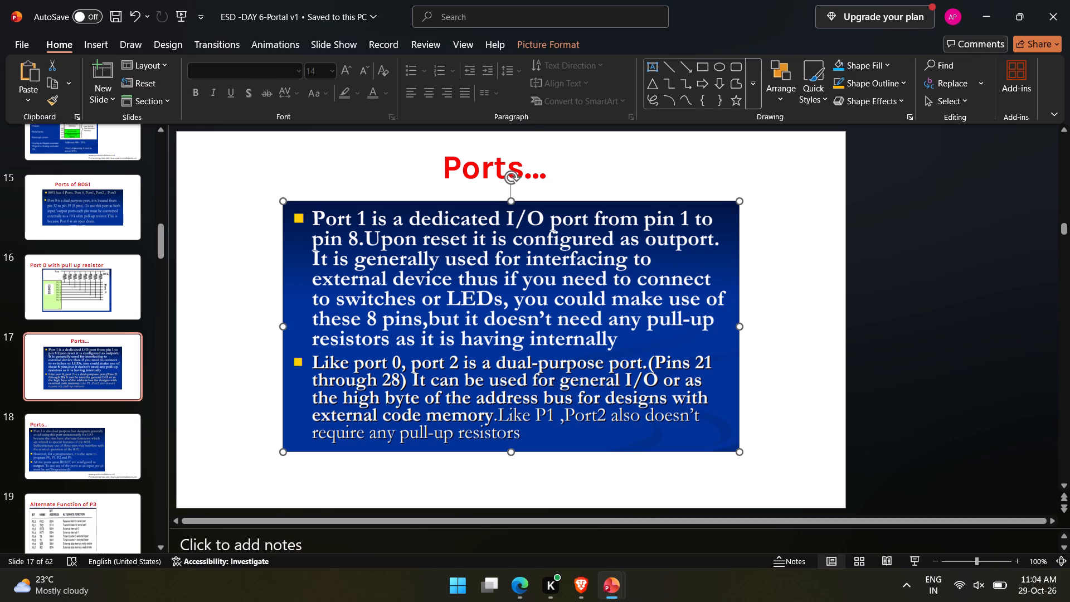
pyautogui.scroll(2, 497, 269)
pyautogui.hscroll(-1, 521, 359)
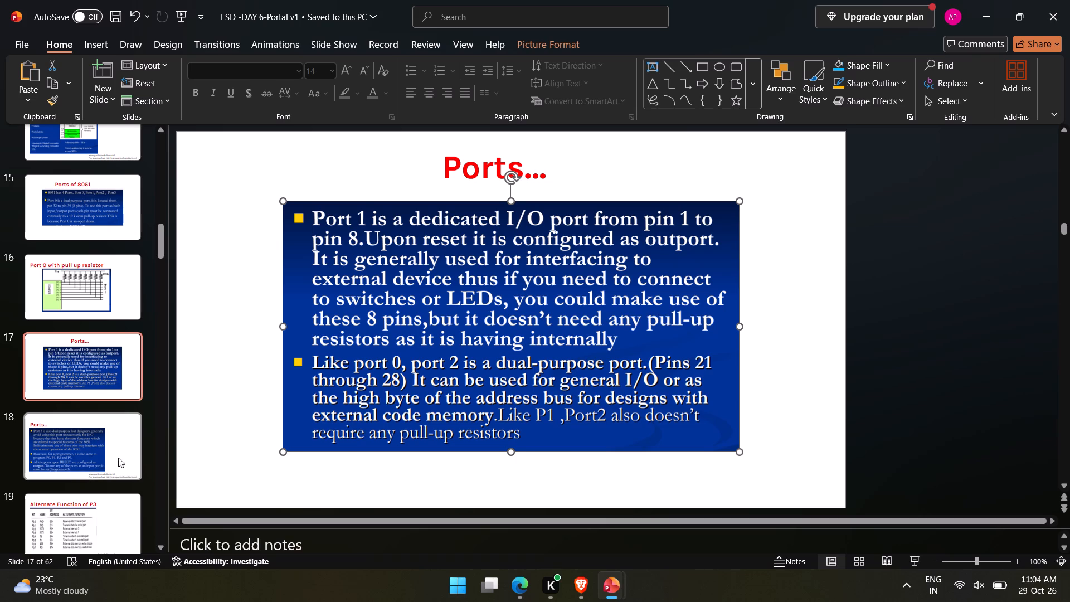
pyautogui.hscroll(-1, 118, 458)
# On slide 18, delete the "For learning hub visit learn.pantechsolutions.net" line from the footer text.
pyautogui.click(91, 459)
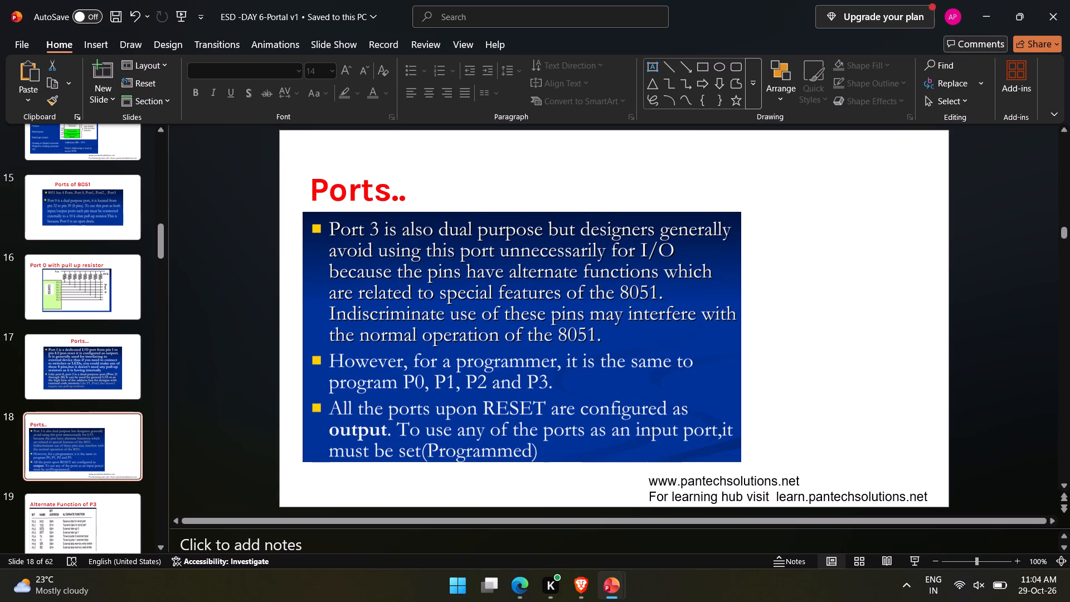
pyautogui.click(927, 494)
pyautogui.press('BackSpace')
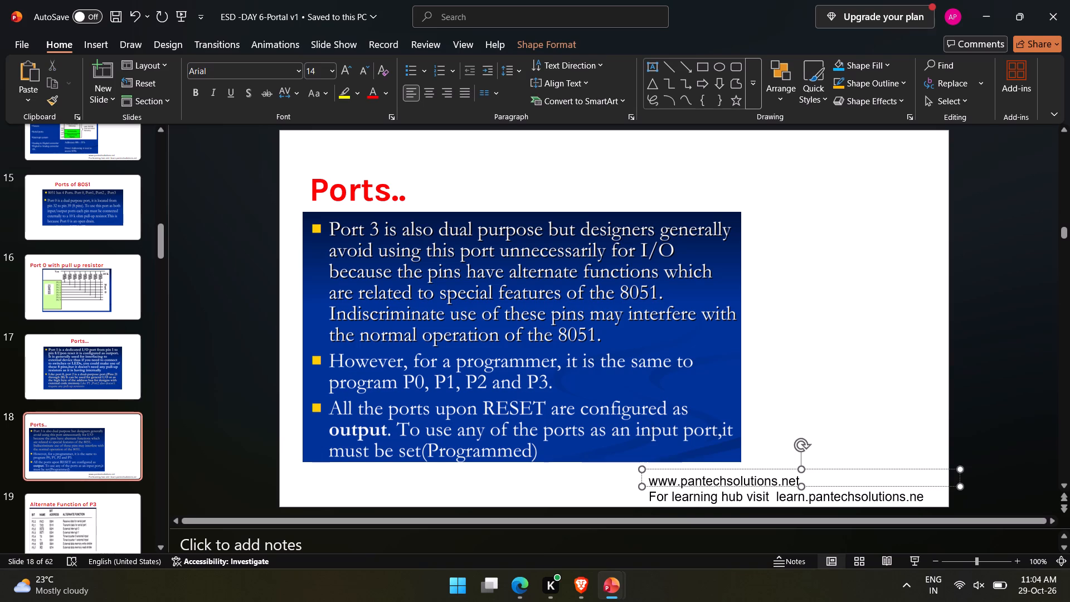
pyautogui.press('BackSpace')
pyautogui.press('BackSpace')
pyautogui.press('BackSpace')
pyautogui.press('BackSpace')
pyautogui.press('BackSpace')
pyautogui.press('BackSpace')
pyautogui.press('BackSpace')
pyautogui.press('BackSpace')
pyautogui.press('BackSpace')
pyautogui.press('BackSpace')
pyautogui.press('BackSpace')
pyautogui.press('BackSpace')
pyautogui.press('BackSpace')
pyautogui.press('BackSpace')
pyautogui.press('BackSpace')
pyautogui.press('BackSpace')
pyautogui.press('BackSpace')
pyautogui.press('BackSpace')
pyautogui.press('BackSpace')
pyautogui.press('BackSpace')
pyautogui.press('BackSpace')
pyautogui.press('BackSpace')
pyautogui.press('BackSpace')
pyautogui.press('BackSpace')
pyautogui.press('BackSpace')
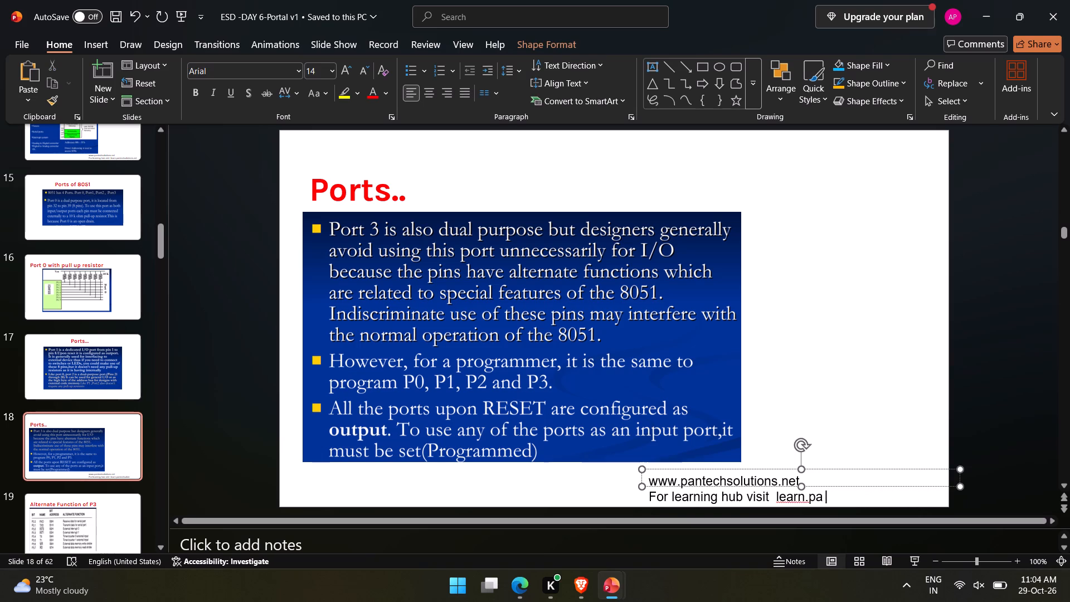
pyautogui.press('BackSpace')
pyautogui.press('BackSpace')
pyautogui.press('BackSpace')
pyautogui.press('BackSpace')
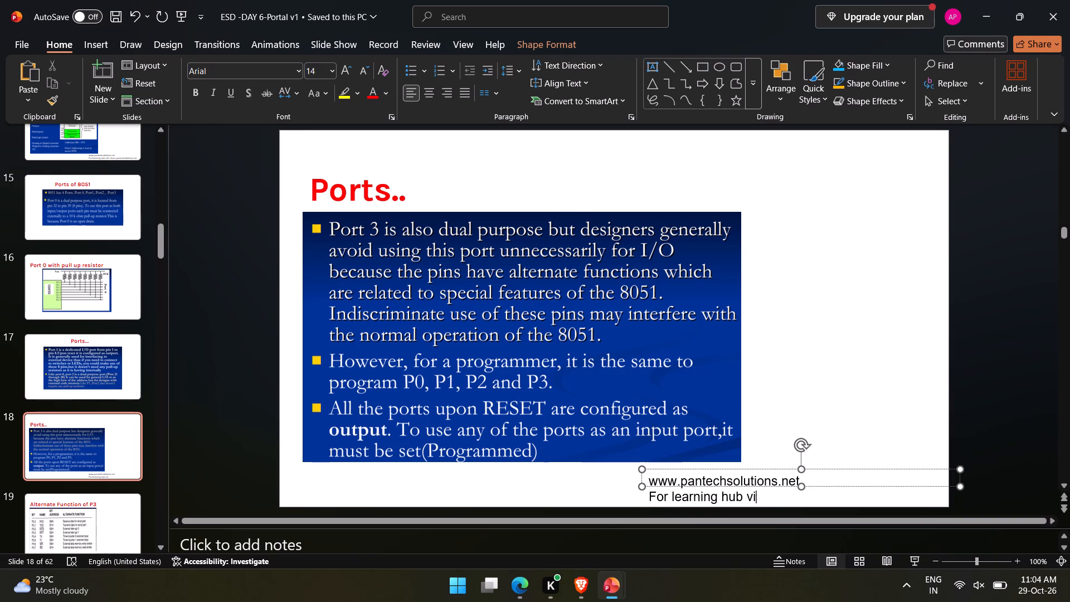
pyautogui.press('BackSpace')
pyautogui.press('BackSpace')
pyautogui.press('BackSpace')
pyautogui.press('BackSpace')
pyautogui.press('BackSpace')
pyautogui.press('BackSpace')
pyautogui.press('BackSpace')
pyautogui.press('BackSpace')
pyautogui.press('BackSpace')
pyautogui.press('BackSpace')
pyautogui.press('BackSpace')
pyautogui.press('BackSpace')
pyautogui.press('BackSpace')
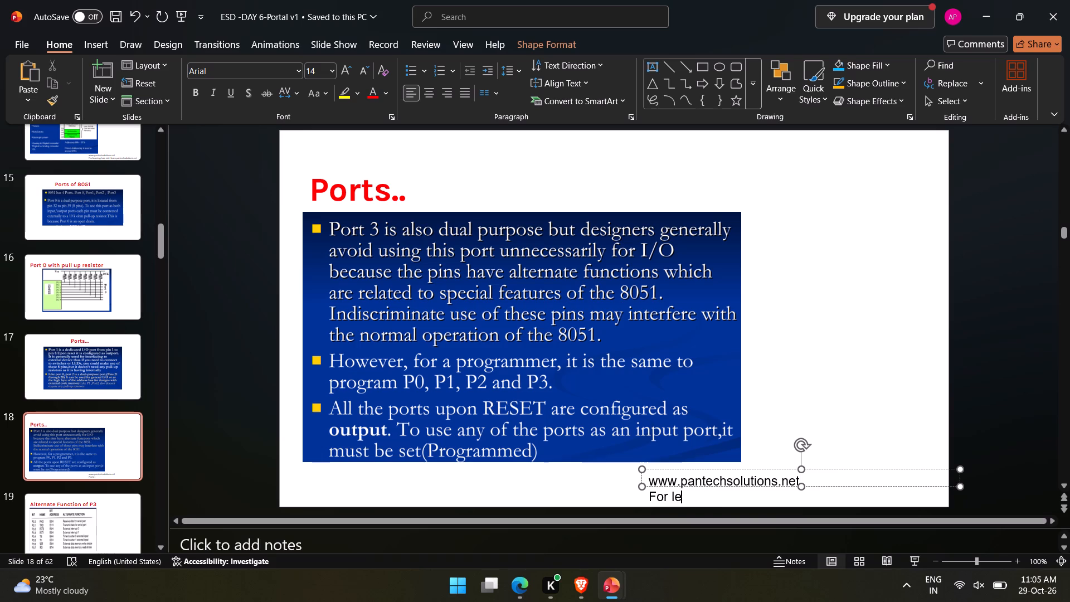
pyautogui.press('BackSpace')
pyautogui.press('BackSpace')
pyautogui.press('BackSpace')
pyautogui.press('BackSpace')
pyautogui.press('BackSpace')
pyautogui.press('BackSpace')
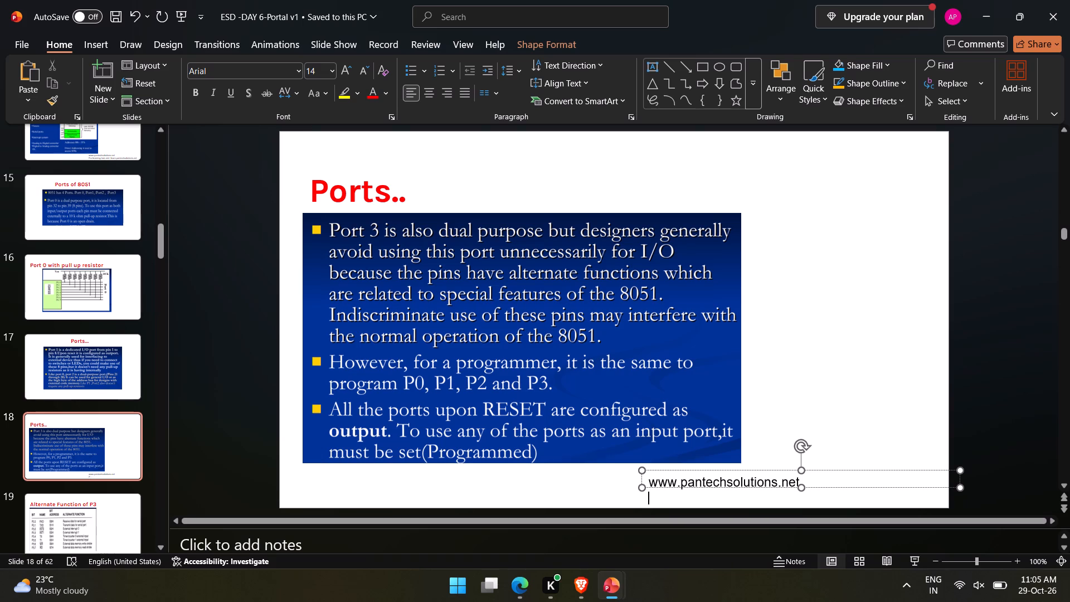
pyautogui.press('BackSpace')
pyautogui.press('BackSpace')
pyautogui.press('BackSpace')
pyautogui.press('BackSpace')
pyautogui.press('BackSpace')
pyautogui.press('BackSpace')
pyautogui.press('BackSpace')
pyautogui.press('BackSpace')
pyautogui.press('BackSpace')
pyautogui.press('BackSpace')
pyautogui.press('BackSpace')
pyautogui.press('BackSpace')
pyautogui.press('BackSpace')
pyautogui.press('BackSpace')
pyautogui.press('BackSpace')
pyautogui.press('BackSpace')
pyautogui.press('BackSpace')
pyautogui.press('BackSpace')
pyautogui.press('BackSpace')
pyautogui.press('BackSpace')
pyautogui.press('BackSpace')
pyautogui.press('BackSpace')
pyautogui.press('BackSpace')
pyautogui.press('BackSpace')
pyautogui.press('BackSpace')
pyautogui.press('BackSpace')
pyautogui.press('BackSpace')
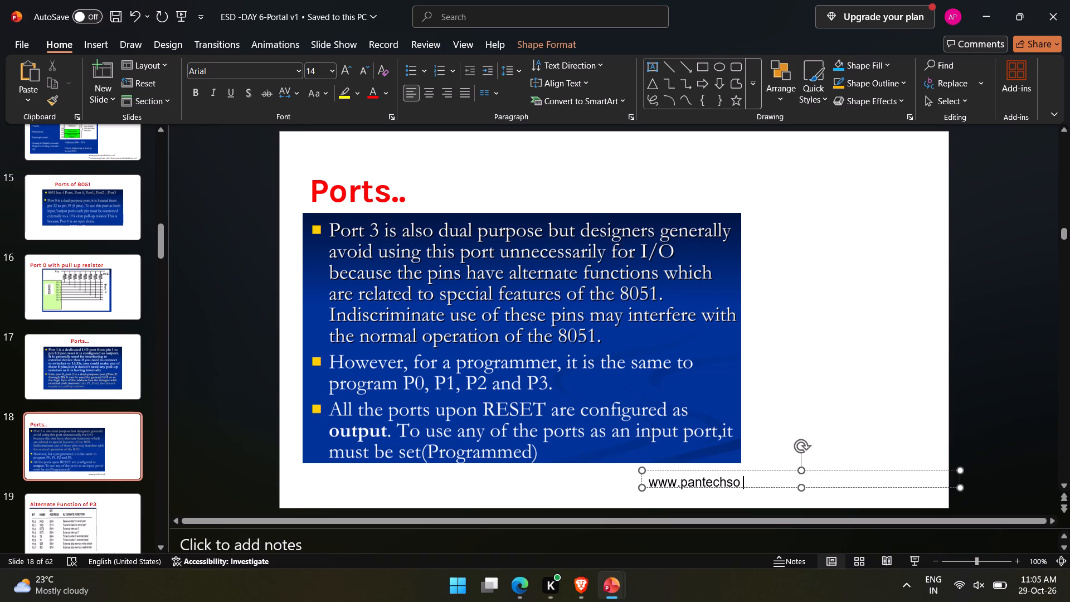
pyautogui.press('BackSpace')
pyautogui.press('BackSpace')
pyautogui.press('BackSpace')
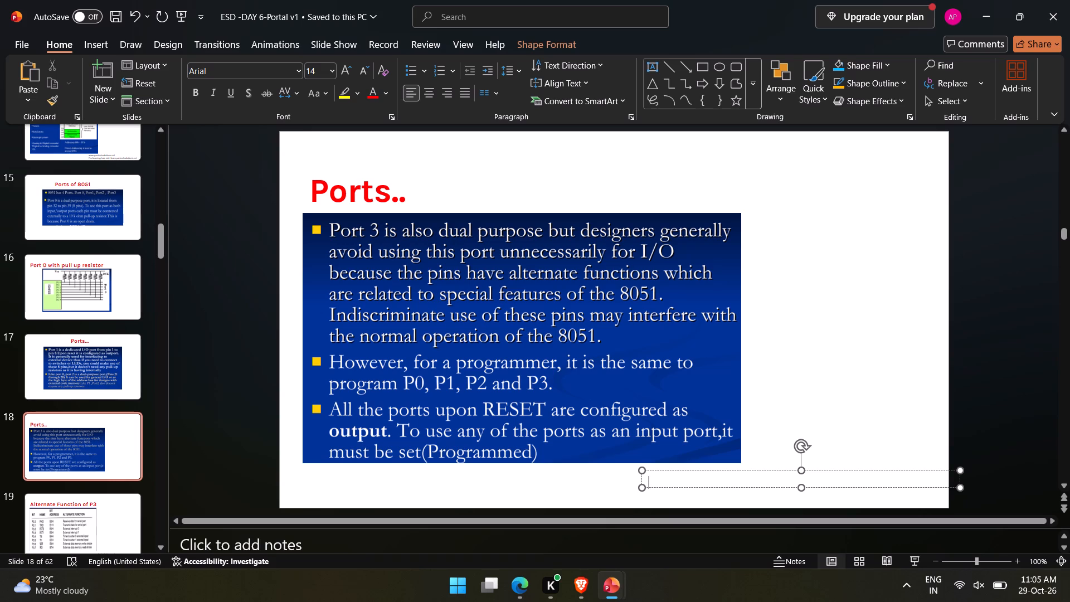
pyautogui.click(574, 474)
# Move the Port 3 description picture on slide 18 right at the same height, roughly centred horizontally on the slide.
pyautogui.click(658, 376)
pyautogui.moveTo(564, 444); pyautogui.dragTo(674, 425)
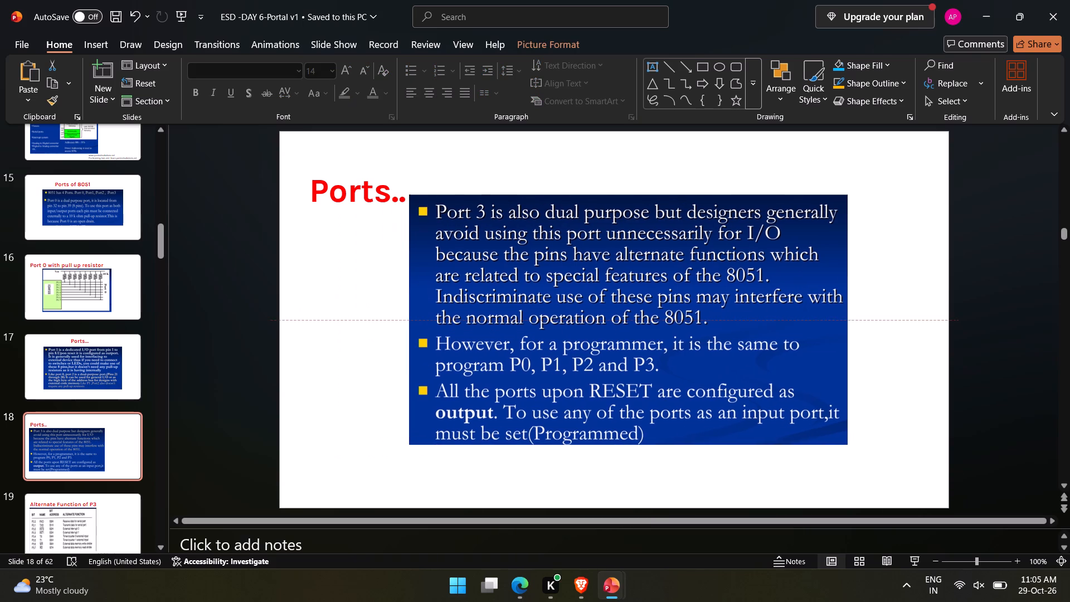
pyautogui.moveTo(674, 425); pyautogui.dragTo(675, 441)
# Move the "Ports.." title box on slide 18 right and slightly up so its text sits above the picture near the slide's centre, and deselect it.
pyautogui.click(400, 183)
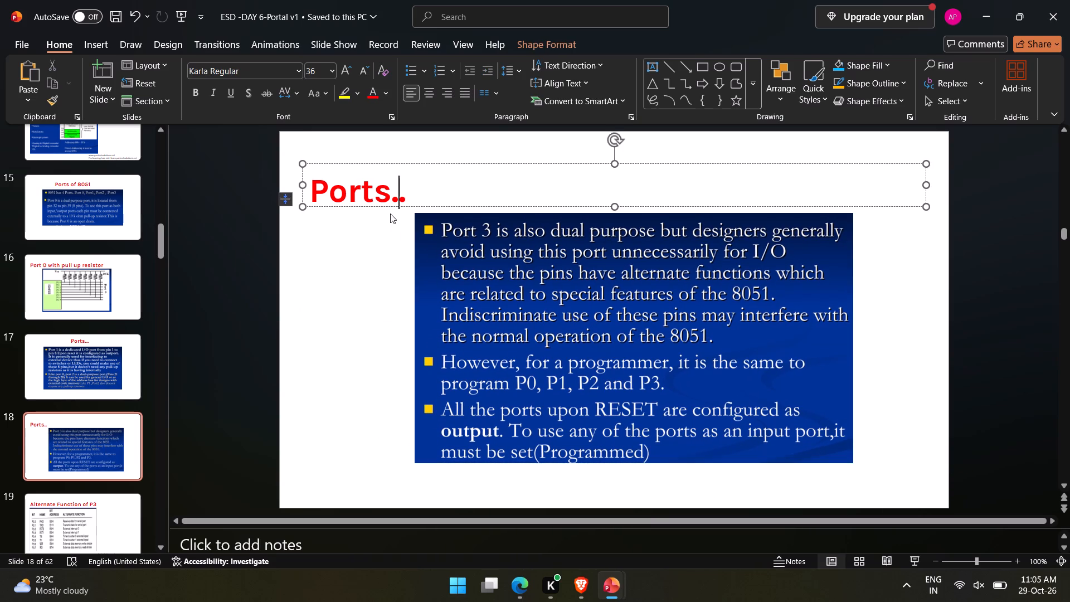
pyautogui.moveTo(390, 211); pyautogui.dragTo(614, 186)
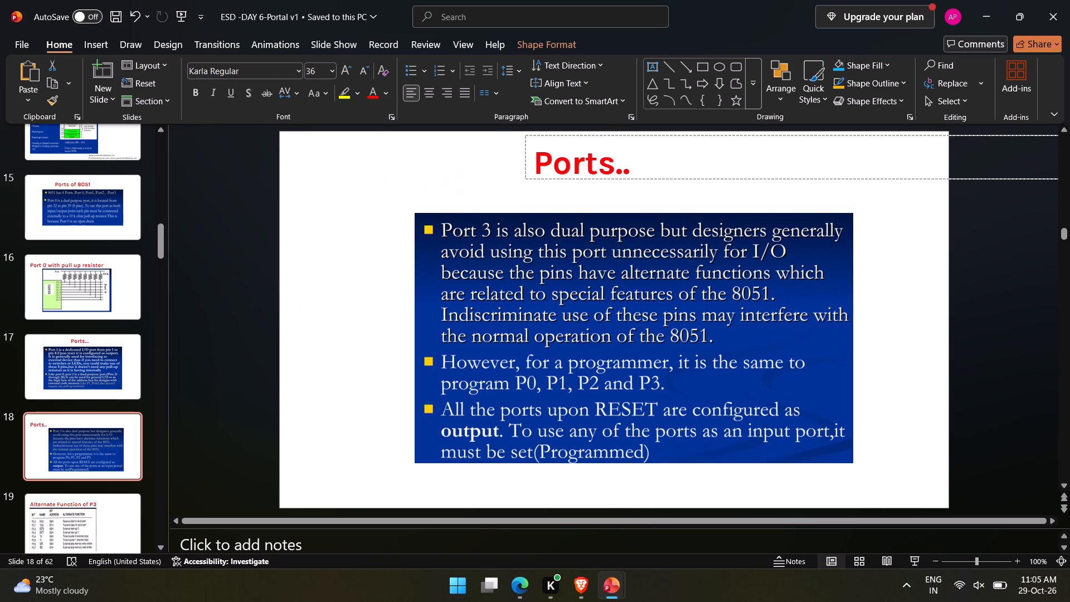
pyautogui.moveTo(614, 186); pyautogui.dragTo(614, 191)
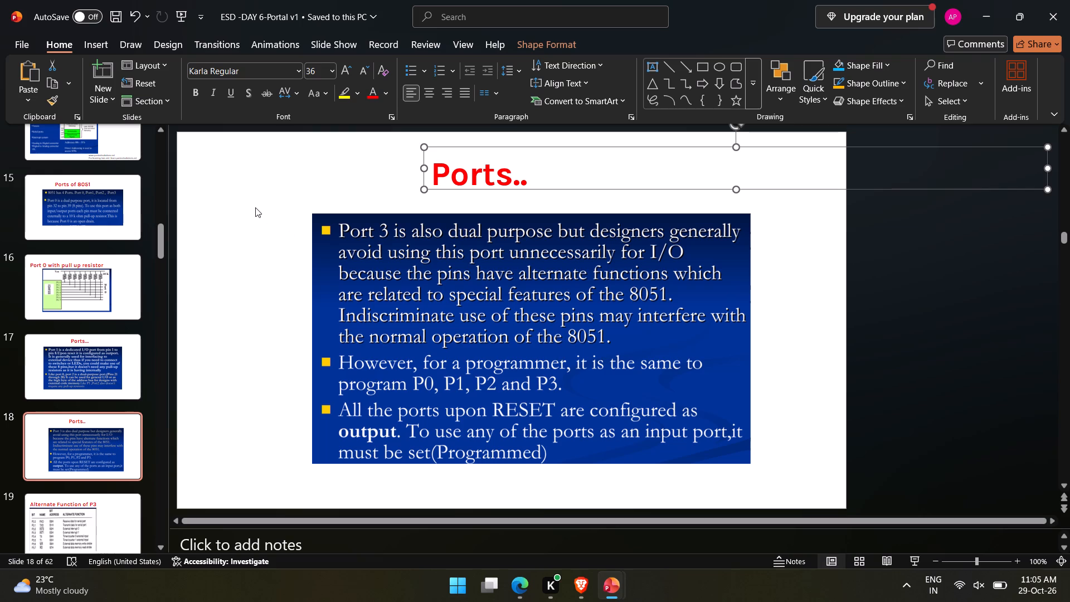
pyautogui.click(280, 186)
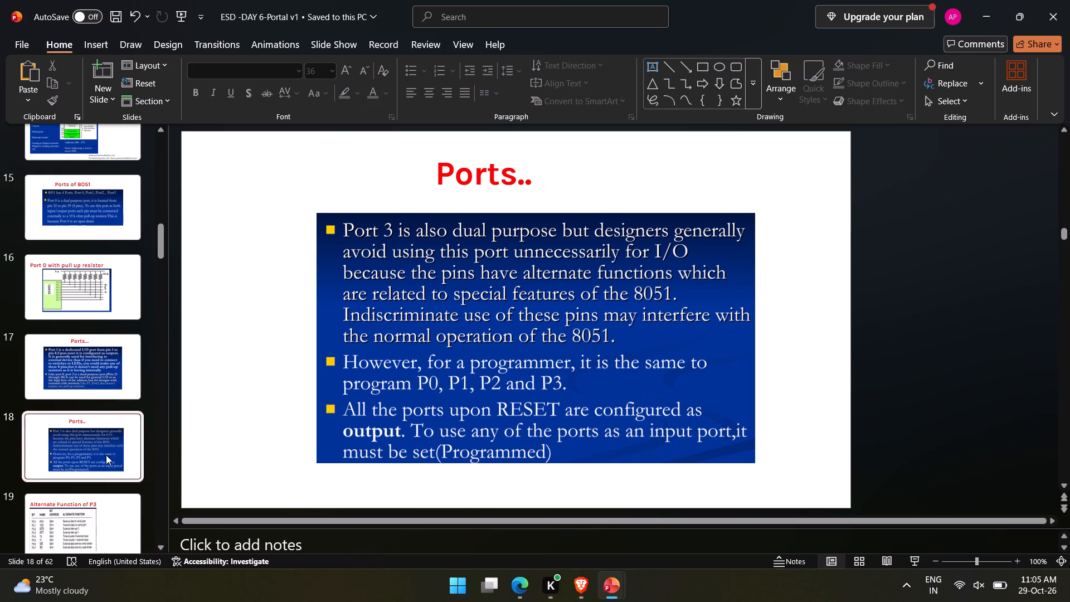
# On slide 19, move the "Alternate Function of P3" title box right and slightly up so its text sits near the slide's horizontal centre.
pyautogui.click(114, 518)
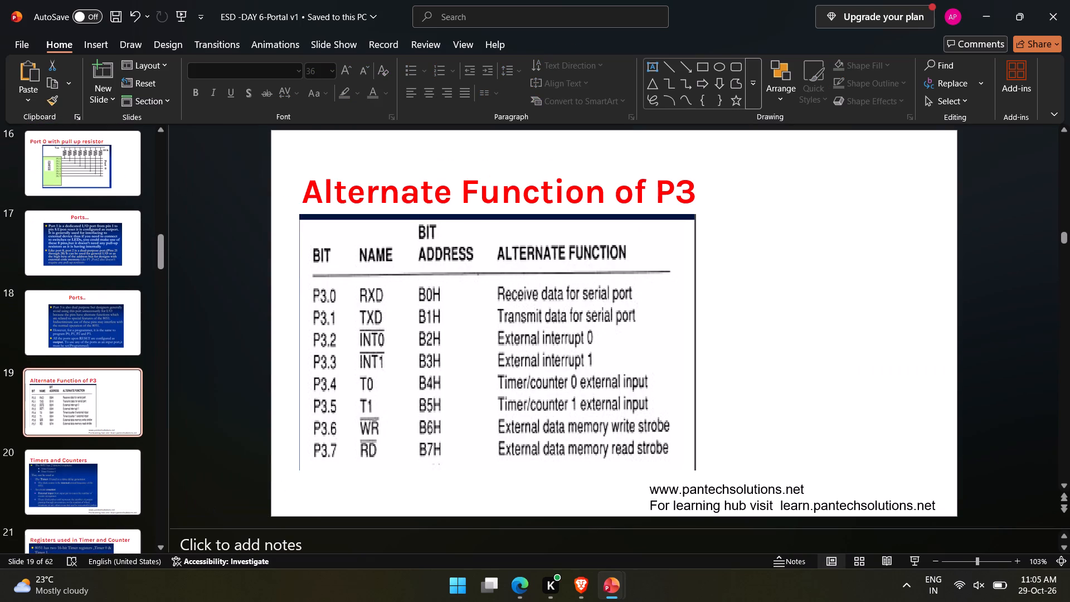
pyautogui.click(704, 182)
pyautogui.click(701, 185)
pyautogui.click(686, 189)
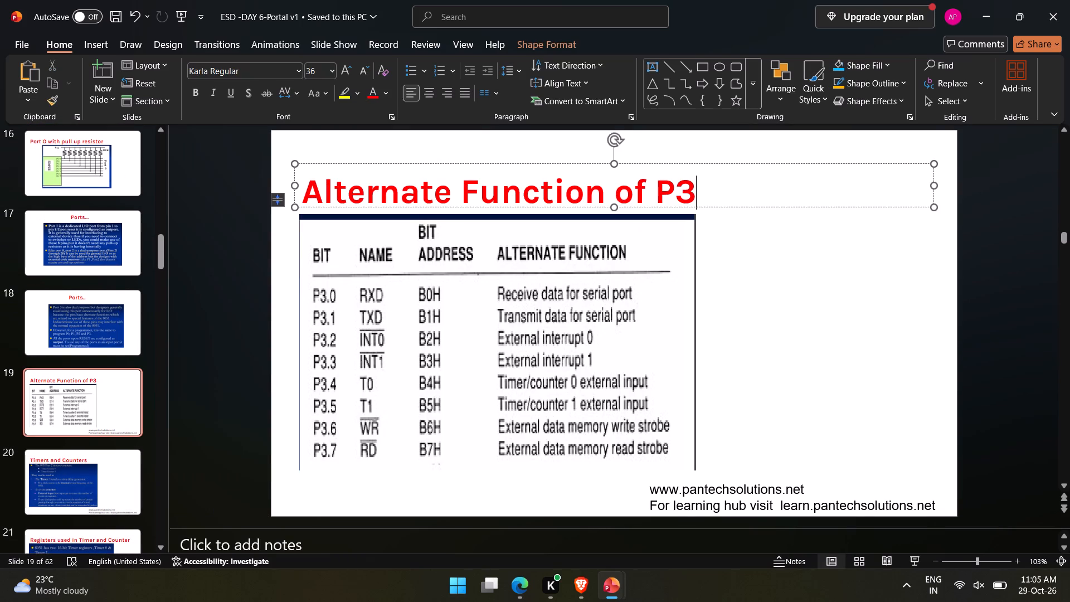
pyautogui.moveTo(707, 207); pyautogui.dragTo(750, 190)
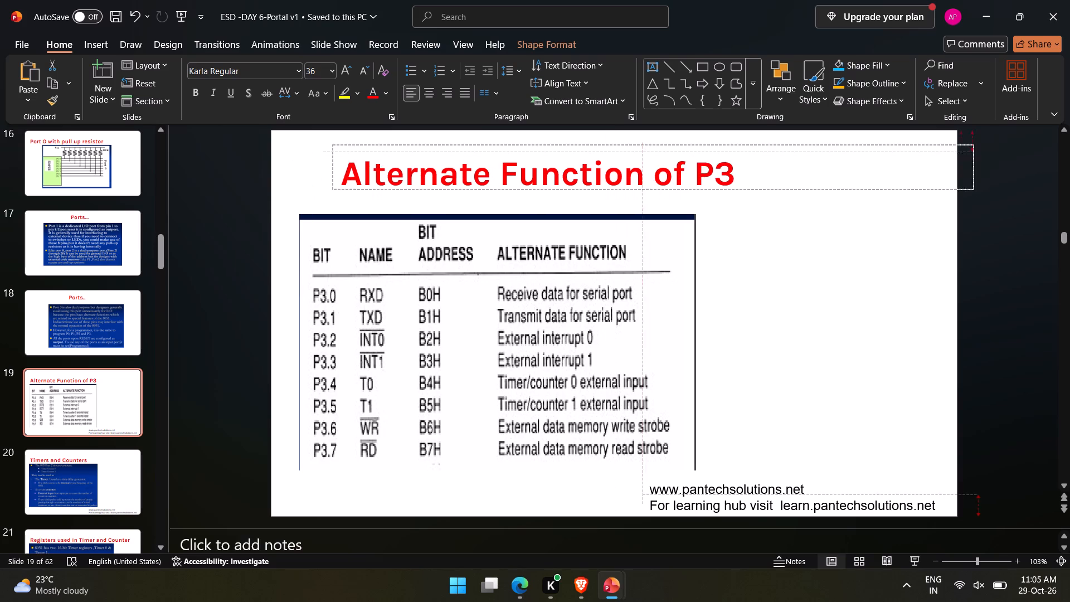
pyautogui.moveTo(750, 190); pyautogui.dragTo(797, 187)
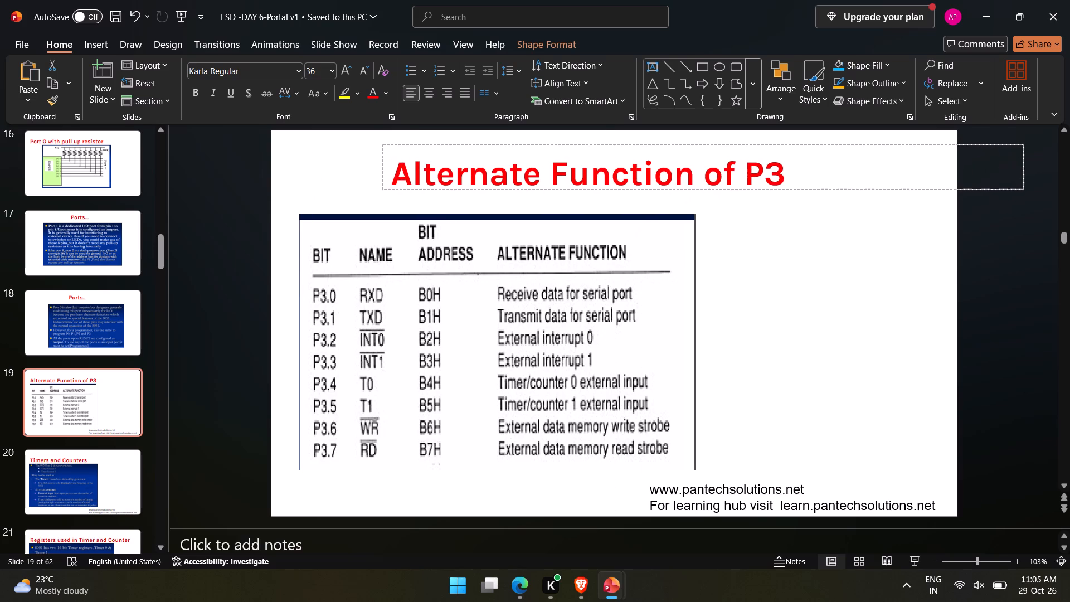
pyautogui.moveTo(797, 187); pyautogui.dragTo(809, 186)
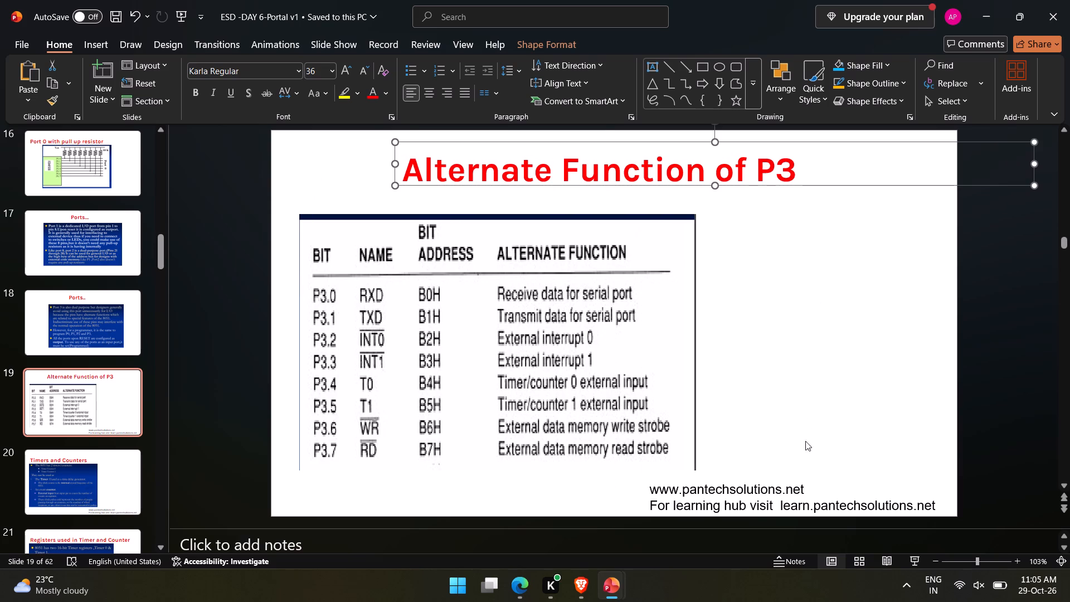
# Delete the "For learning hub visit learn.pantechsolutions.net" line from the footer text on slide 19.
pyautogui.click(935, 503)
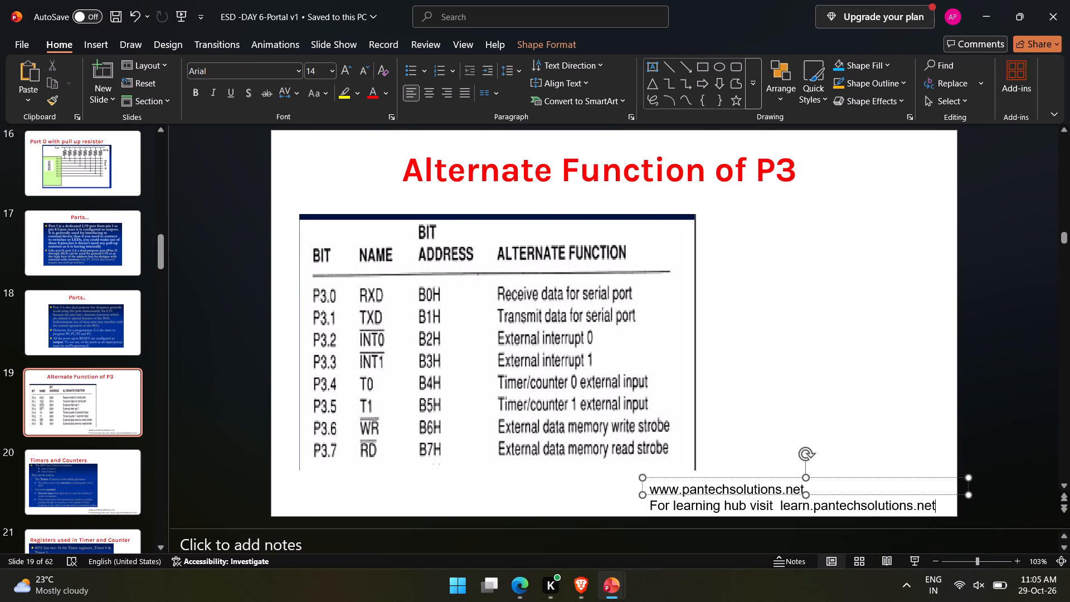
pyautogui.press('BackSpace')
pyautogui.press('BackSpace')
pyautogui.press('BackSpace')
pyautogui.press('BackSpace')
pyautogui.press('BackSpace')
pyautogui.press('BackSpace')
pyautogui.press('BackSpace')
pyautogui.press('BackSpace')
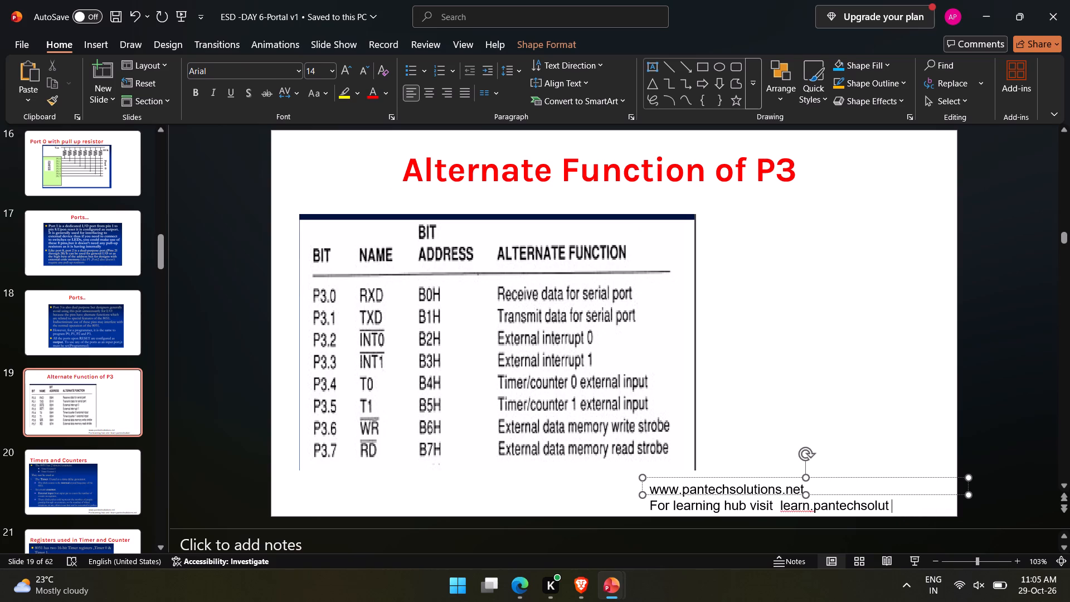
pyautogui.press('BackSpace')
pyautogui.press('BackSpace')
pyautogui.press('BackSpace')
pyautogui.press('BackSpace')
pyautogui.press('BackSpace')
pyautogui.press('BackSpace')
pyautogui.press('BackSpace')
pyautogui.press('BackSpace')
pyautogui.press('BackSpace')
pyautogui.press('BackSpace')
pyautogui.press('BackSpace')
pyautogui.press('BackSpace')
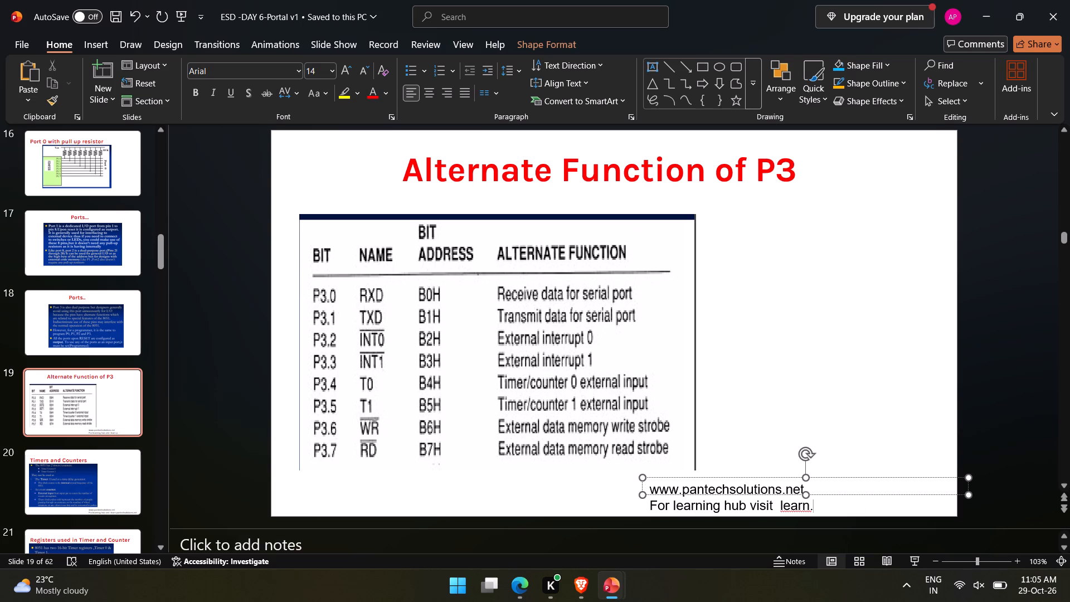
pyautogui.press('BackSpace')
pyautogui.press('BackSpace')
pyautogui.press('BackSpace')
pyautogui.press('BackSpace')
pyautogui.press('BackSpace')
pyautogui.press('BackSpace')
pyautogui.press('BackSpace')
pyautogui.press('BackSpace')
pyautogui.press('BackSpace')
pyautogui.press('BackSpace')
pyautogui.press('BackSpace')
pyautogui.press('BackSpace')
pyautogui.press('BackSpace')
pyautogui.press('BackSpace')
pyautogui.press('BackSpace')
pyautogui.press('BackSpace')
pyautogui.press('BackSpace')
pyautogui.press('BackSpace')
pyautogui.press('BackSpace')
pyautogui.press('BackSpace')
pyautogui.press('BackSpace')
pyautogui.press('BackSpace')
pyautogui.press('BackSpace')
pyautogui.press('BackSpace')
pyautogui.press('BackSpace')
pyautogui.press('BackSpace')
pyautogui.press('BackSpace')
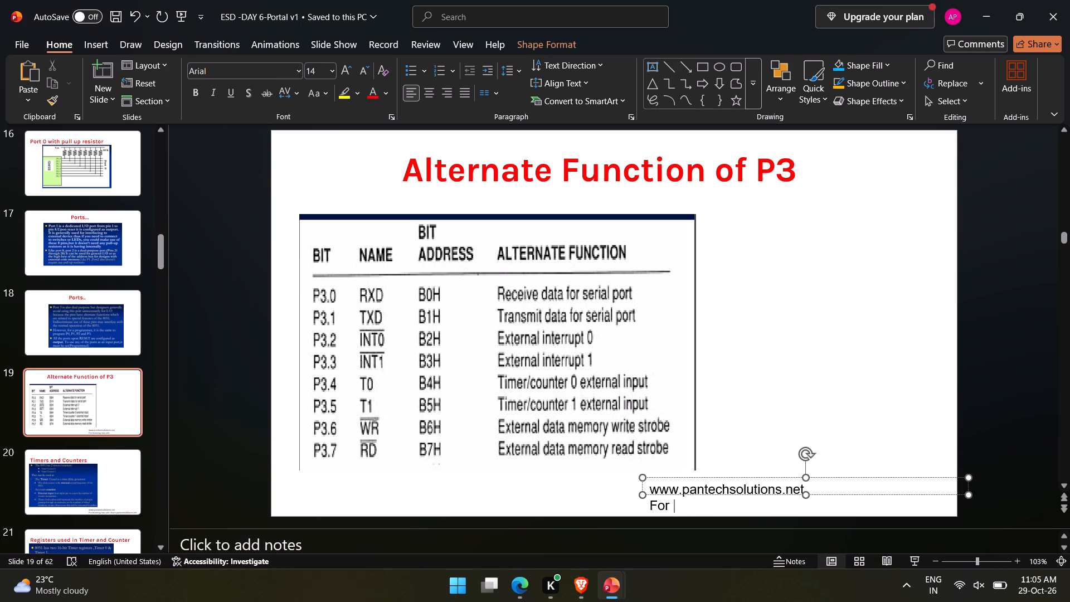
pyautogui.press('BackSpace')
pyautogui.press('BackSpace')
pyautogui.press('BackSpace')
pyautogui.press('BackSpace')
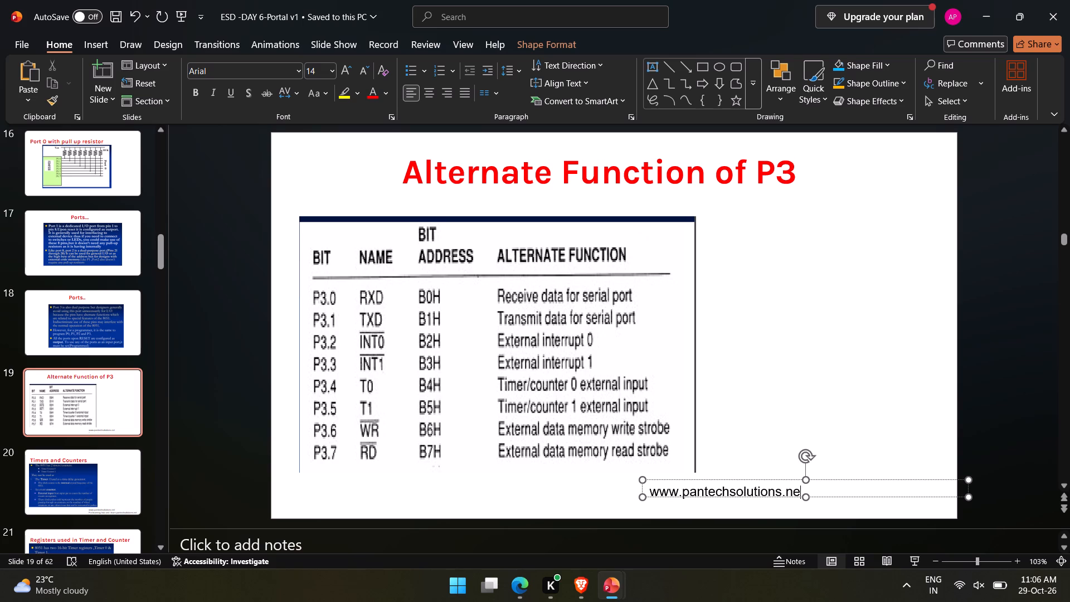
pyautogui.press('BackSpace')
pyautogui.press('BackSpace')
pyautogui.press('BackSpace')
pyautogui.press('BackSpace')
pyautogui.press('BackSpace')
pyautogui.press('BackSpace')
pyautogui.press('BackSpace')
pyautogui.press('BackSpace')
pyautogui.press('BackSpace')
pyautogui.press('BackSpace')
pyautogui.press('BackSpace')
pyautogui.press('BackSpace')
pyautogui.press('BackSpace')
pyautogui.press('BackSpace')
pyautogui.press('BackSpace')
pyautogui.press('BackSpace')
pyautogui.press('BackSpace')
pyautogui.press('BackSpace')
pyautogui.press('BackSpace')
pyautogui.press('BackSpace')
pyautogui.press('BackSpace')
pyautogui.press('BackSpace')
pyautogui.press('BackSpace')
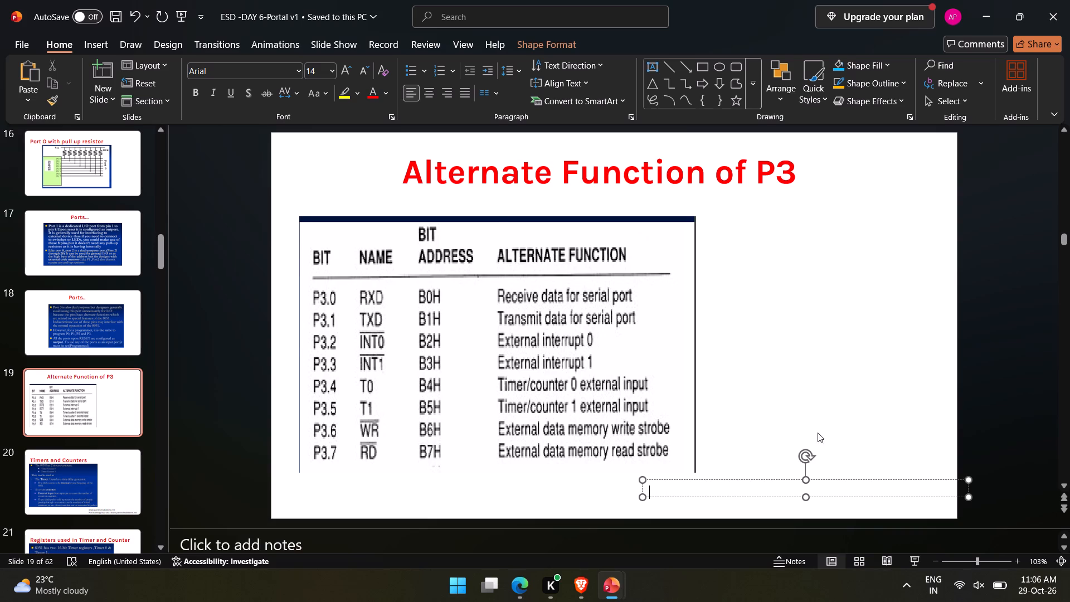
# Move the Port 3 alternate-function table picture on slide 19 right and slightly up, roughly centred horizontally below the title, and deselect it.
pyautogui.click(648, 367)
pyautogui.moveTo(660, 353); pyautogui.dragTo(784, 347)
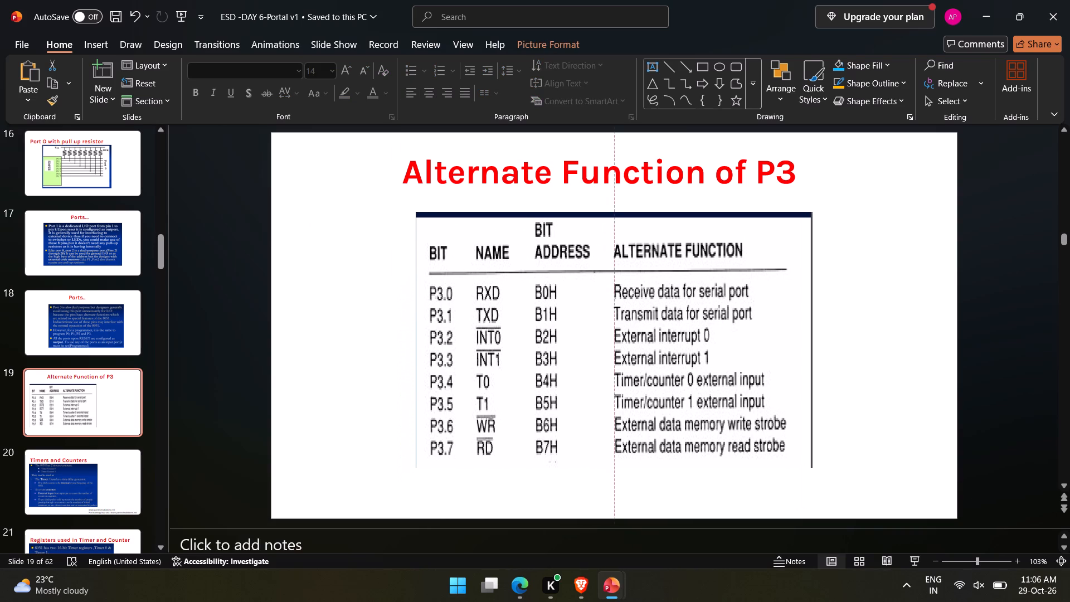
pyautogui.moveTo(784, 347); pyautogui.dragTo(784, 347)
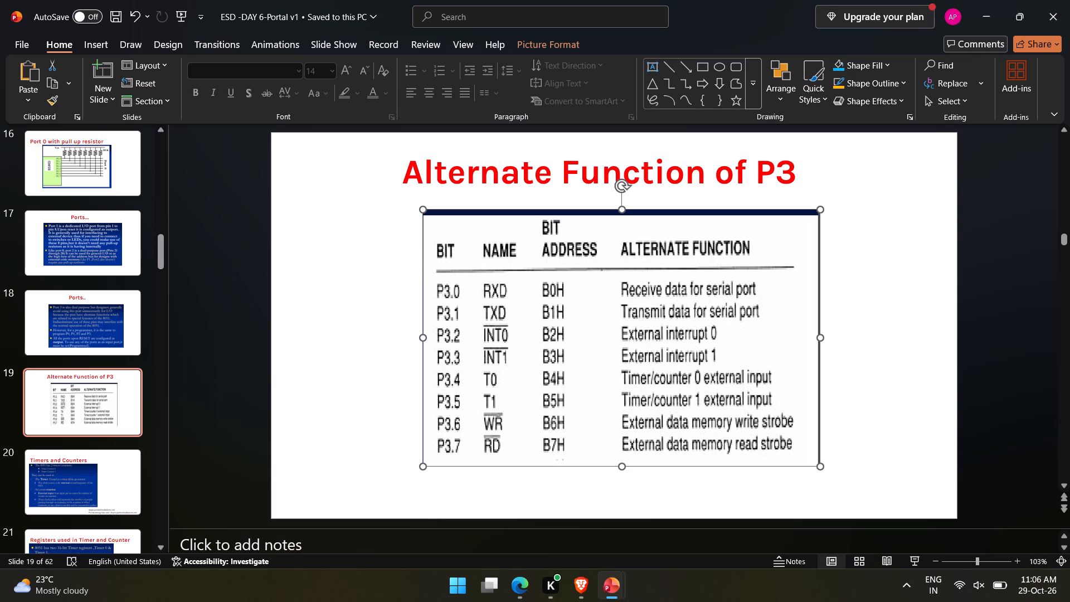
pyautogui.click(874, 333)
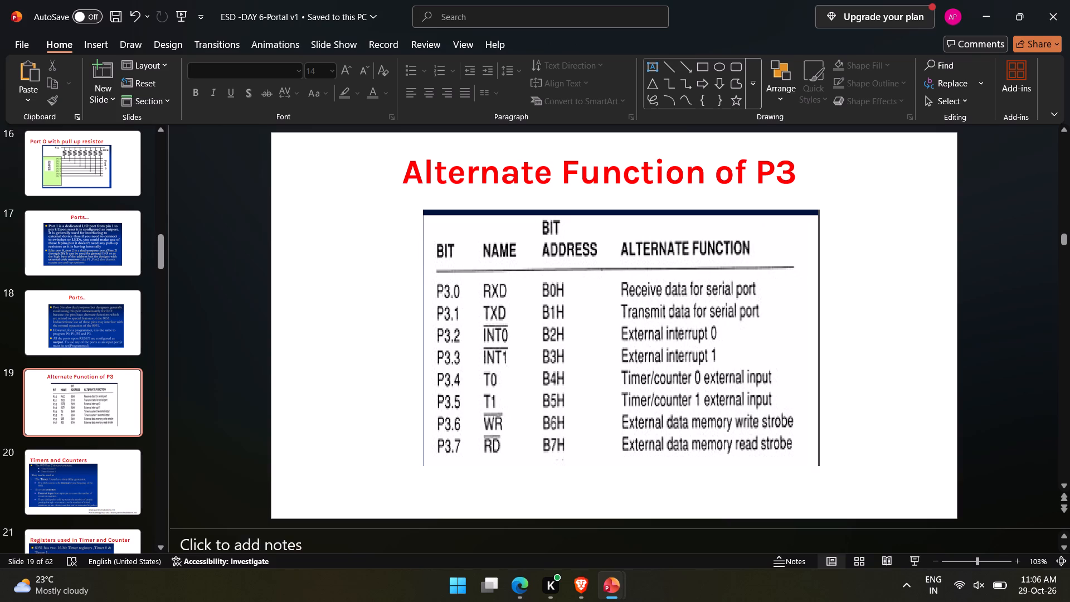
# On slide 20, move the "Timers and Counters" title box right and up so its text sits nearer the slide's top centre.
pyautogui.click(127, 465)
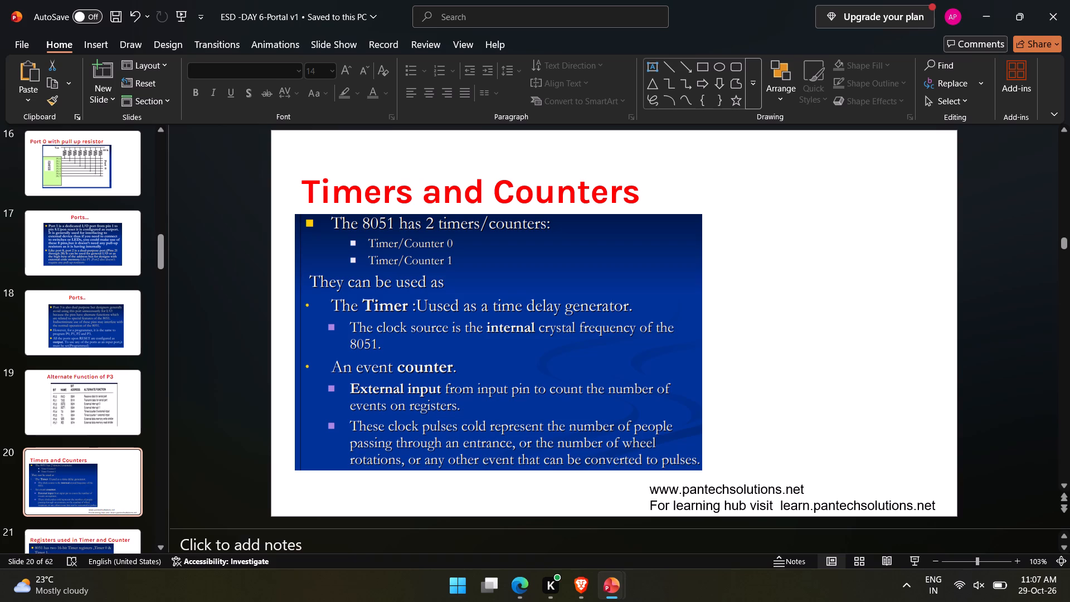
pyautogui.click(643, 200)
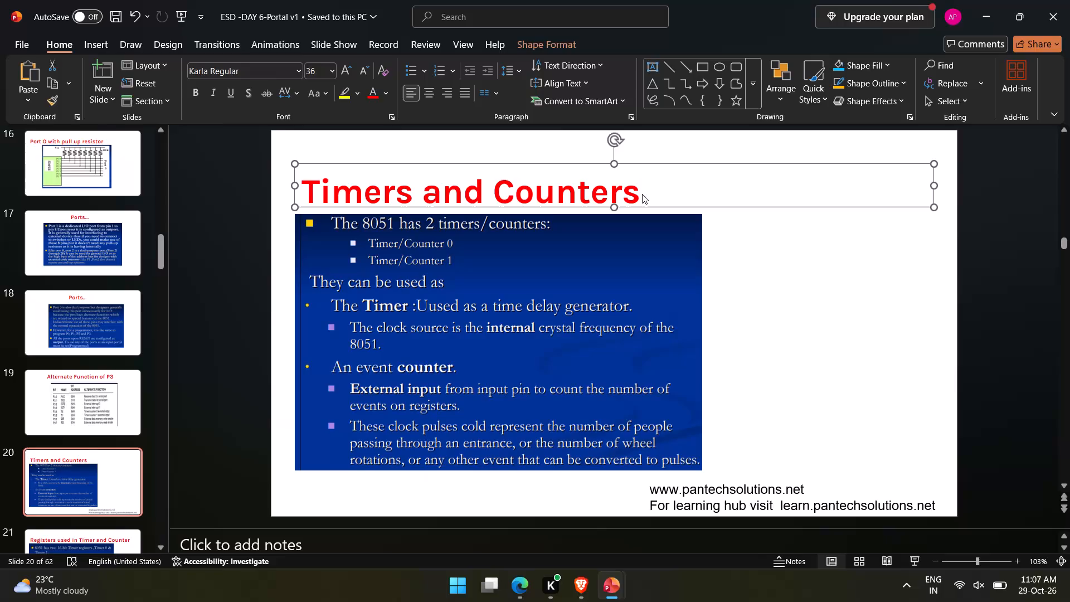
pyautogui.click(642, 196)
pyautogui.click(644, 203)
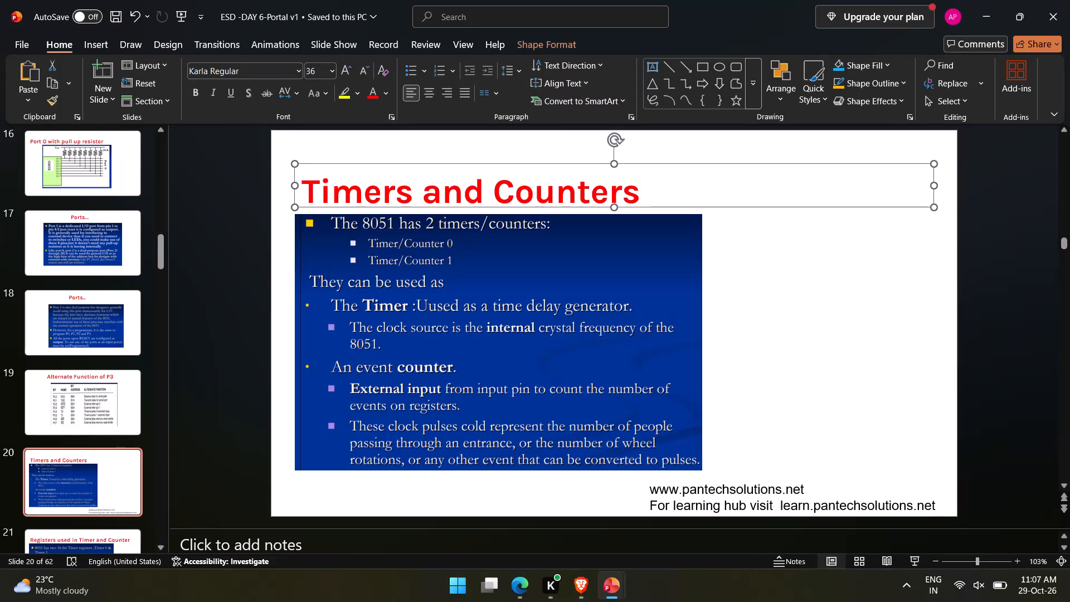
pyautogui.moveTo(645, 210); pyautogui.dragTo(745, 178)
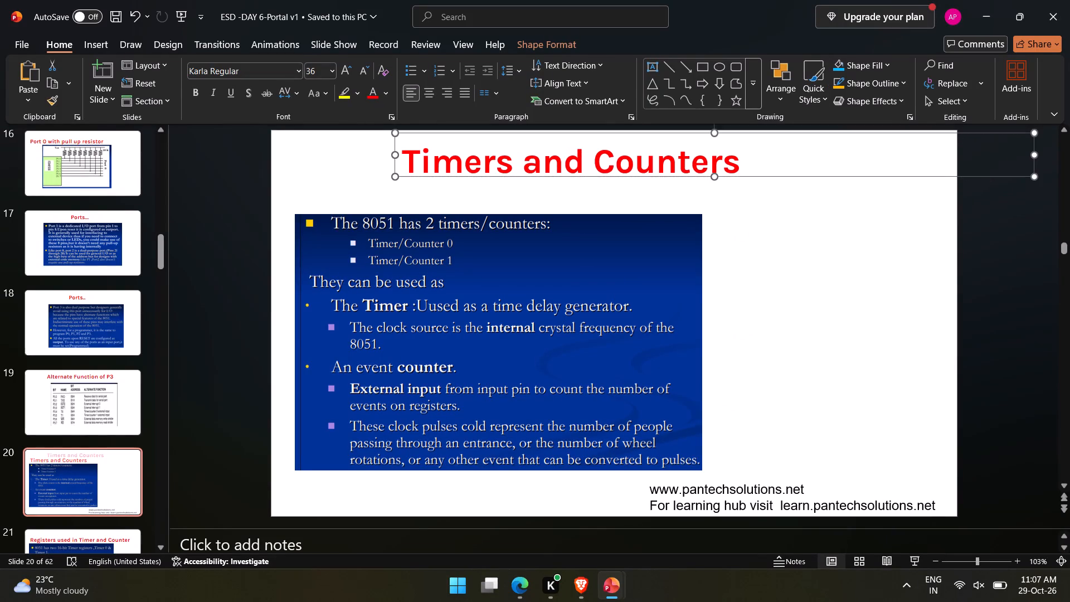
# Move the timers and counters description picture on slide 20 right and slightly up, directly beneath the title text, and deselect it.
pyautogui.click(666, 272)
pyautogui.moveTo(655, 274); pyautogui.dragTo(774, 256)
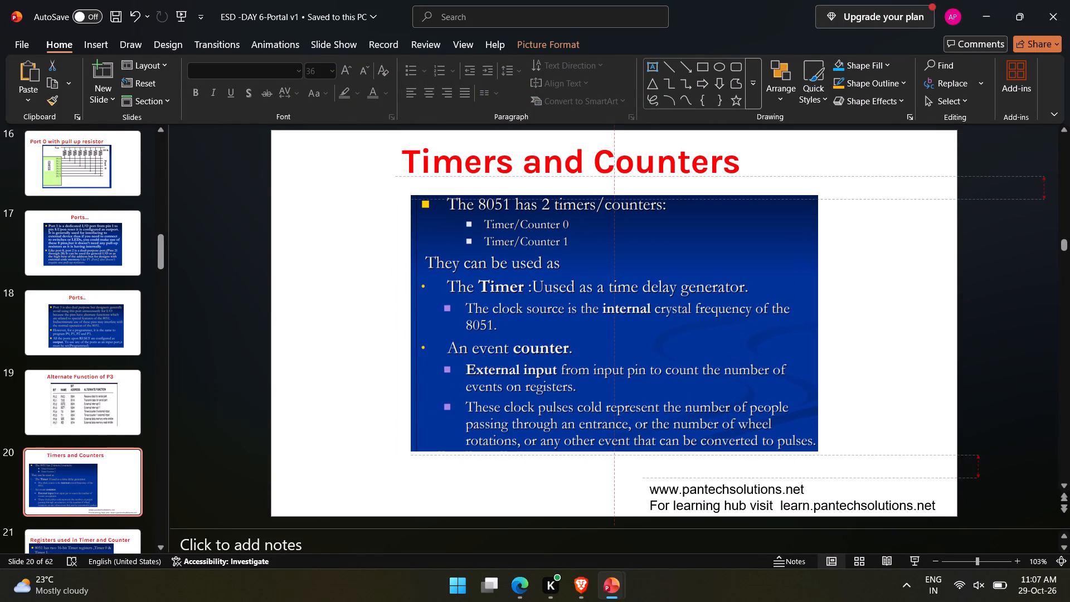
pyautogui.moveTo(774, 256); pyautogui.dragTo(756, 256)
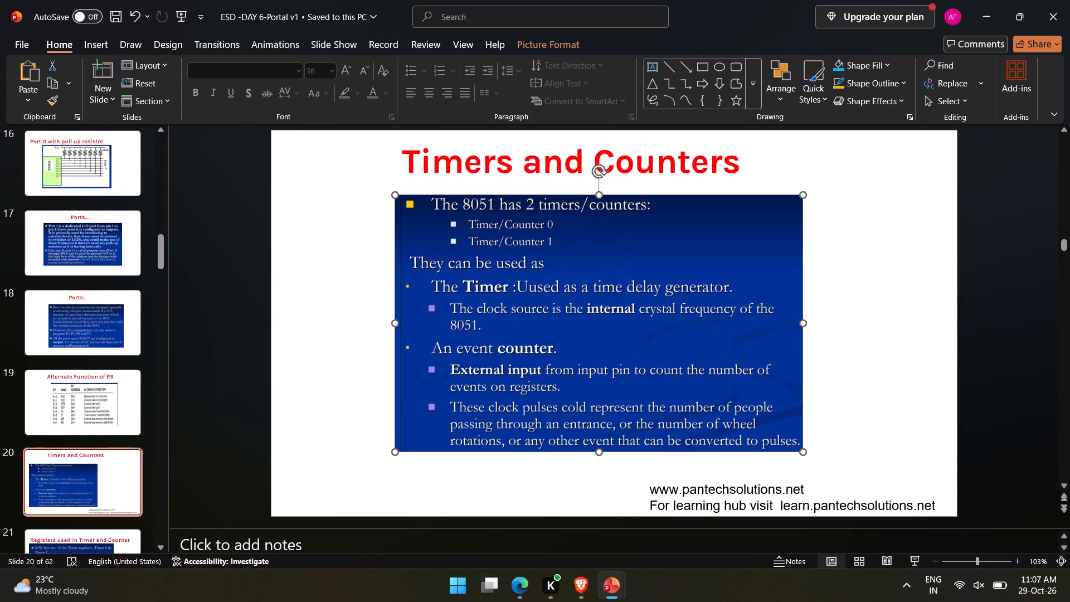
pyautogui.click(863, 250)
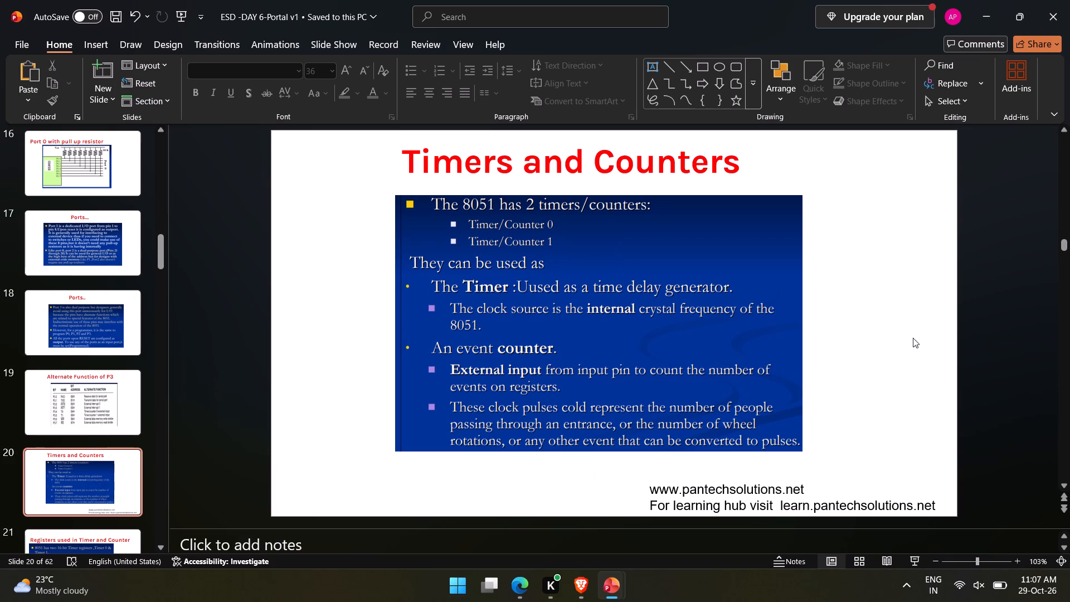
# Delete the "For learning hub visit learn.pantechsolutions.net" line from the footer text on slide 20.
pyautogui.click(936, 506)
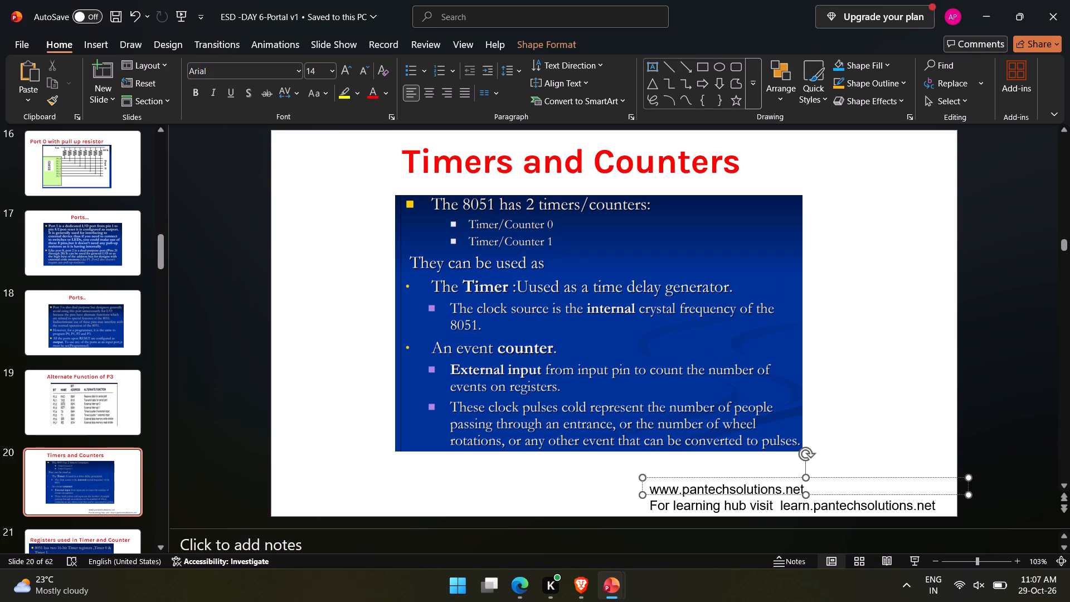
pyautogui.hotkey('ctrl', 'BackSpace')
pyautogui.hotkey('ctrl', 'BackSpace')
pyautogui.hotkey('ctrl', 'BackSpace')
pyautogui.hotkey('ctrl', 'BackSpace')
pyautogui.hotkey('ctrl', 'BackSpace')
pyautogui.hotkey('ctrl', 'BackSpace')
pyautogui.hotkey('ctrl', 'BackSpace')
pyautogui.hotkey('ctrl', 'BackSpace')
pyautogui.hotkey('ctrl', 'BackSpace')
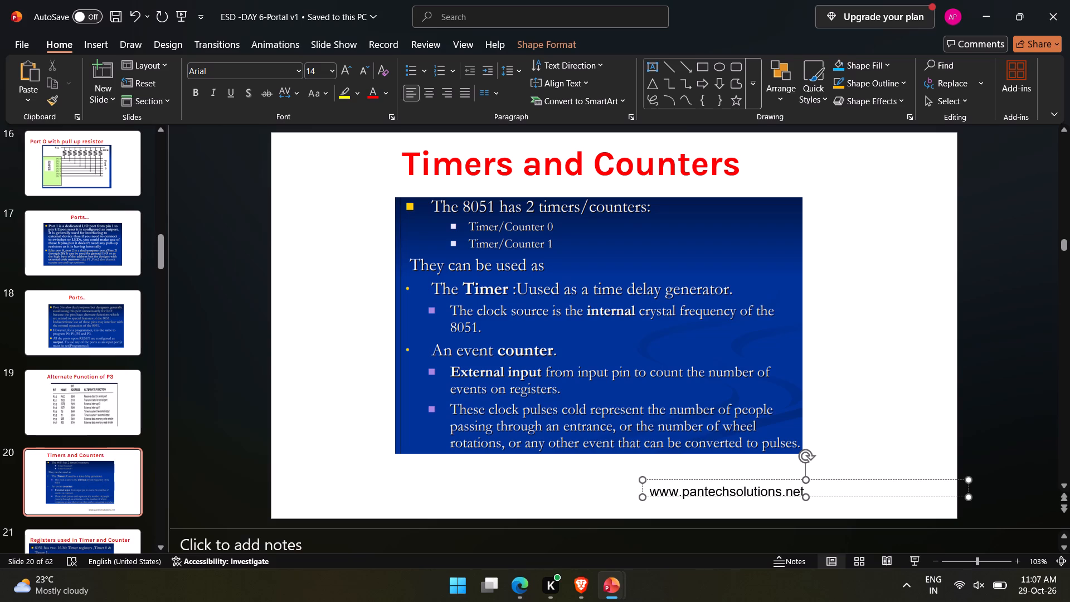
pyautogui.click(834, 489)
pyautogui.hotkey('ctrl', 'BackSpace')
pyautogui.hotkey('ctrl', 'BackSpace')
pyautogui.hotkey('ctrl', 'BackSpace')
pyautogui.hotkey('ctrl', 'BackSpace')
pyautogui.hotkey('ctrl', 'BackSpace')
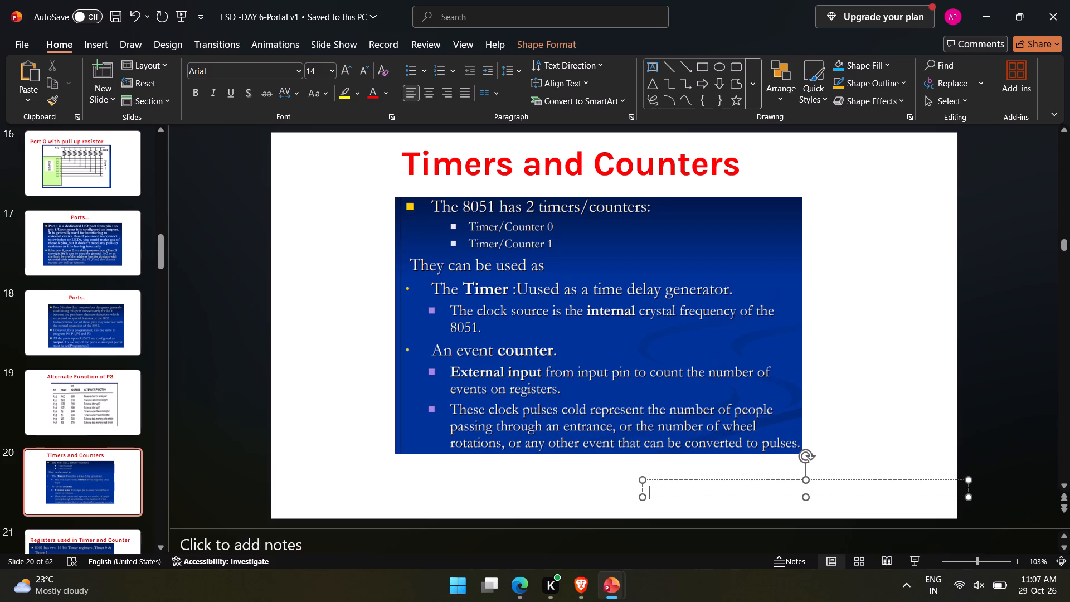
pyautogui.hotkey('ctrl', 'BackSpace')
pyautogui.click(847, 371)
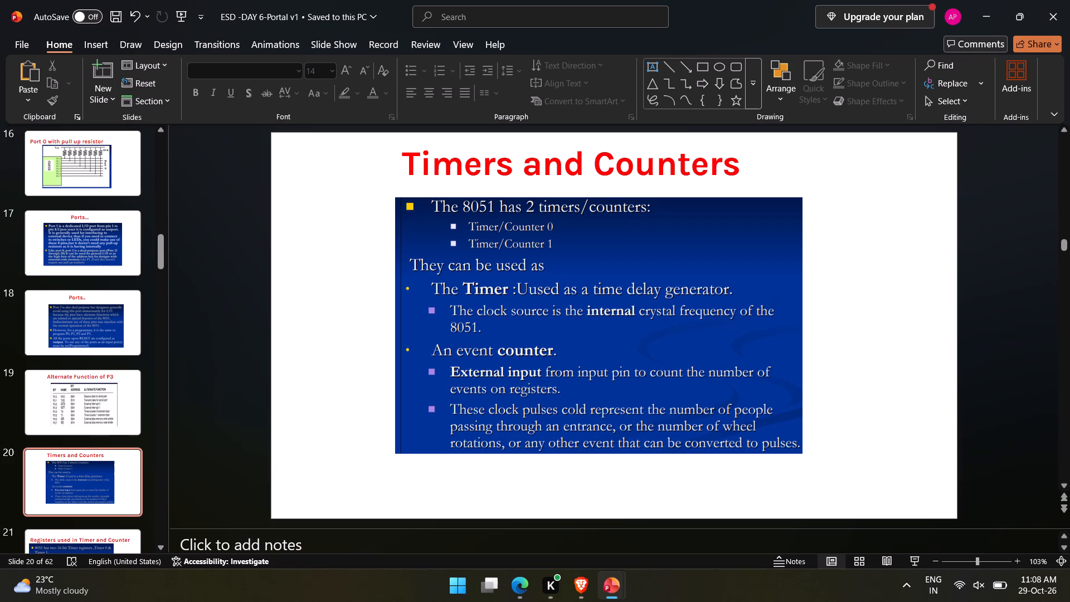
# On slide 21, move the timer registers description picture right and slightly down, roughly centred horizontally below the title.
pyautogui.click(124, 478)
pyautogui.scroll(-1, 125, 499)
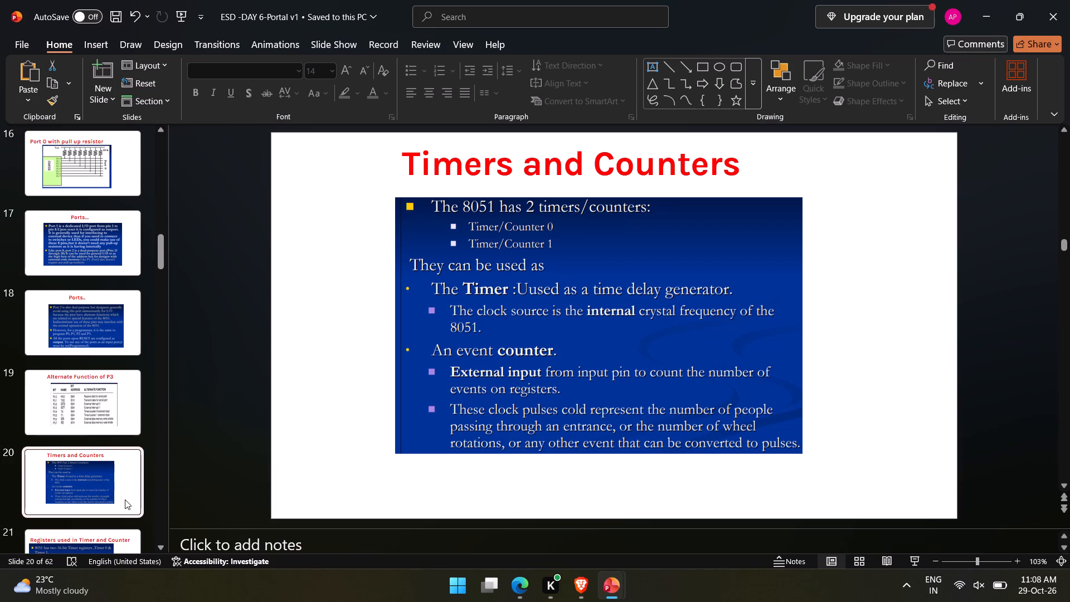
pyautogui.scroll(-1, 125, 499)
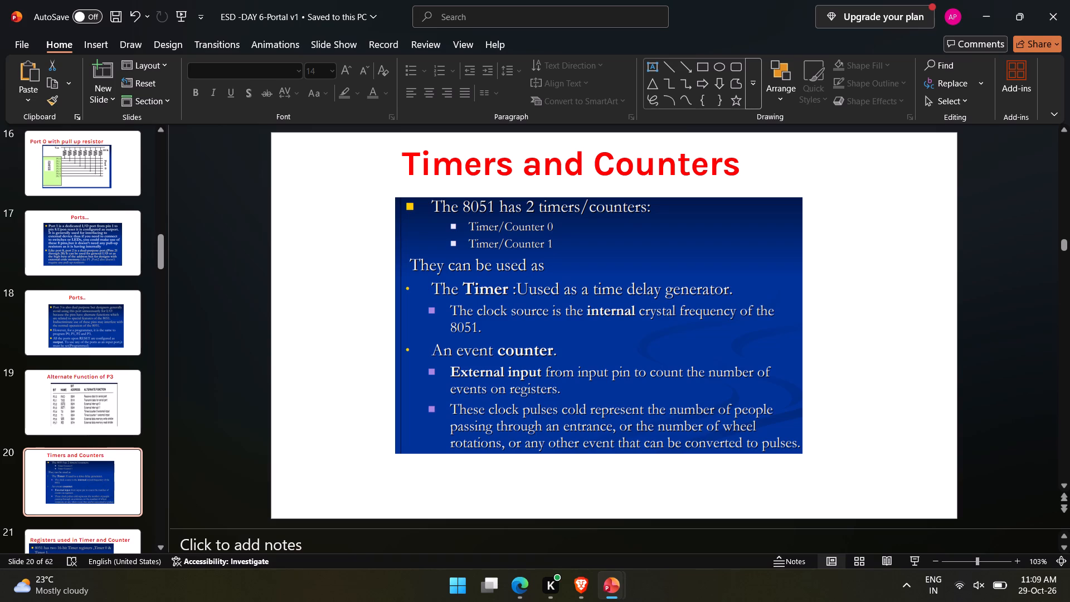
pyautogui.scroll(-1, 148, 445)
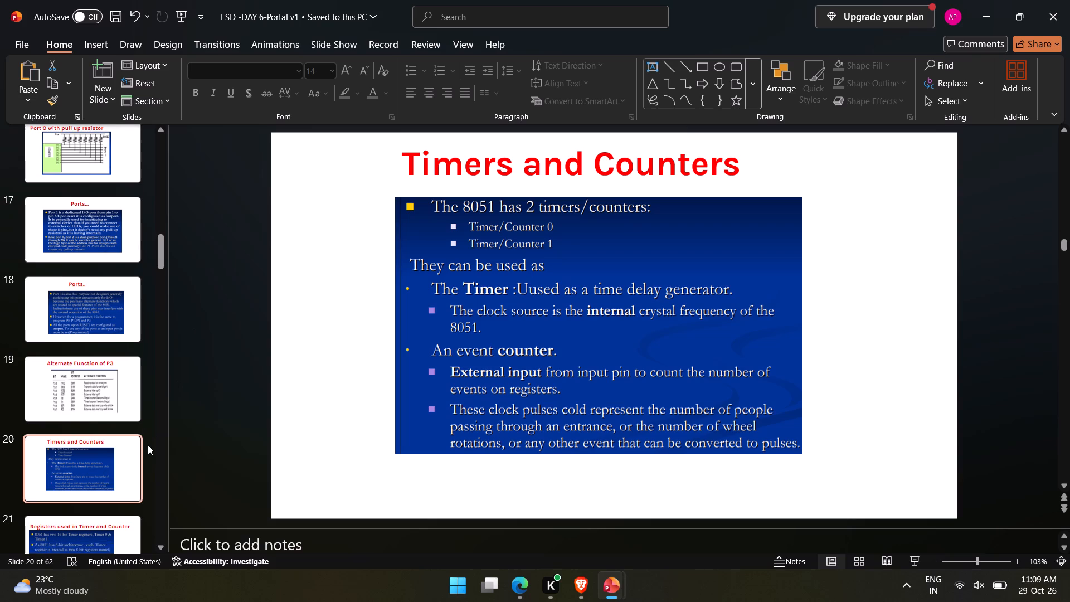
pyautogui.scroll(-2, 148, 445)
pyautogui.scroll(1, 138, 454)
pyautogui.click(127, 512)
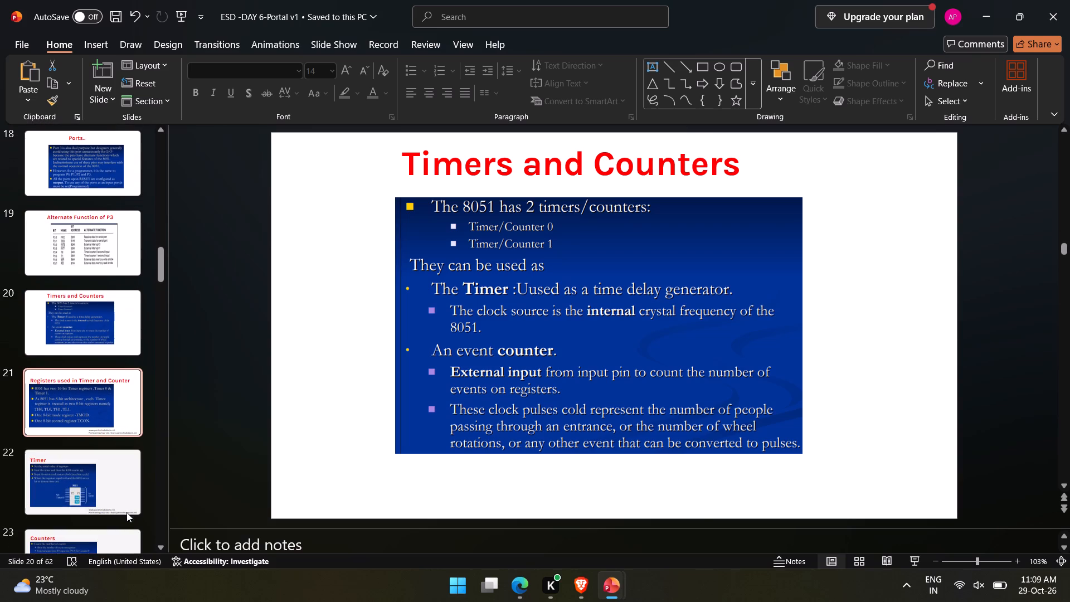
pyautogui.moveTo(465, 288); pyautogui.dragTo(503, 298)
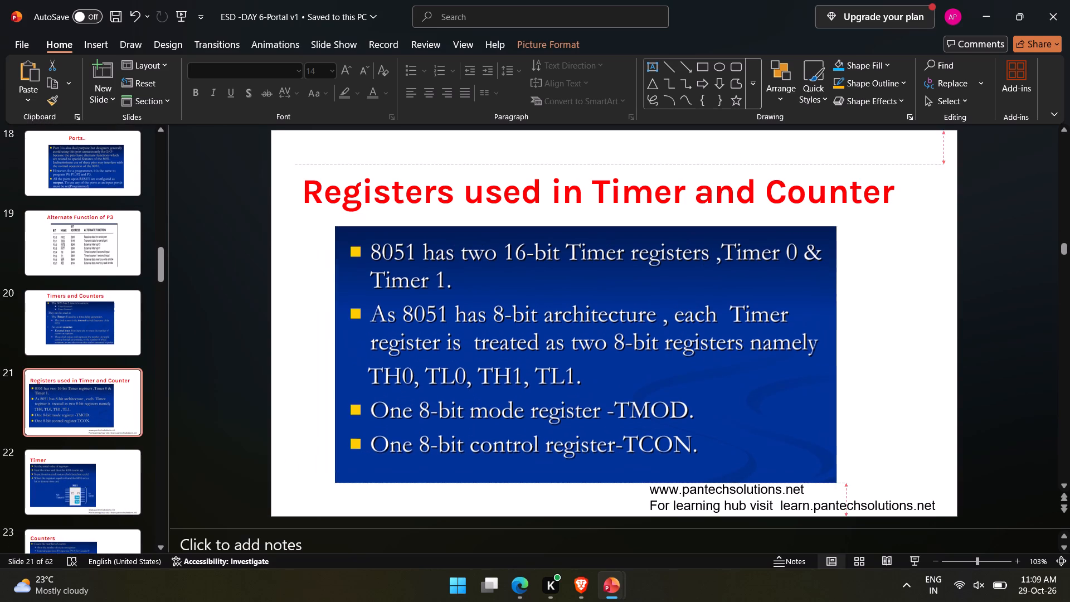
pyautogui.moveTo(503, 298); pyautogui.dragTo(546, 292)
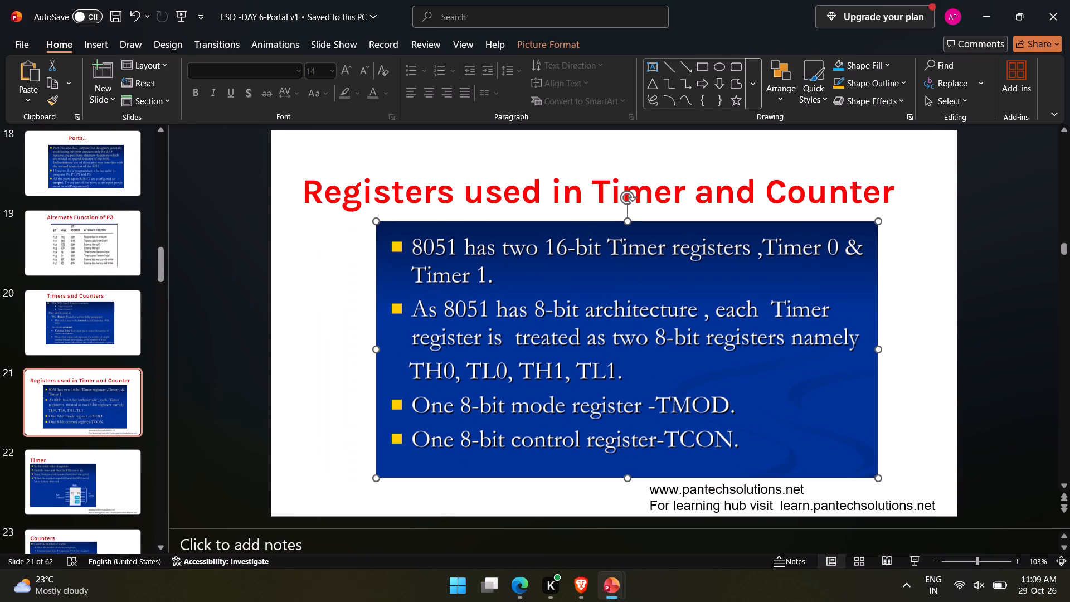
# Delete the "For learning hub visit learn.pantechsolutions.net" line from the footer text on slide 21.
pyautogui.click(937, 503)
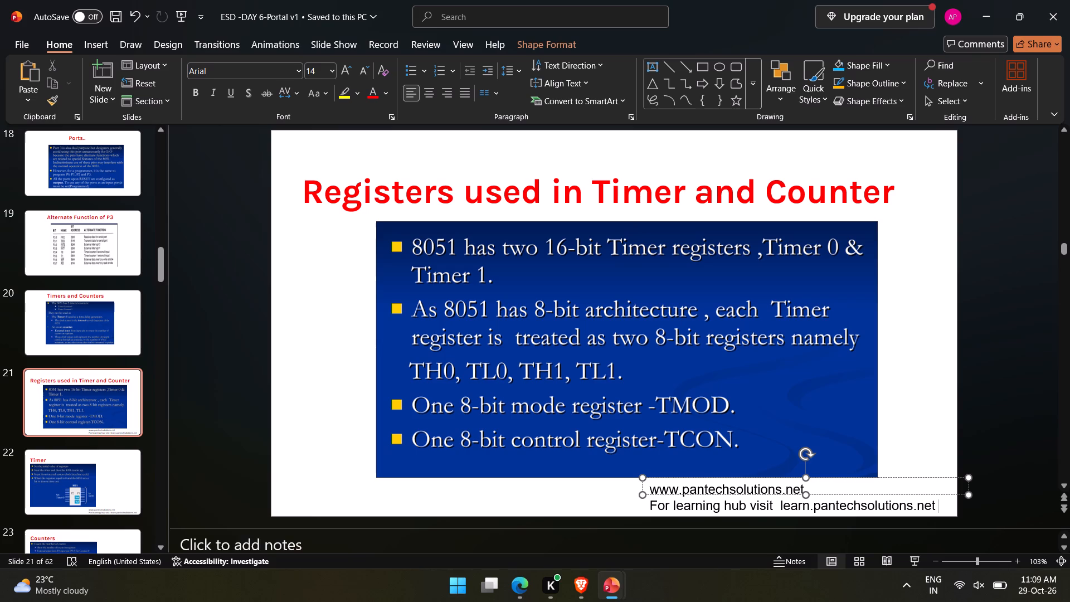
pyautogui.press('BackSpace')
pyautogui.press('BackSpace')
pyautogui.press('BackSpace')
pyautogui.press('BackSpace')
pyautogui.press('BackSpace')
pyautogui.press('BackSpace')
pyautogui.press('BackSpace')
pyautogui.press('BackSpace')
pyautogui.press('BackSpace')
pyautogui.press('BackSpace')
pyautogui.press('BackSpace')
pyautogui.press('BackSpace')
pyautogui.press('BackSpace')
pyautogui.press('BackSpace')
pyautogui.press('BackSpace')
pyautogui.press('BackSpace')
pyautogui.press('BackSpace')
pyautogui.press('BackSpace')
pyautogui.press('BackSpace')
pyautogui.press('BackSpace')
pyautogui.press('BackSpace')
pyautogui.press('BackSpace')
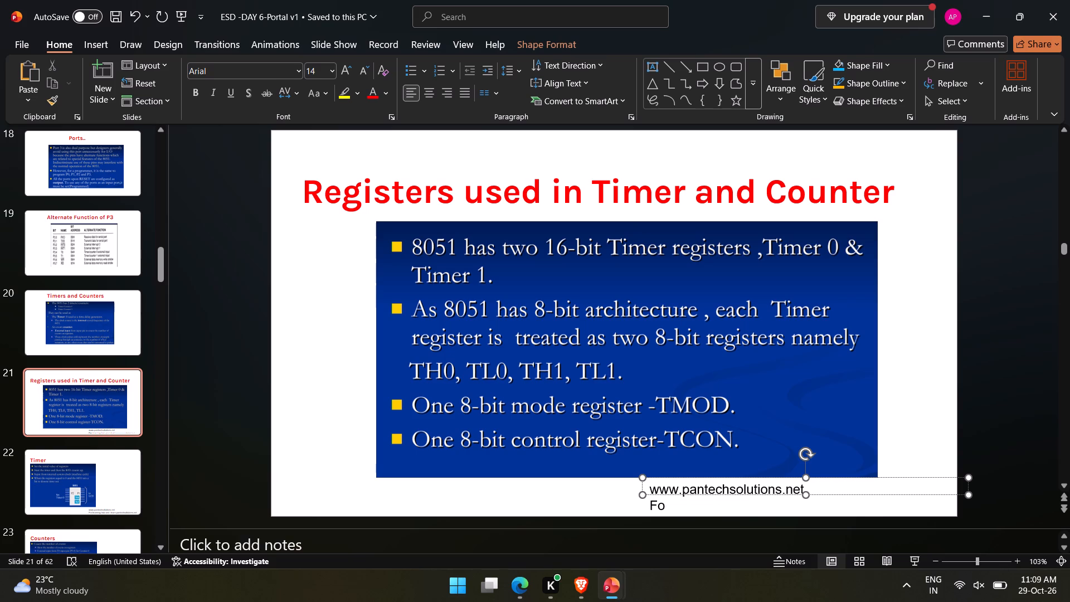
pyautogui.press('BackSpace')
pyautogui.press('BackSpace')
pyautogui.press('BackSpace')
pyautogui.press('BackSpace')
pyautogui.press('BackSpace')
pyautogui.press('BackSpace')
pyautogui.press('BackSpace')
pyautogui.press('BackSpace')
pyautogui.press('BackSpace')
pyautogui.press('BackSpace')
pyautogui.press('BackSpace')
pyautogui.press('BackSpace')
pyautogui.press('BackSpace')
pyautogui.press('BackSpace')
pyautogui.press('BackSpace')
pyautogui.press('BackSpace')
pyautogui.press('BackSpace')
pyautogui.press('BackSpace')
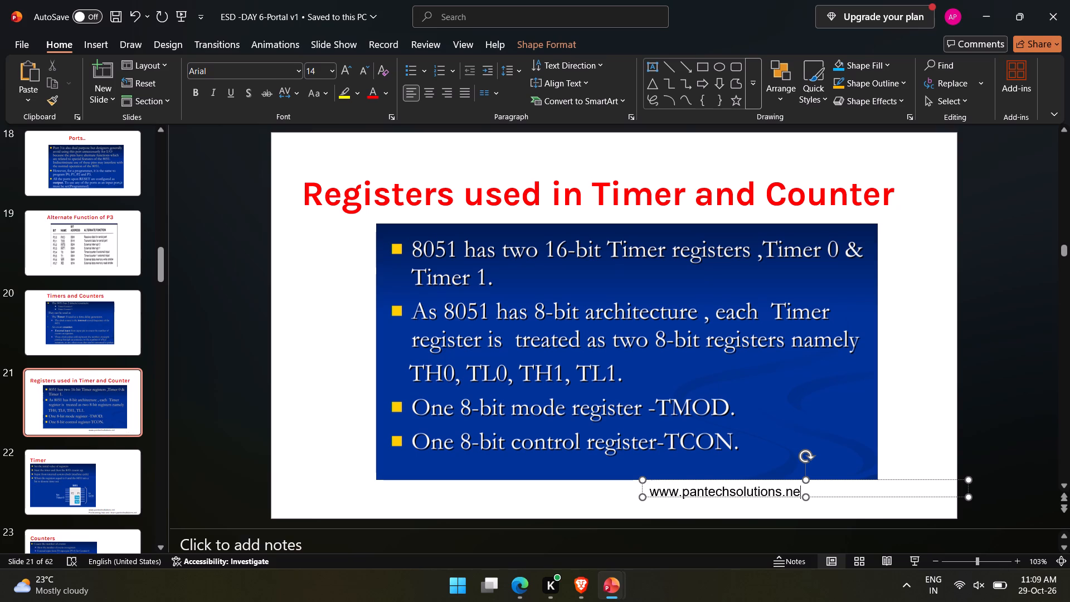
pyautogui.press('BackSpace')
pyautogui.press('BackSpace')
pyautogui.press('BackSpace')
pyautogui.press('BackSpace')
pyautogui.press('BackSpace')
pyautogui.press('BackSpace')
pyautogui.press('BackSpace')
pyautogui.press('BackSpace')
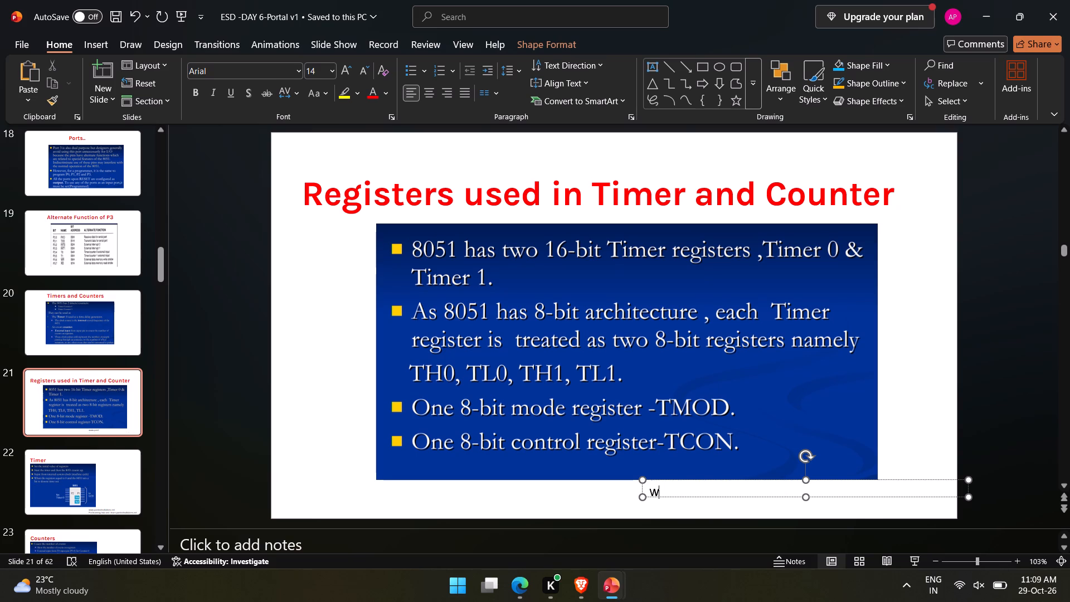
pyautogui.press('BackSpace')
pyautogui.press('BackSpace')
pyautogui.click(335, 380)
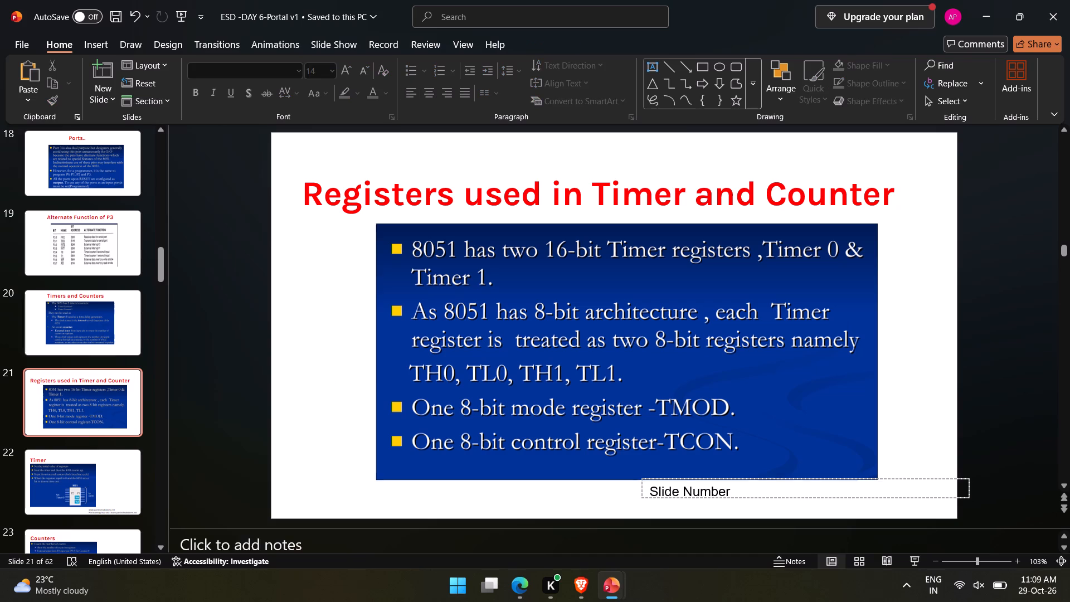
pyautogui.click(617, 498)
pyautogui.click(745, 494)
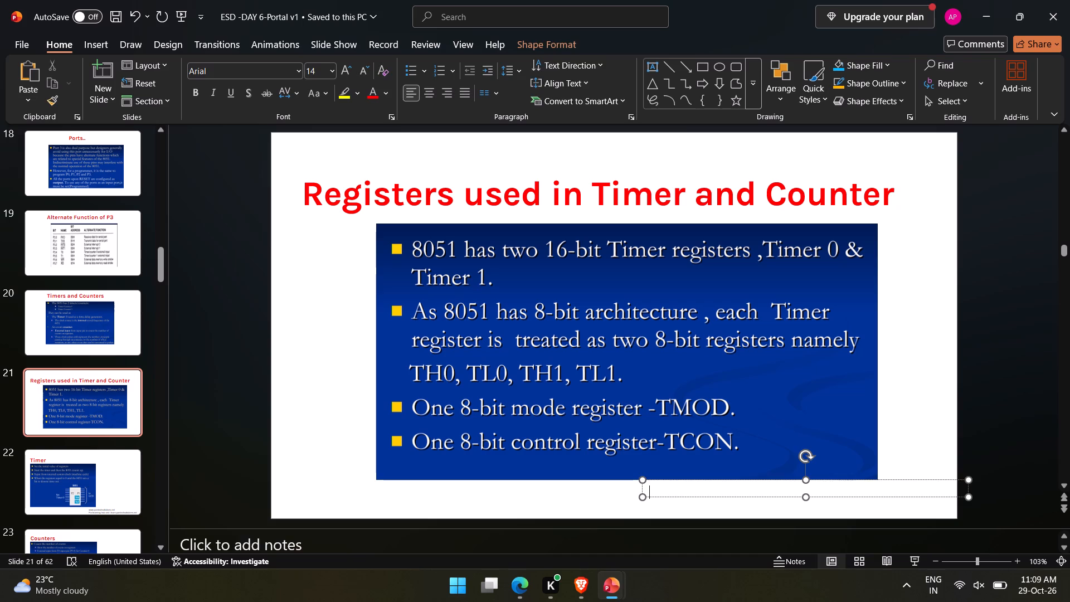
pyautogui.click(703, 515)
# Preview slide 21 as a full-screen slide show and return to editing.
pyautogui.click(64, 391)
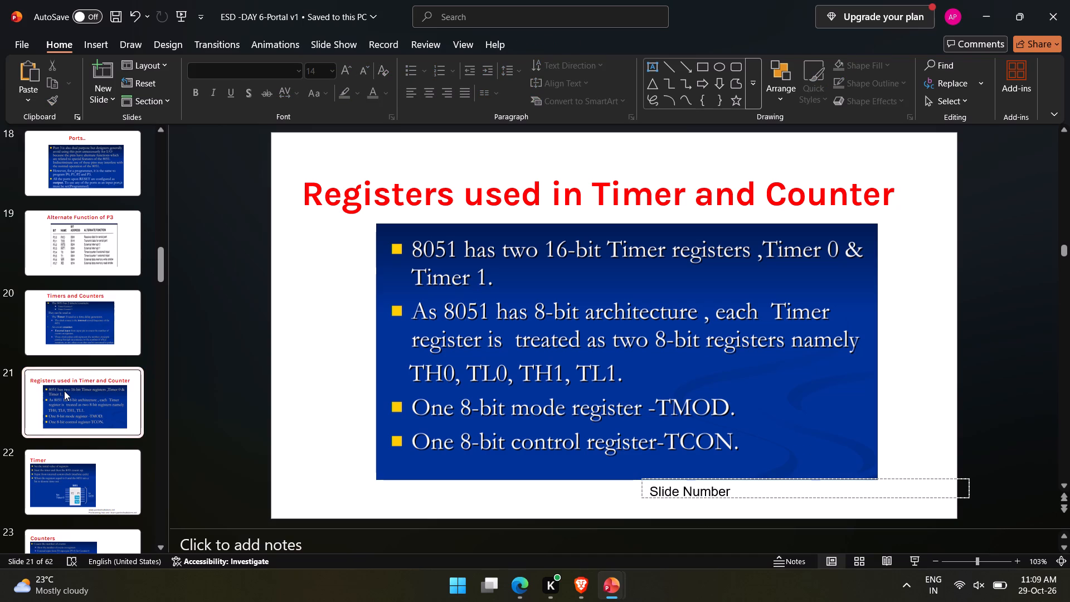
pyautogui.click(113, 331)
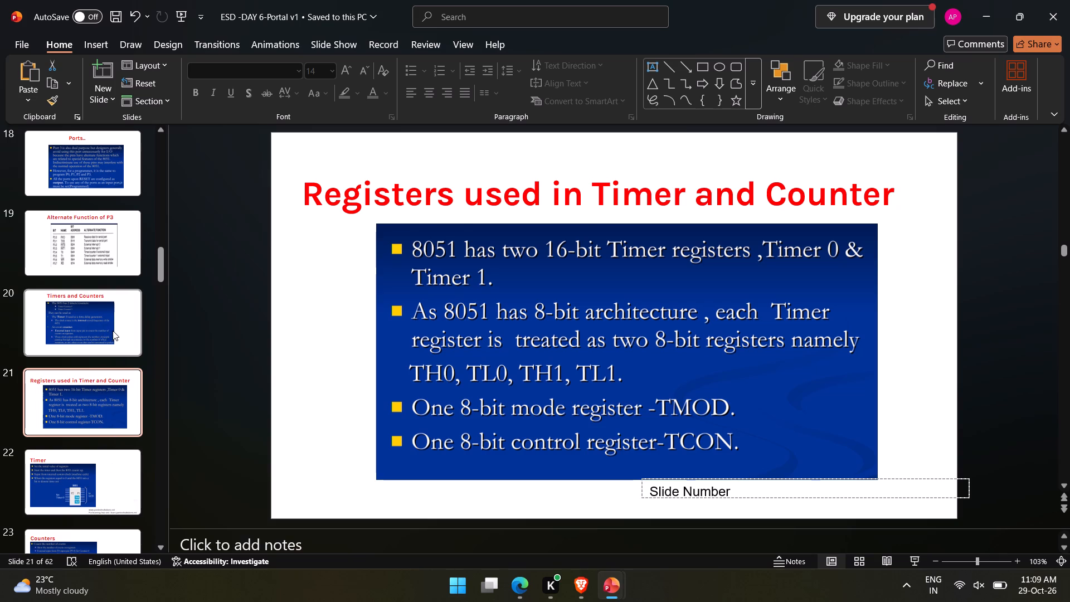
pyautogui.click(111, 402)
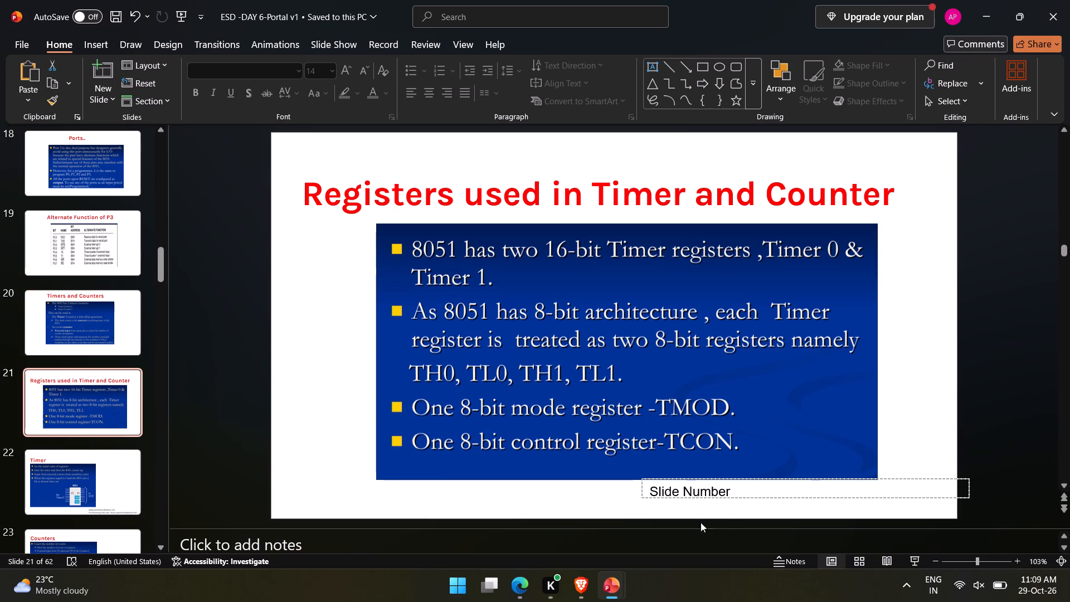
pyautogui.click(917, 559)
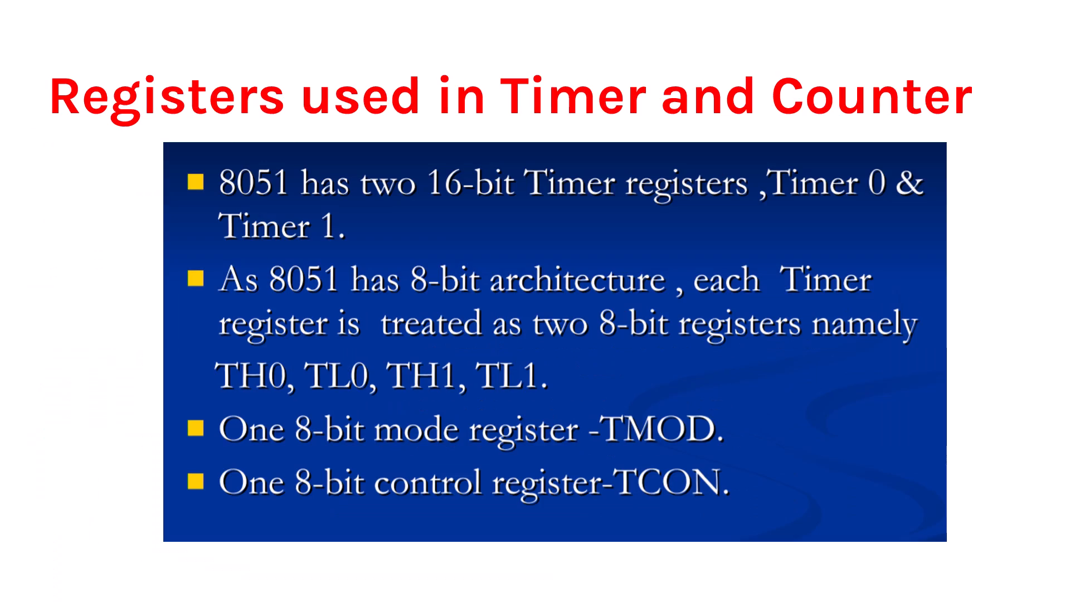
pyautogui.press('Escape')
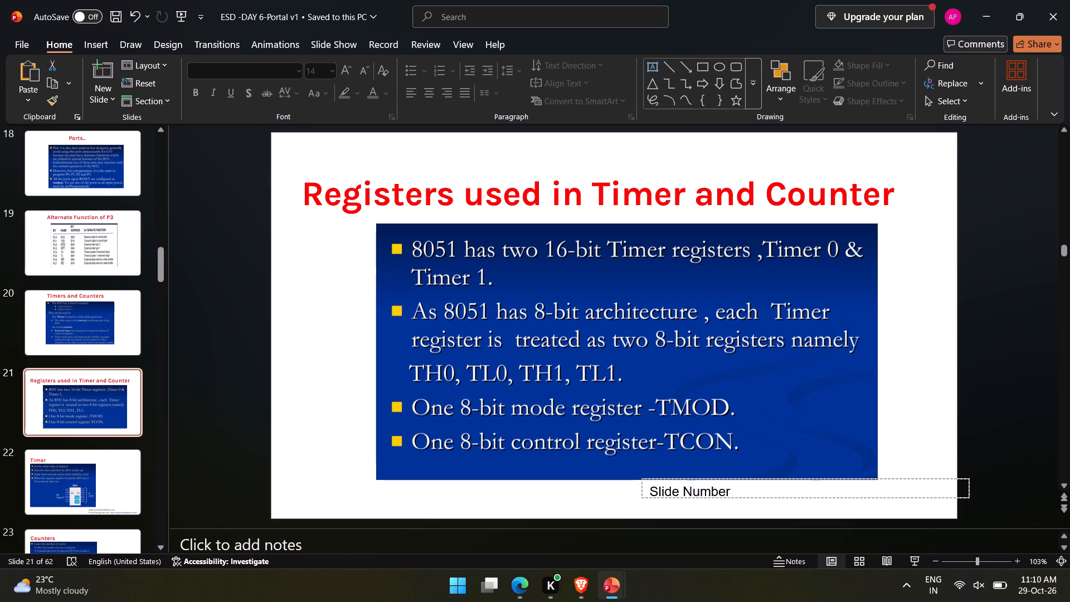
# On slide 22, move the "Timer" title right and slightly up so its text sits near the slide's top centre.
pyautogui.click(119, 469)
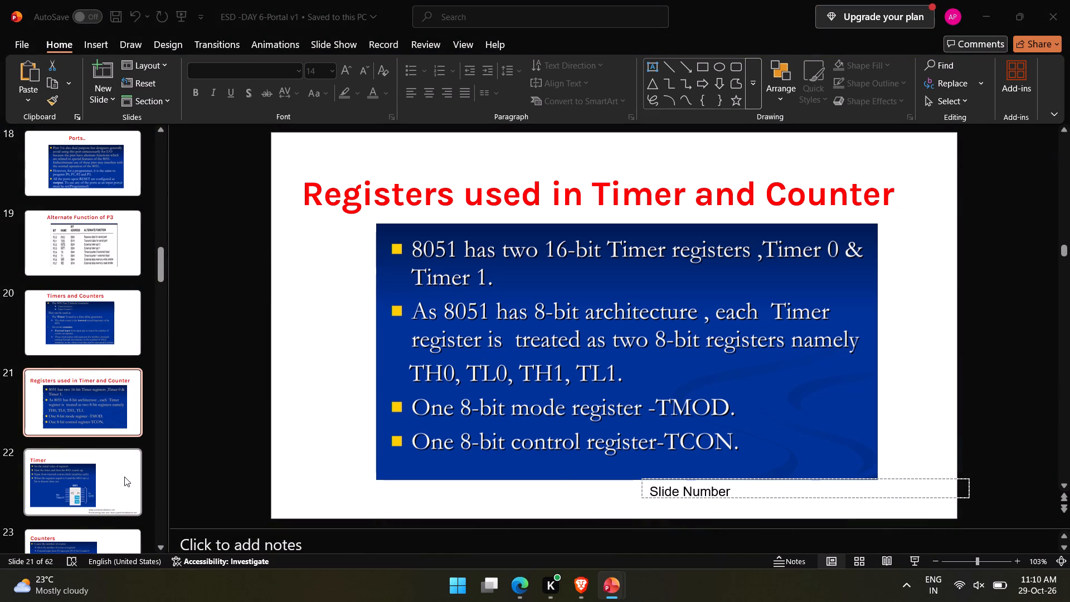
pyautogui.scroll(-1, 124, 477)
pyautogui.click(130, 408)
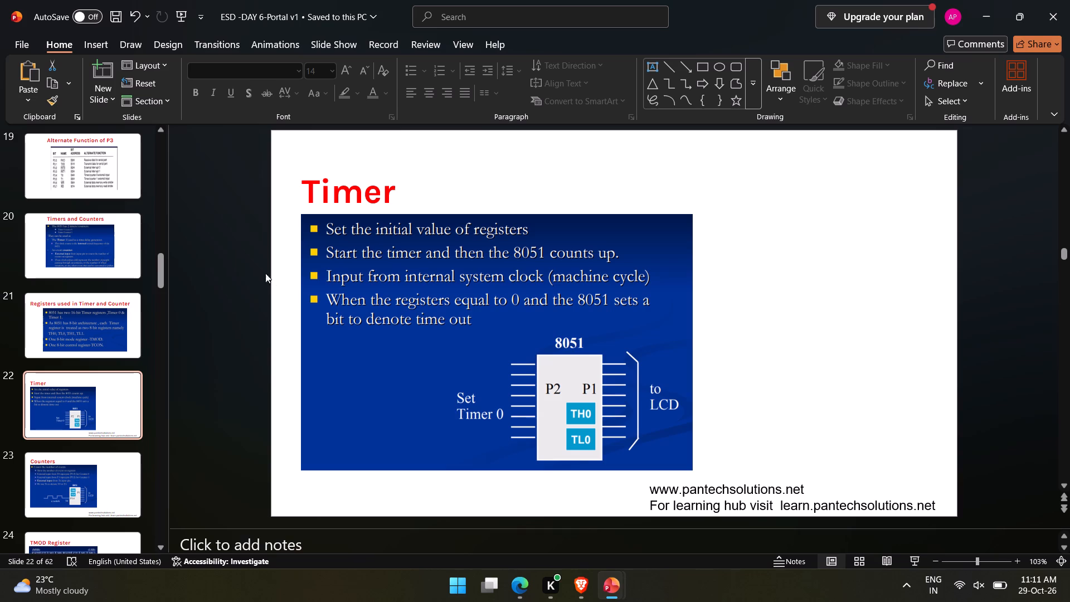
pyautogui.click(390, 189)
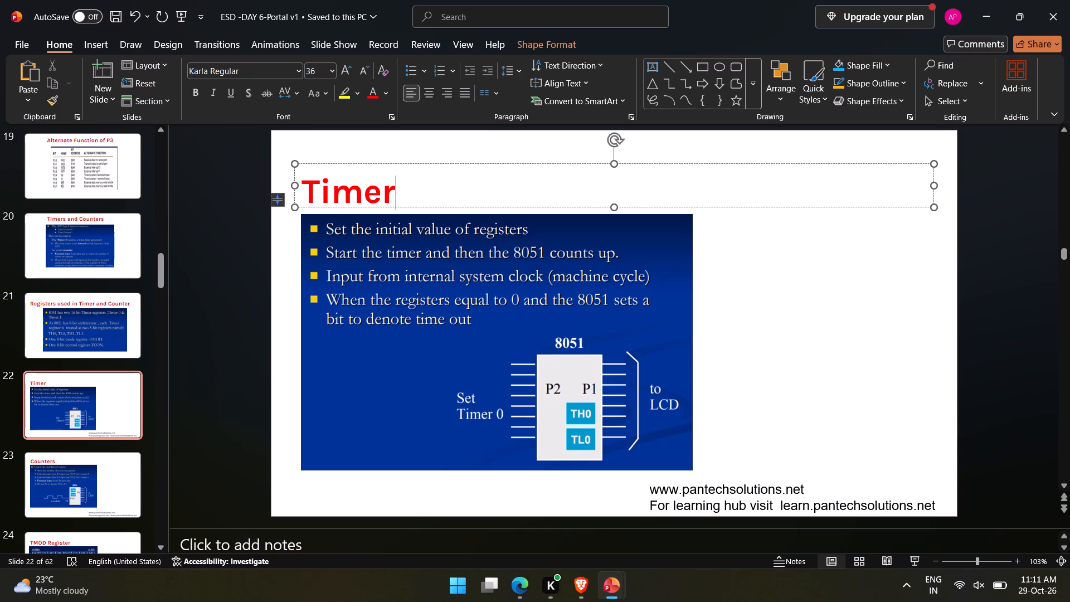
pyautogui.moveTo(412, 207); pyautogui.dragTo(678, 174)
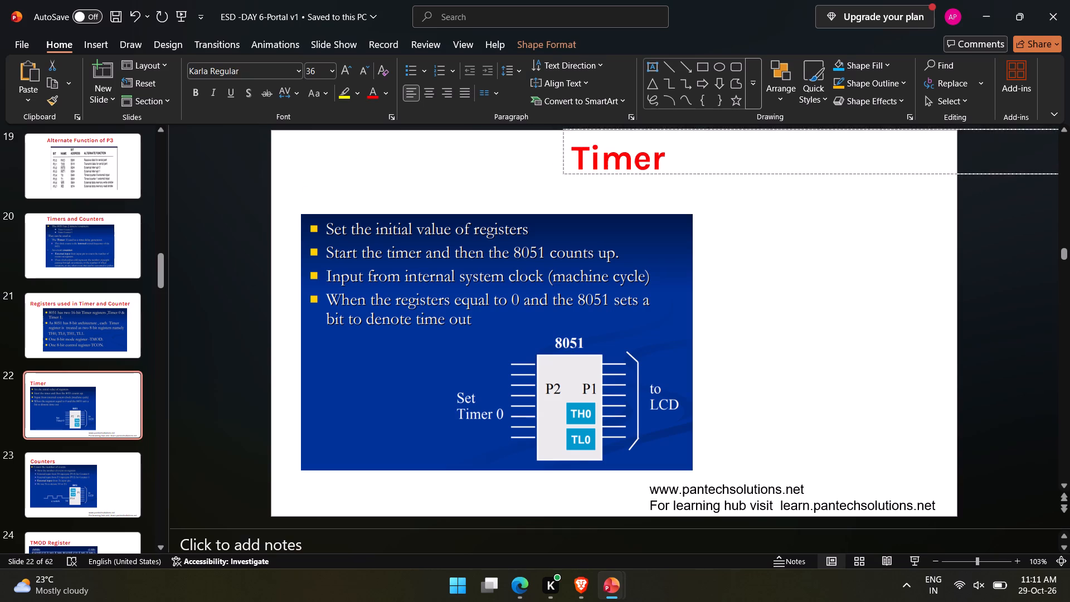
pyautogui.moveTo(678, 174); pyautogui.dragTo(677, 176)
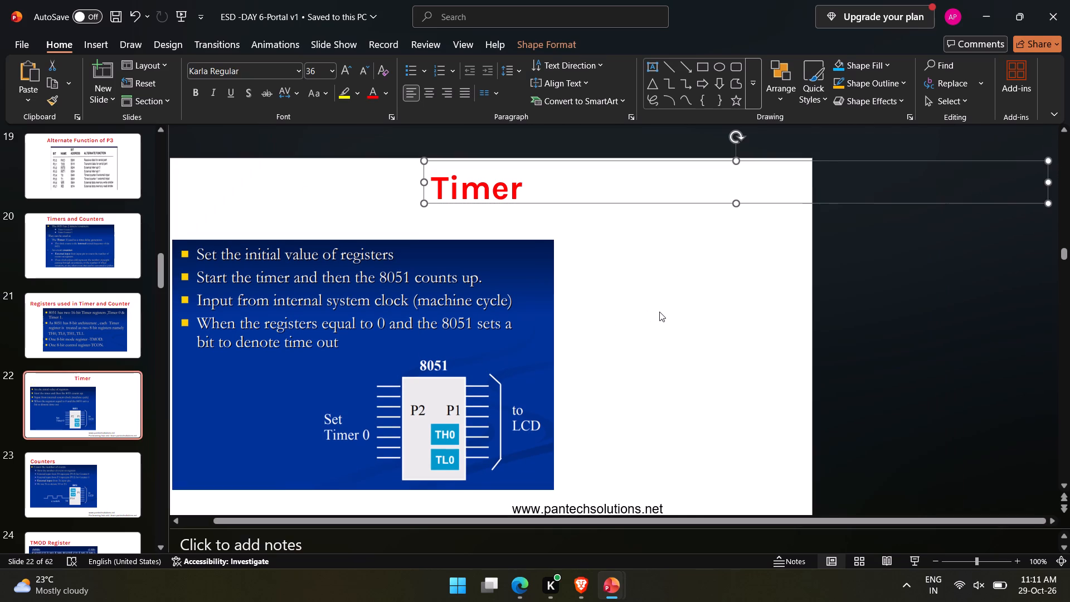
# On slide 22, move the timer description picture right and slightly up, roughly centred beneath the "Timer" title.
pyautogui.hscroll(5, 659, 312)
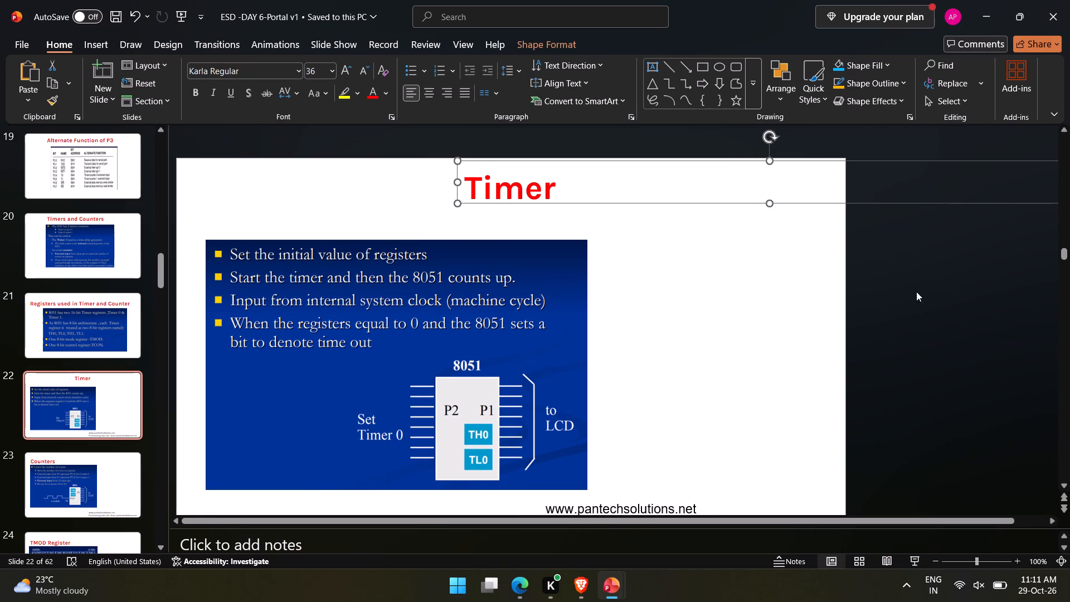
pyautogui.scroll(-1, 947, 302)
pyautogui.scroll(1, 905, 309)
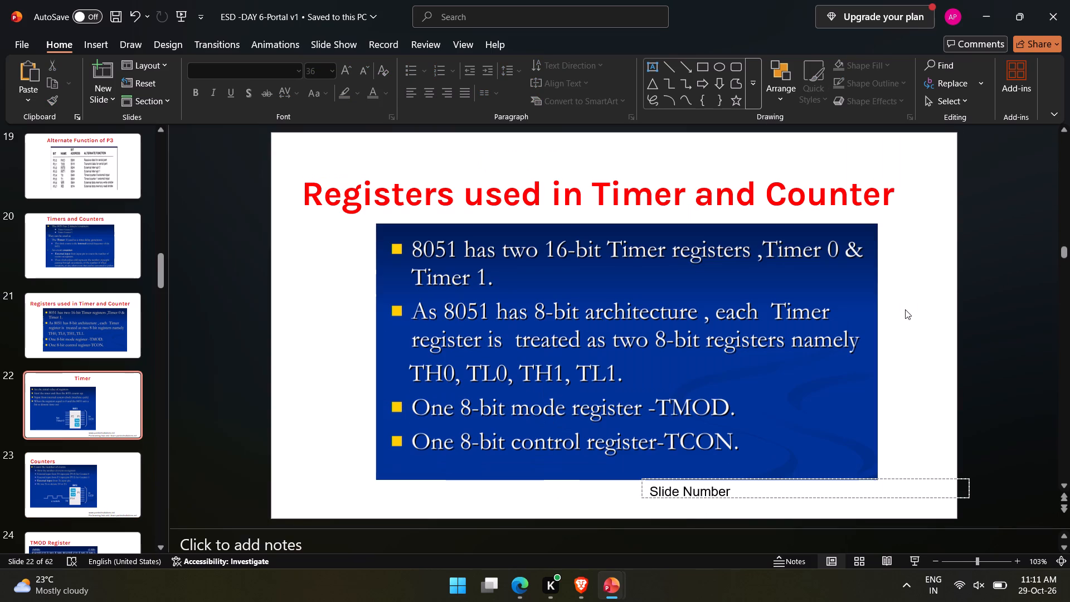
pyautogui.scroll(1, 905, 309)
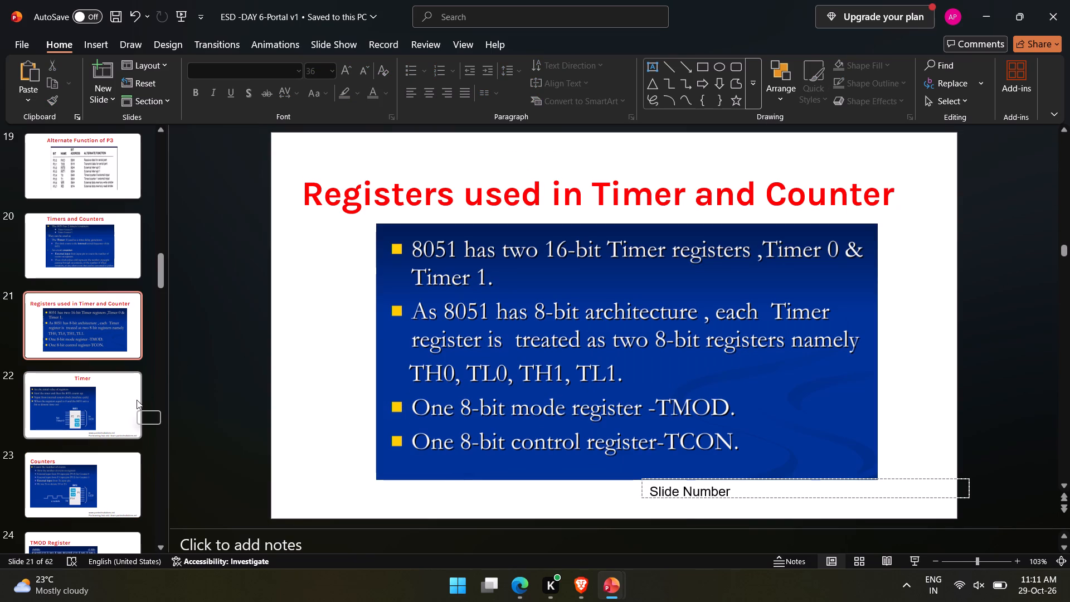
pyautogui.click(111, 463)
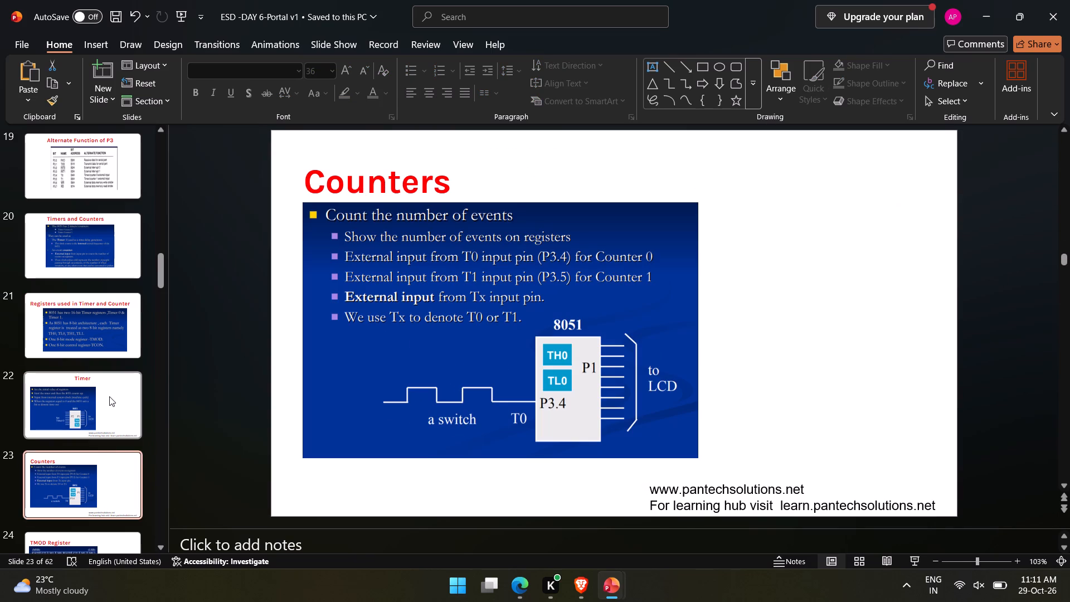
pyautogui.click(109, 396)
pyautogui.click(372, 357)
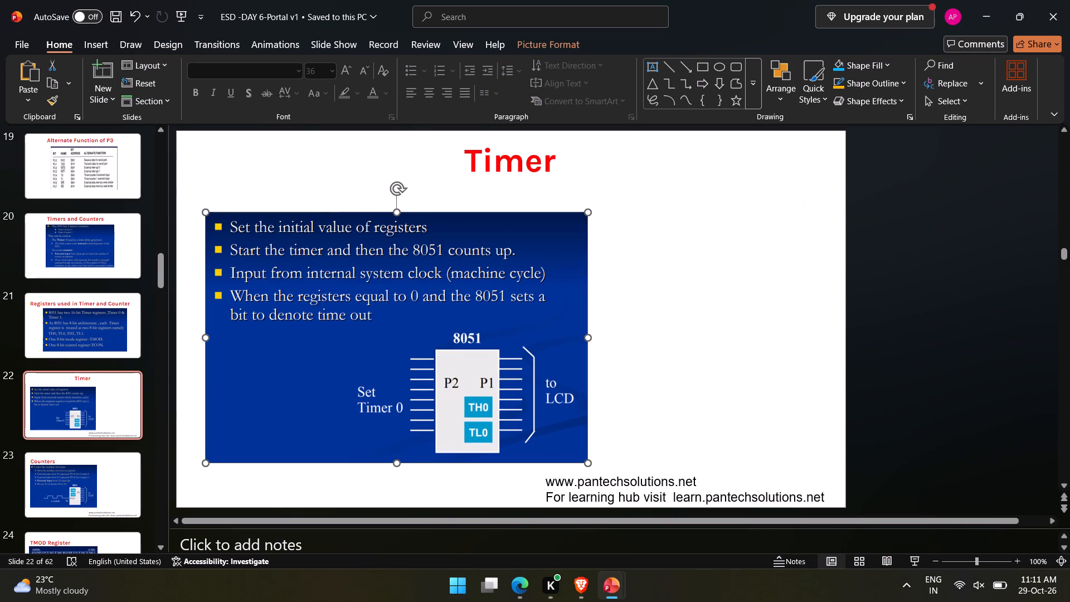
pyautogui.moveTo(372, 357); pyautogui.dragTo(493, 341)
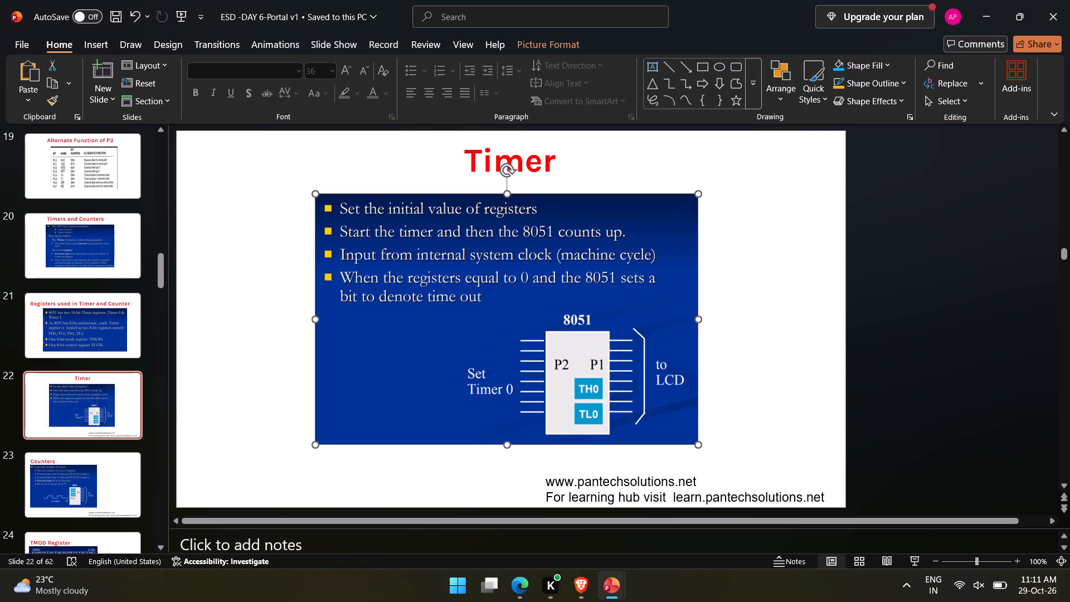
# On slide 22, delete the footer's second line, "For learning hub visit learn.pantechsolutions.net", including its line break.
pyautogui.click(825, 493)
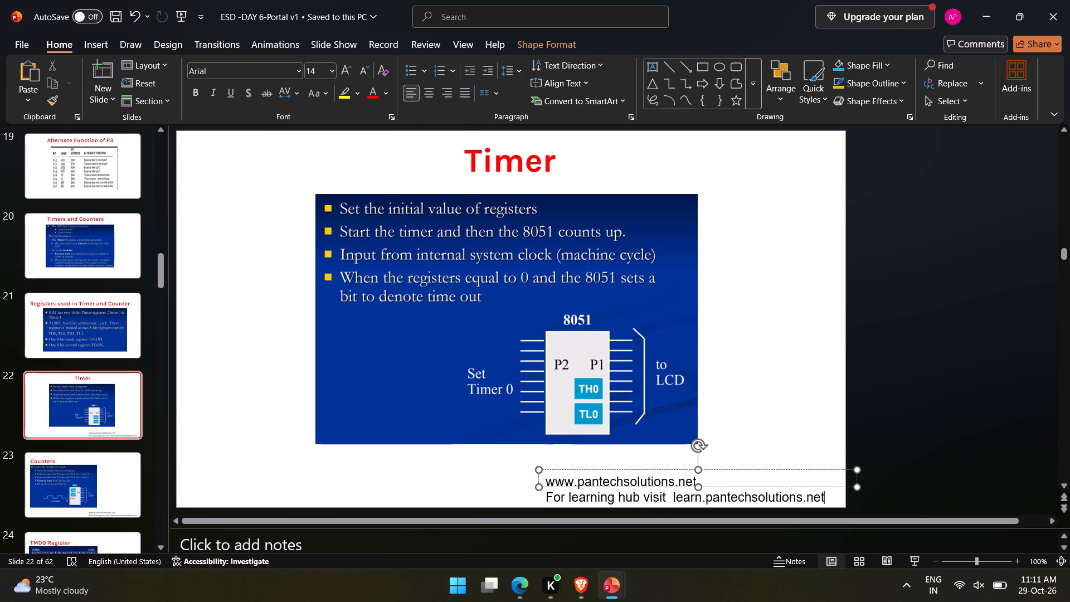
pyautogui.press('BackSpace')
pyautogui.press('BackSpace')
pyautogui.press('BackSpace')
pyautogui.press('BackSpace')
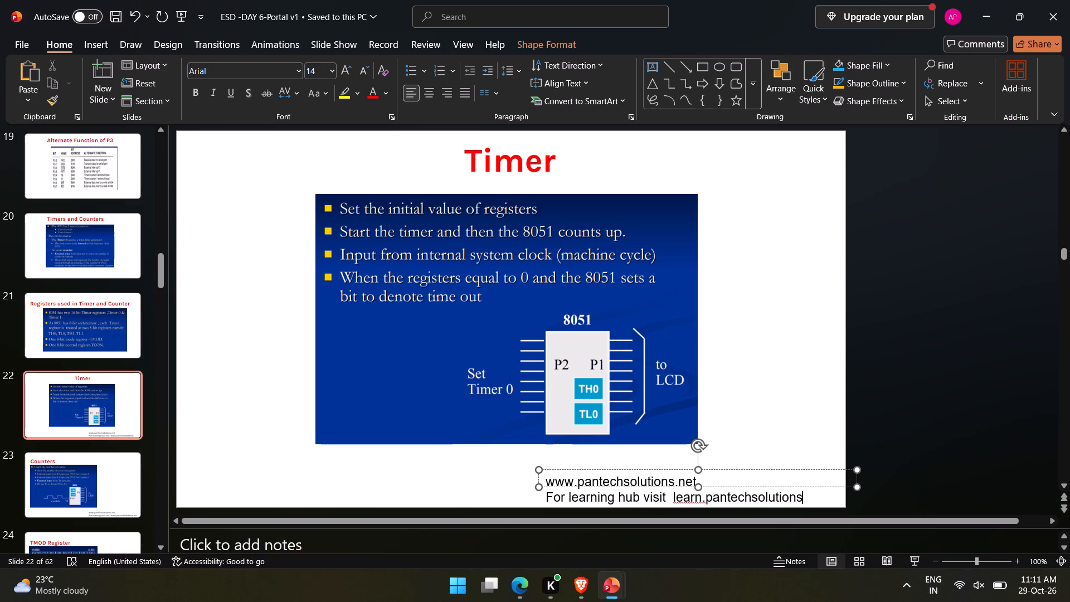
pyautogui.press('BackSpace')
pyautogui.press('BackSpace')
pyautogui.press('BackSpace')
pyautogui.press('BackSpace')
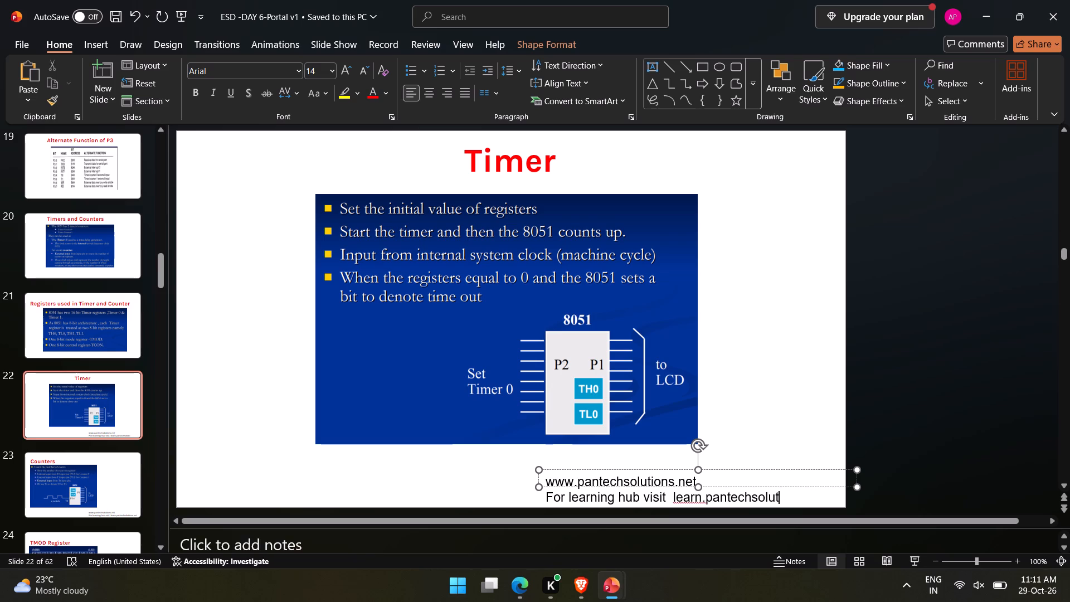
pyautogui.press('BackSpace')
pyautogui.press('BackSpace')
pyautogui.press('BackSpace')
pyautogui.press('BackSpace')
pyautogui.press('BackSpace')
pyautogui.press('BackSpace')
pyautogui.press('BackSpace')
pyautogui.press('BackSpace')
pyautogui.press('BackSpace')
pyautogui.press('BackSpace')
pyautogui.press('BackSpace')
pyautogui.press('BackSpace')
pyautogui.press('BackSpace')
pyautogui.press('BackSpace')
pyautogui.press('BackSpace')
pyautogui.press('BackSpace')
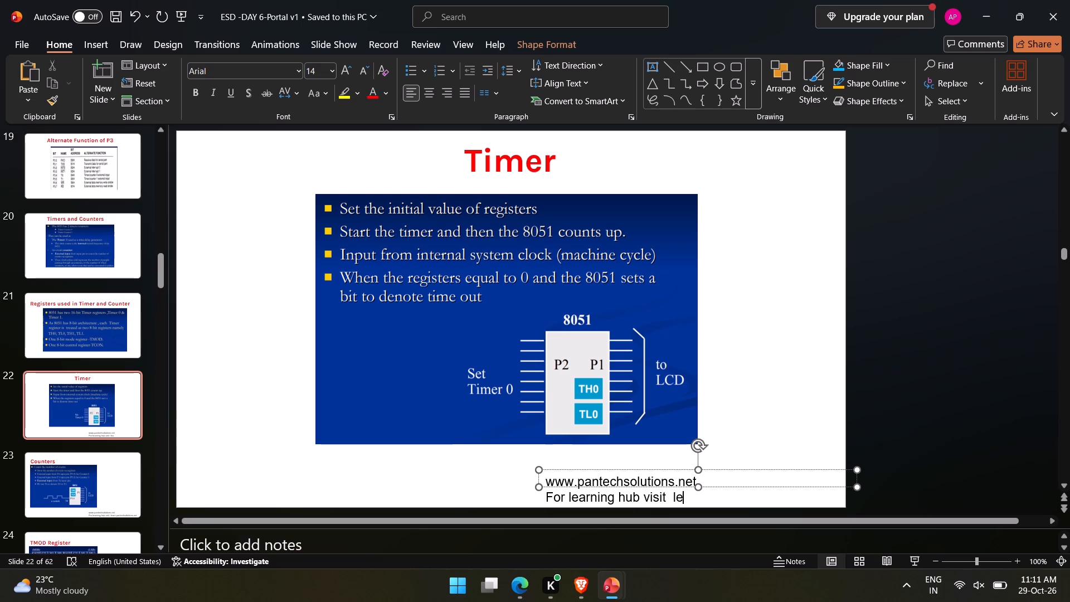
pyautogui.press('BackSpace')
pyautogui.press('BackSpace')
pyautogui.press('BackSpace')
pyautogui.press('BackSpace')
pyautogui.press('BackSpace')
pyautogui.press('BackSpace')
pyautogui.press('BackSpace')
pyautogui.press('BackSpace')
pyautogui.press('BackSpace')
pyautogui.press('BackSpace')
pyautogui.press('BackSpace')
pyautogui.press('BackSpace')
pyautogui.press('BackSpace')
pyautogui.press('BackSpace')
pyautogui.press('BackSpace')
pyautogui.press('BackSpace')
pyautogui.press('BackSpace')
pyautogui.press('BackSpace')
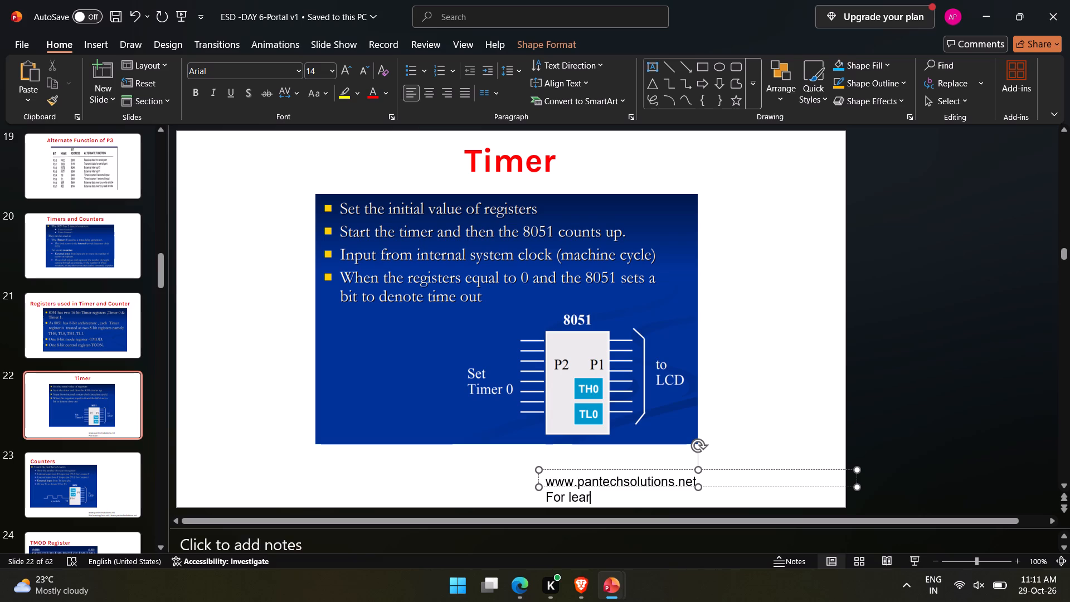
pyautogui.press('BackSpace')
pyautogui.press('BackSpace')
pyautogui.press('BackSpace')
pyautogui.press('BackSpace')
pyautogui.press('BackSpace')
pyautogui.press('BackSpace')
pyautogui.press('BackSpace')
pyautogui.press('BackSpace')
pyautogui.press('BackSpace')
pyautogui.press('BackSpace')
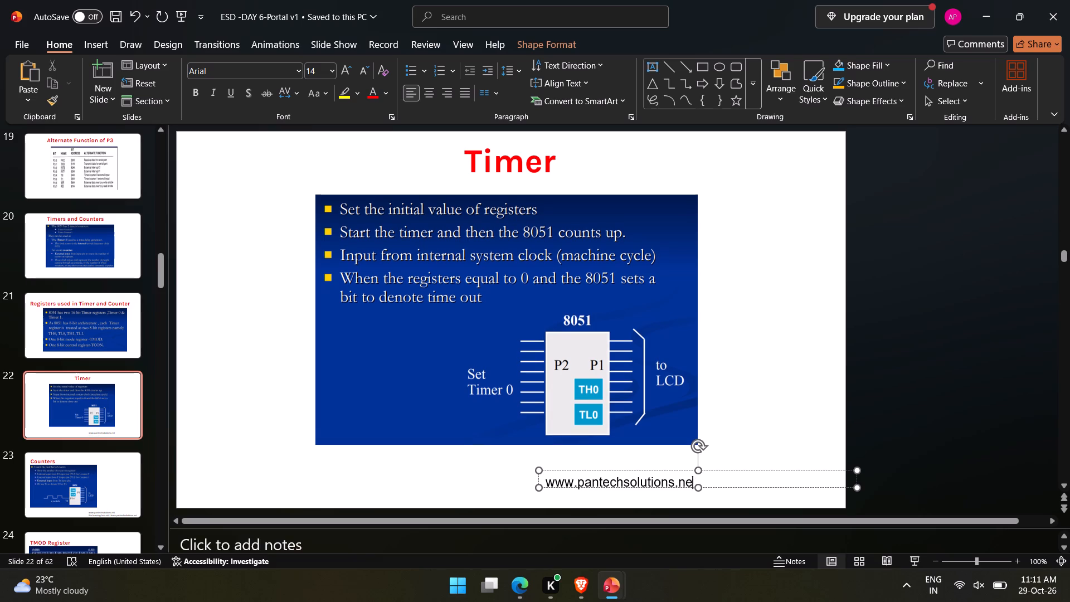
pyautogui.press('BackSpace')
pyautogui.press('BackSpace')
pyautogui.press('BackSpace')
pyautogui.press('BackSpace')
pyautogui.press('BackSpace')
pyautogui.press('BackSpace')
pyautogui.press('BackSpace')
pyautogui.press('BackSpace')
pyautogui.press('BackSpace')
pyautogui.press('BackSpace')
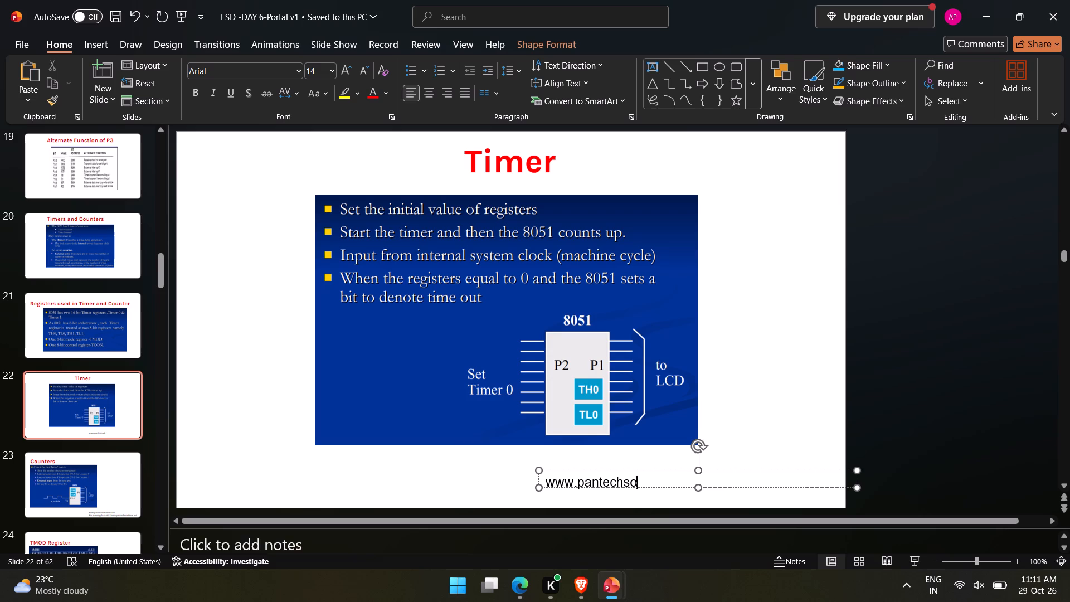
pyautogui.press('BackSpace')
pyautogui.press('BackSpace')
pyautogui.press('BackSpace')
pyautogui.press('BackSpace')
pyautogui.press('BackSpace')
pyautogui.press('BackSpace')
pyautogui.press('BackSpace')
pyautogui.press('BackSpace')
pyautogui.press('BackSpace')
pyautogui.press('BackSpace')
pyautogui.press('BackSpace')
pyautogui.press('BackSpace')
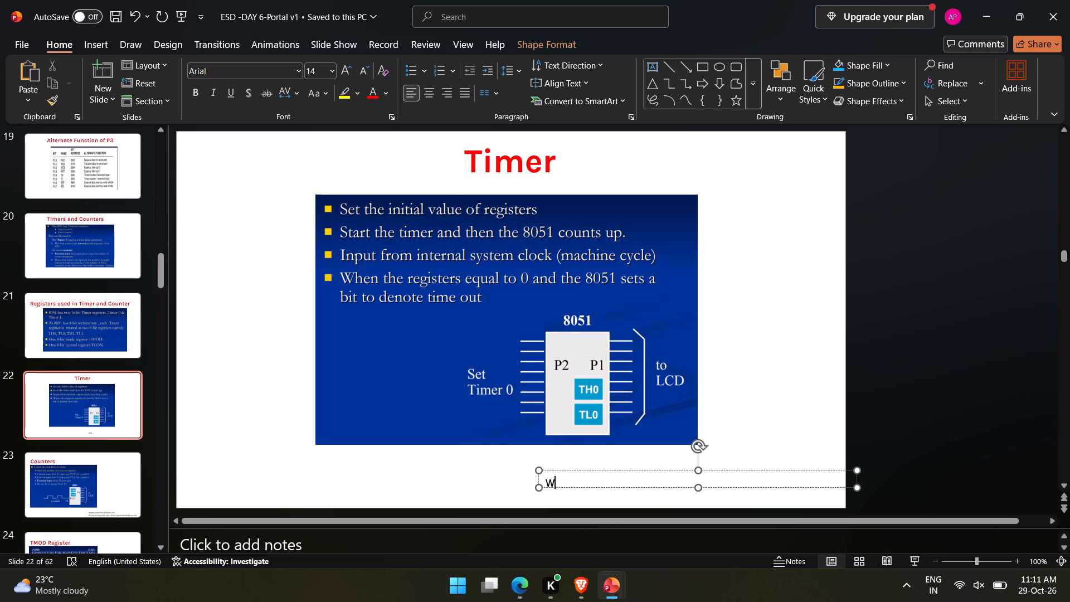
pyautogui.press('BackSpace')
pyautogui.click(797, 400)
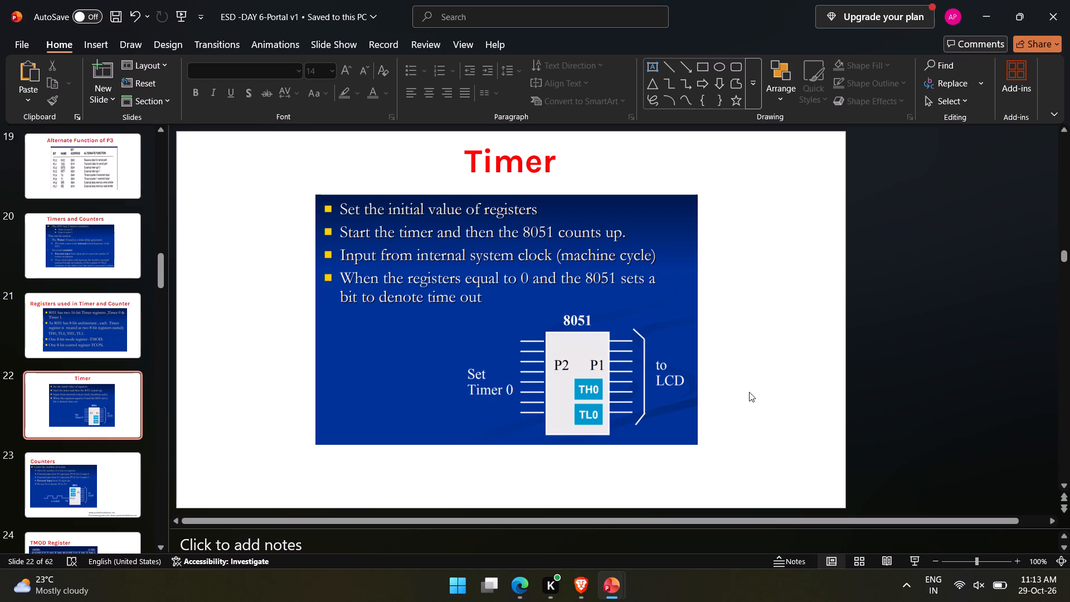
# On slide 23, move the "Counters" title right and slightly up so its text sits near the slide's top centre.
pyautogui.scroll(-1, 916, 345)
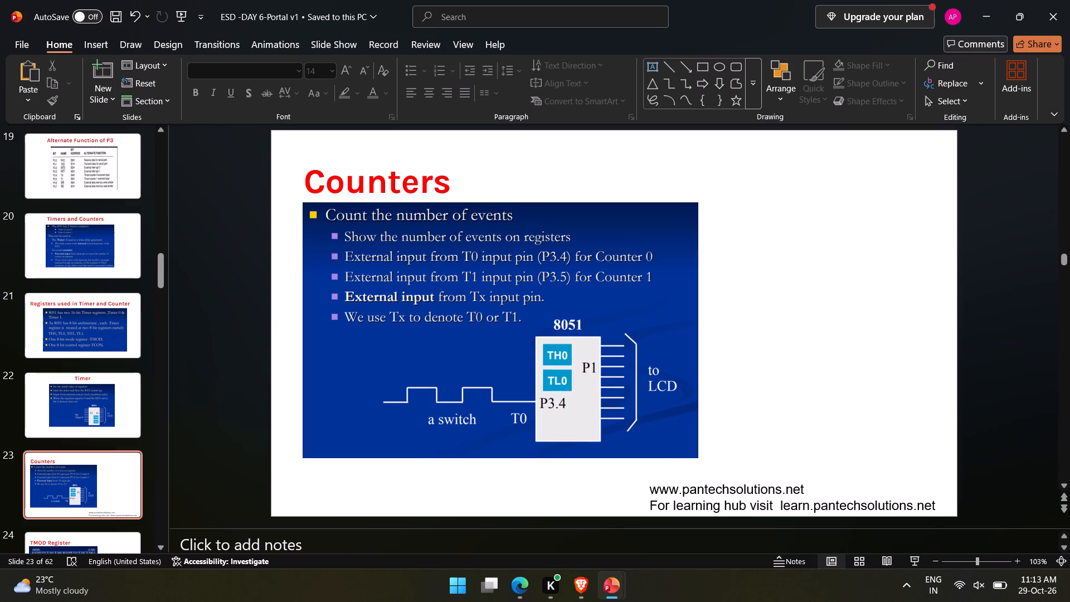
pyautogui.click(469, 183)
pyautogui.click(445, 175)
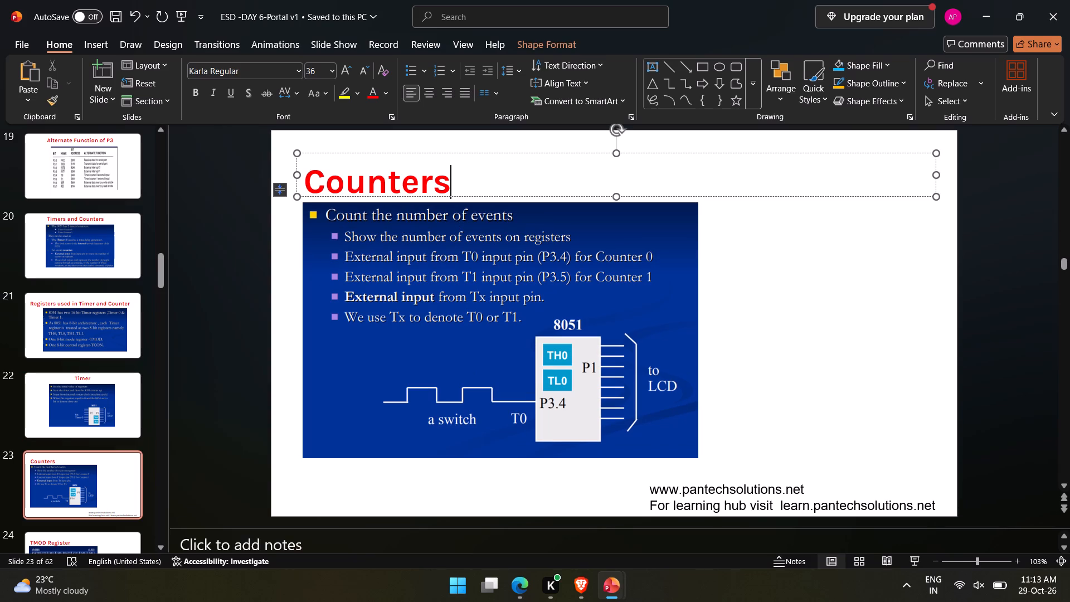
pyautogui.moveTo(485, 196); pyautogui.dragTo(670, 176)
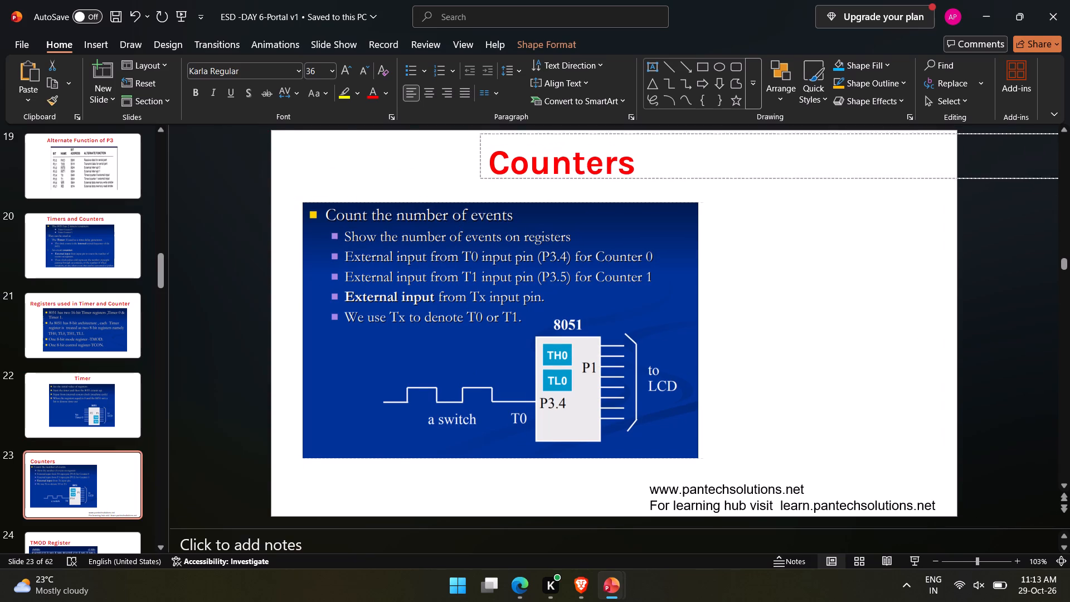
pyautogui.moveTo(670, 176); pyautogui.dragTo(672, 175)
# On slide 23, move the counters description picture right and slightly up, clear of the slide's left side.
pyautogui.click(596, 312)
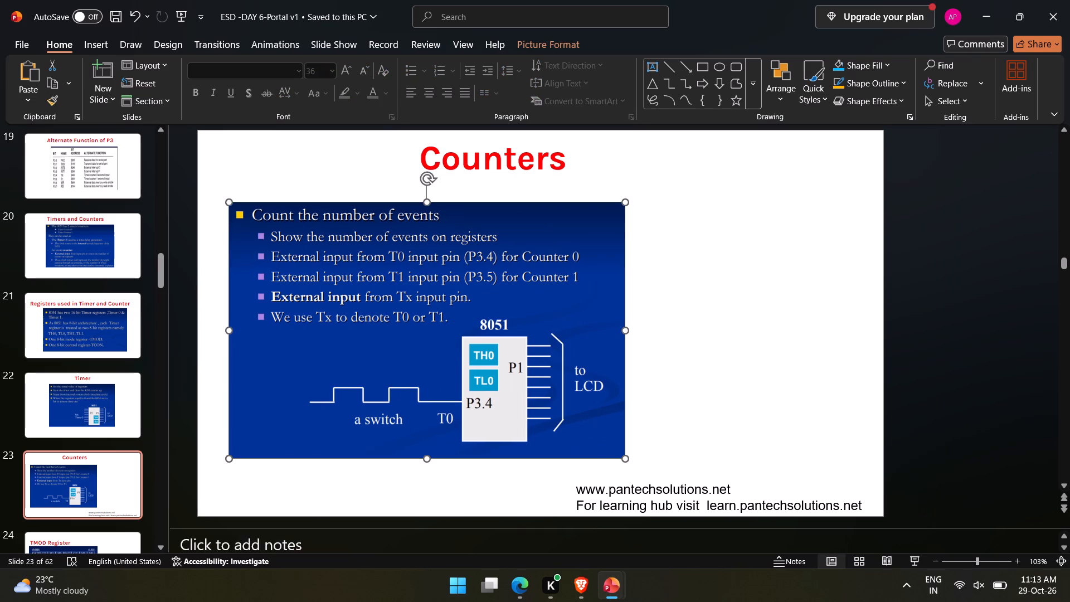
pyautogui.moveTo(629, 381); pyautogui.dragTo(787, 364)
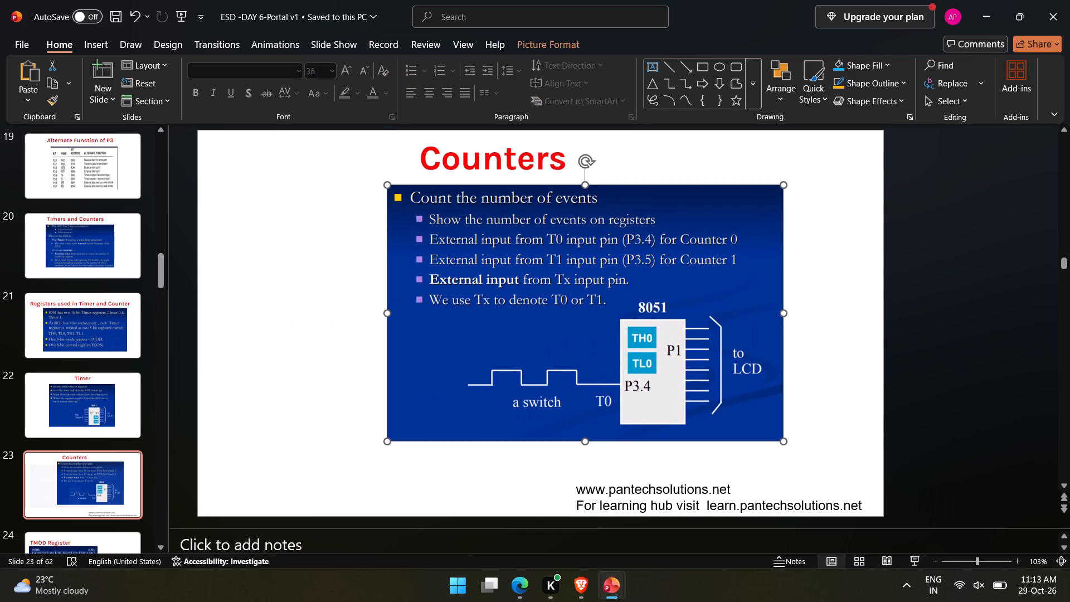
# Delete both Pantech website lines from slide 23's footer text, leaving the text box empty and deselected.
pyautogui.click(863, 505)
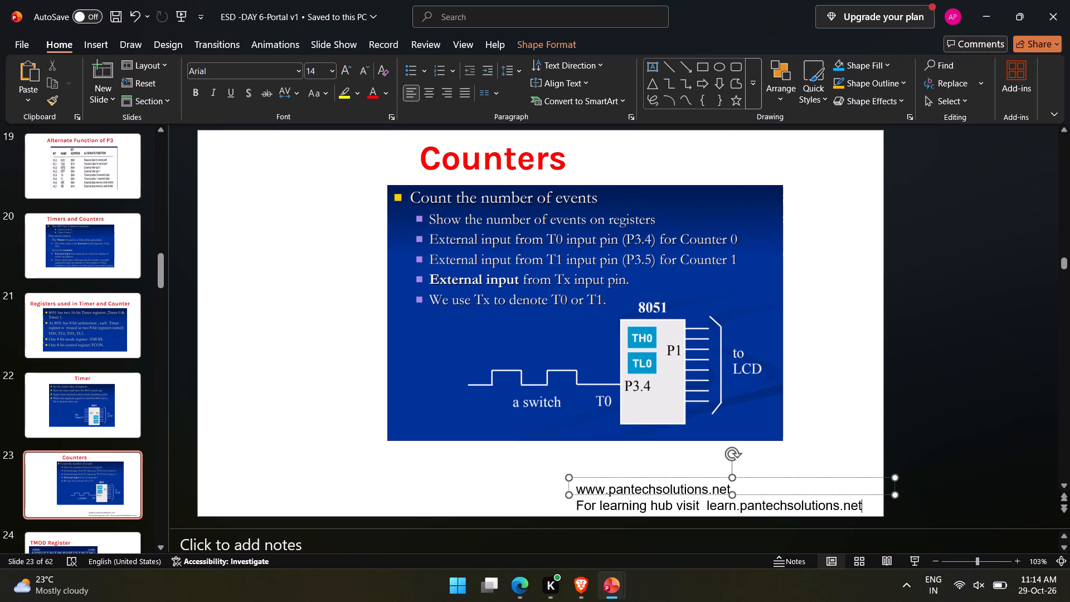
pyautogui.hotkey('ctrl', 'BackSpace')
pyautogui.hotkey('ctrl', 'BackSpace')
pyautogui.hotkey('ctrl', 'BackSpace')
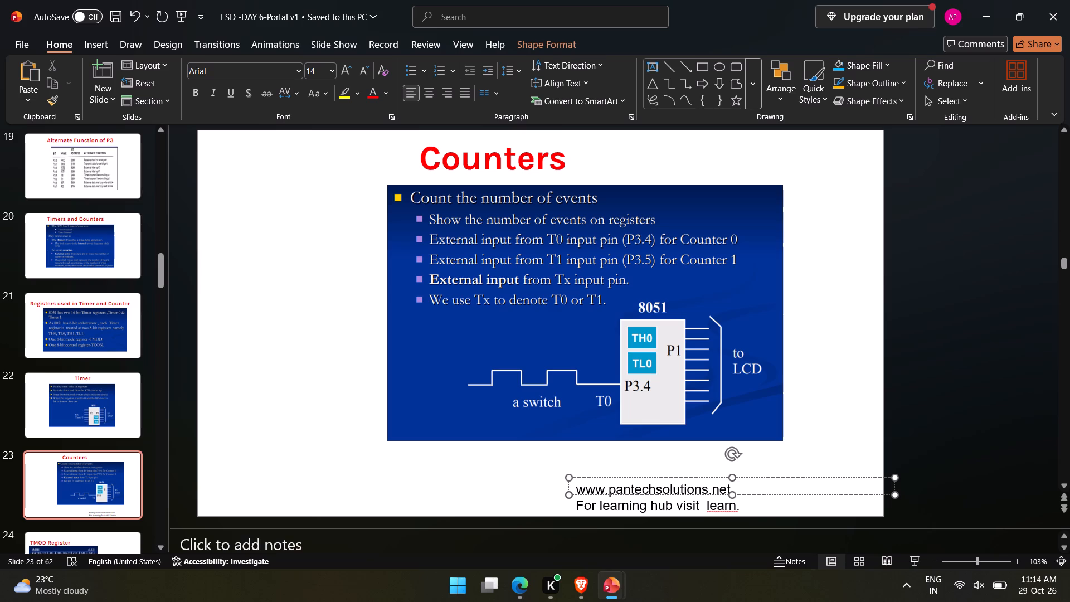
pyautogui.hotkey('ctrl', 'BackSpace')
pyautogui.hotkey('ctrl', 'BackSpace')
pyautogui.hotkey('ctrl', 'BackSpace')
pyautogui.hotkey('ctrl', 'BackSpace')
pyautogui.hotkey('ctrl', 'BackSpace')
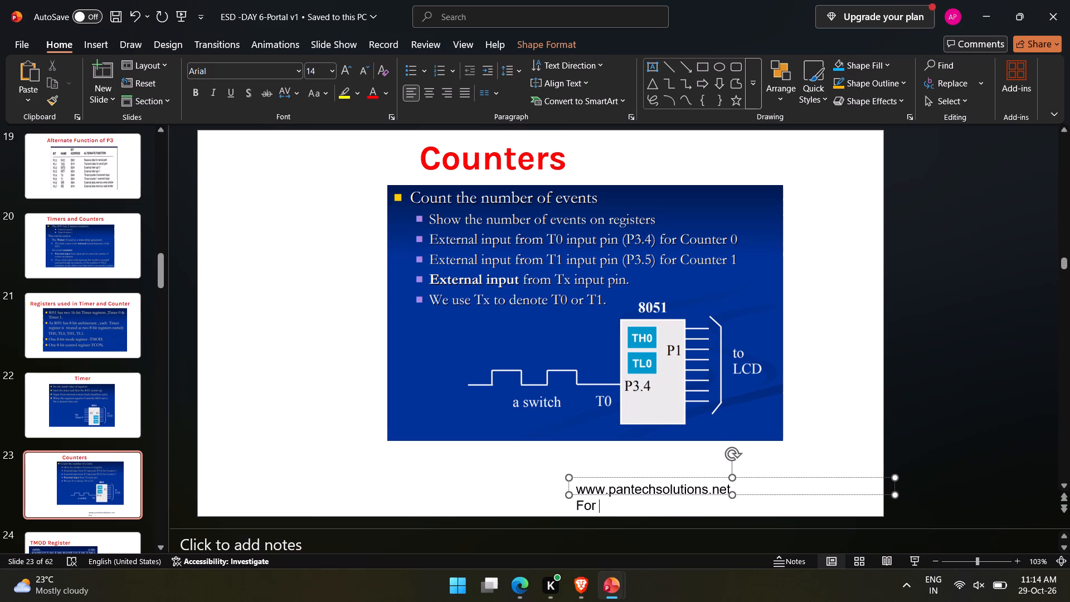
pyautogui.hotkey('ctrl', 'BackSpace')
pyautogui.hotkey('ctrl', 'BackSpace')
pyautogui.hotkey('ctrl', 'BackSpace')
pyautogui.hotkey('ctrl', 'BackSpace')
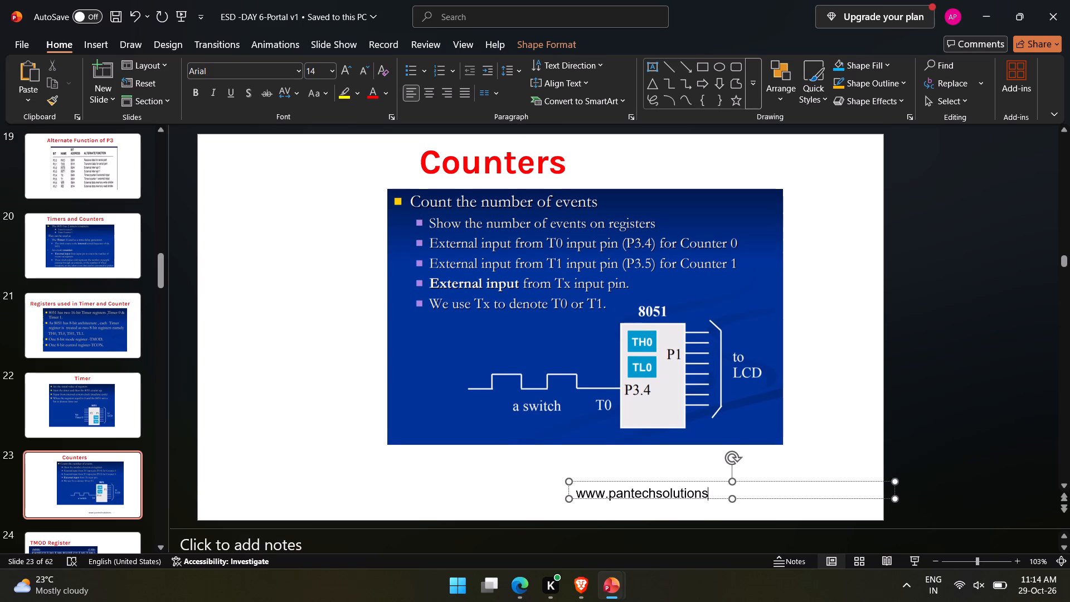
pyautogui.hotkey('ctrl', 'BackSpace')
pyautogui.hotkey('ctrl', 'BackSpace')
pyautogui.hotkey('ctrl', 'BackSpace')
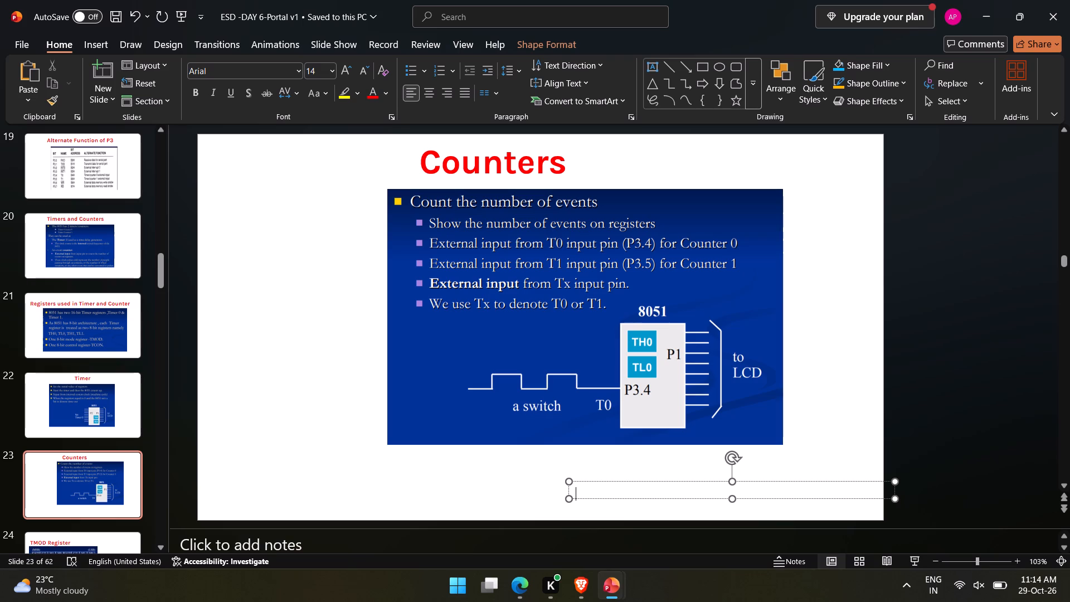
pyautogui.click(453, 478)
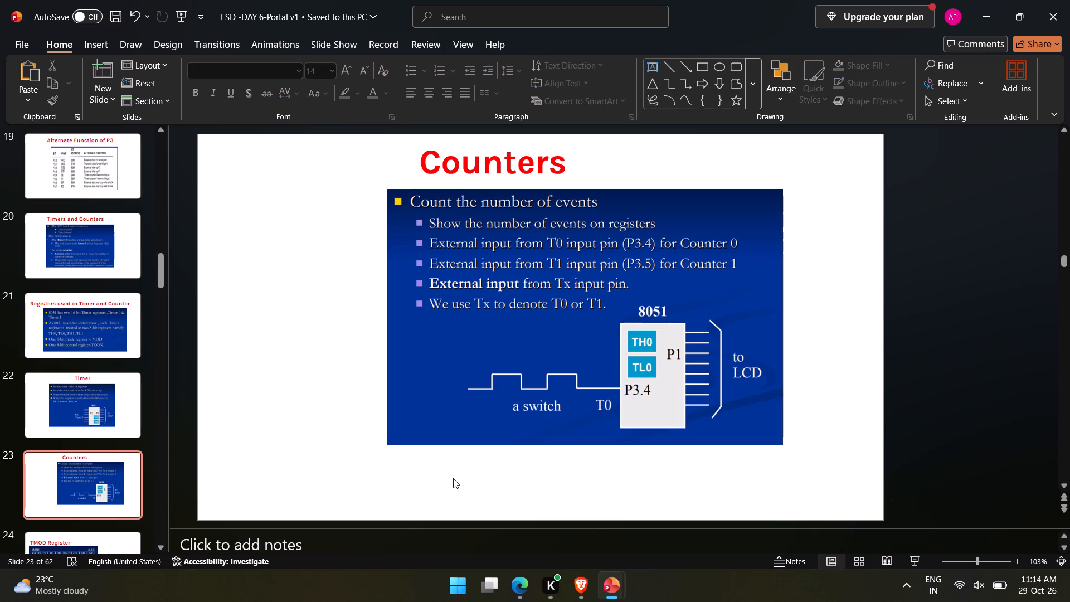
# Move slide 23's counters picture back left and slightly down so it sits roughly centred beneath the "Counters" title, leaving it deselected.
pyautogui.moveTo(471, 346); pyautogui.dragTo(410, 357)
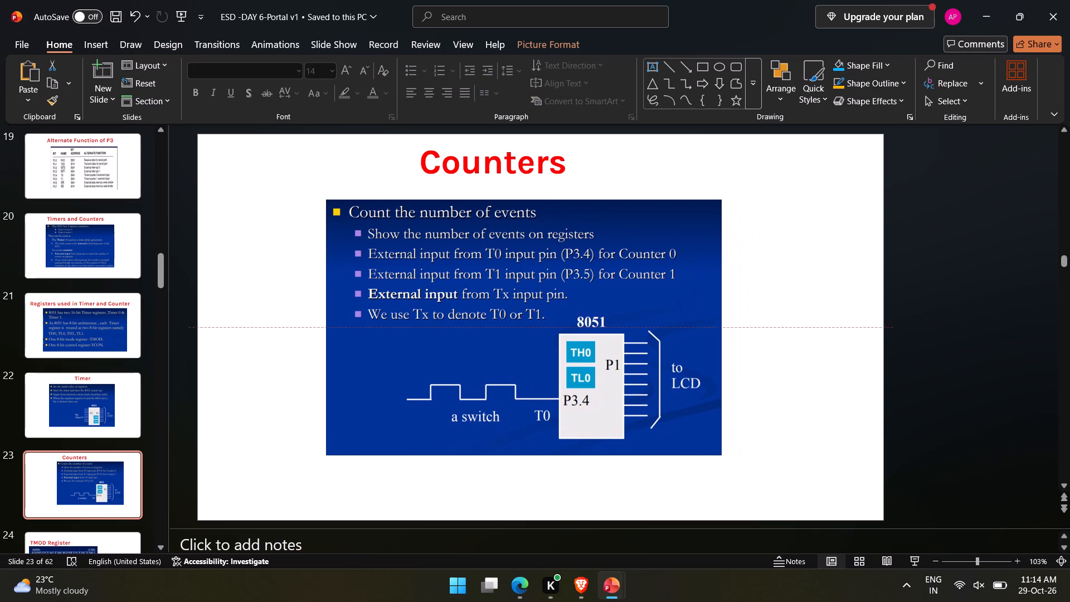
pyautogui.moveTo(410, 357); pyautogui.dragTo(408, 360)
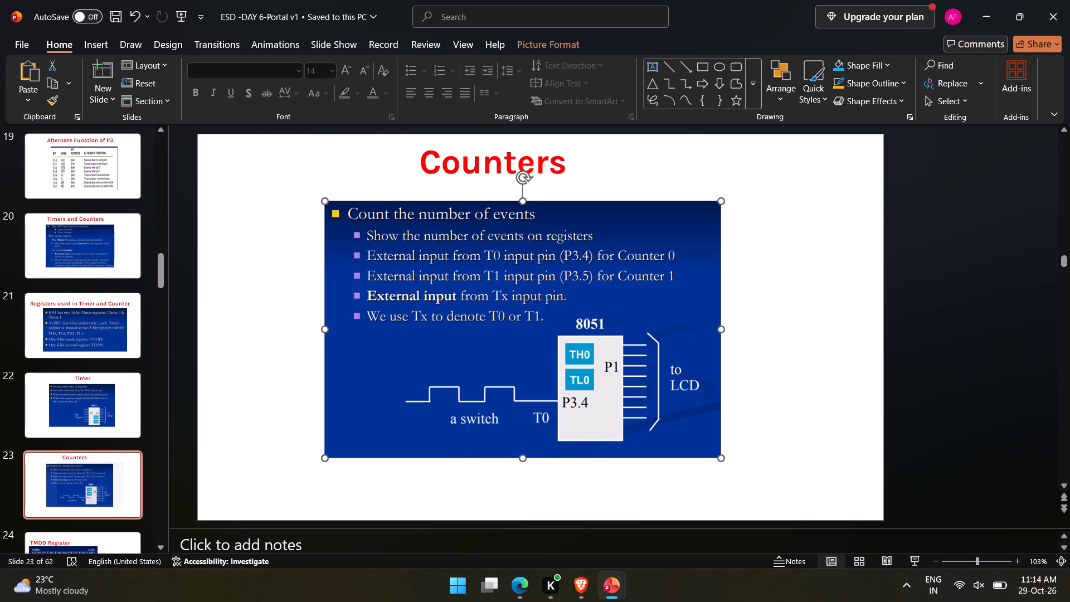
pyautogui.click(776, 312)
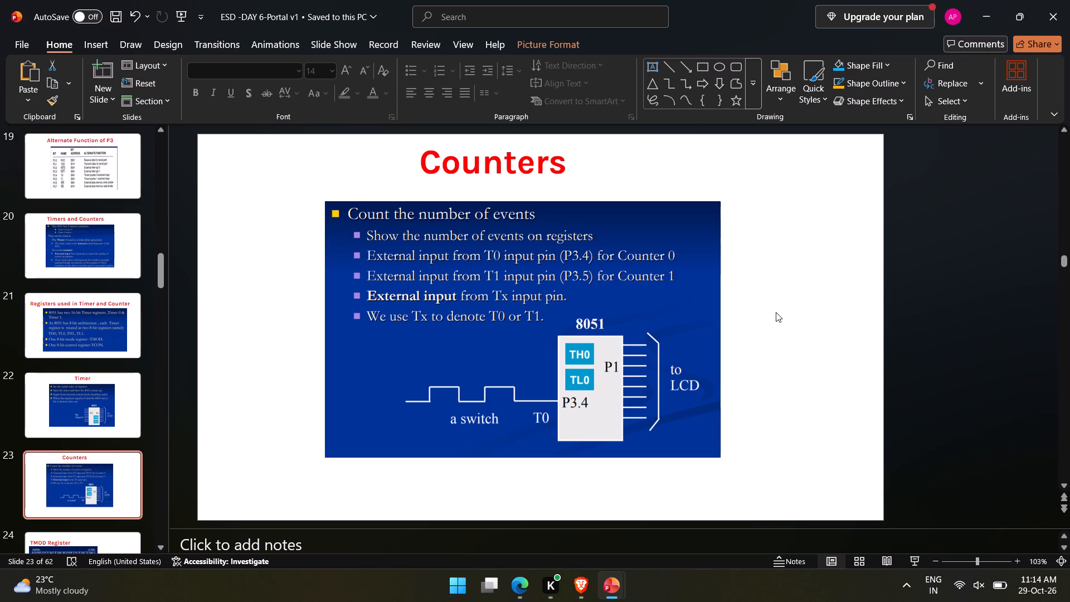
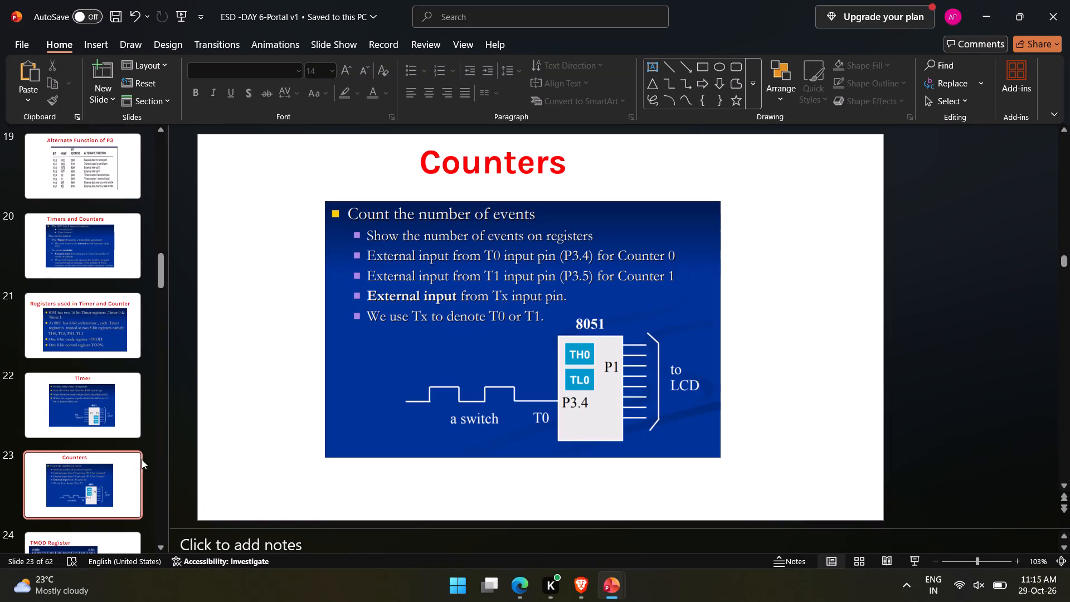
# On slide 24, move the "TMOD Register" title right and up so its text sits near the slide's top centre.
pyautogui.scroll(-1, 138, 463)
pyautogui.click(113, 486)
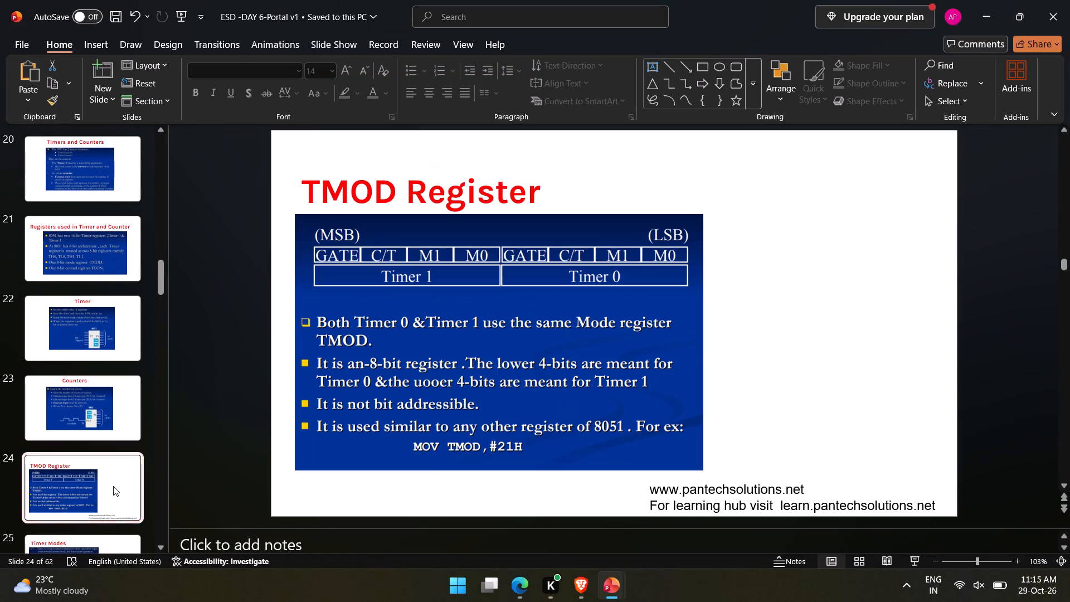
pyautogui.click(551, 187)
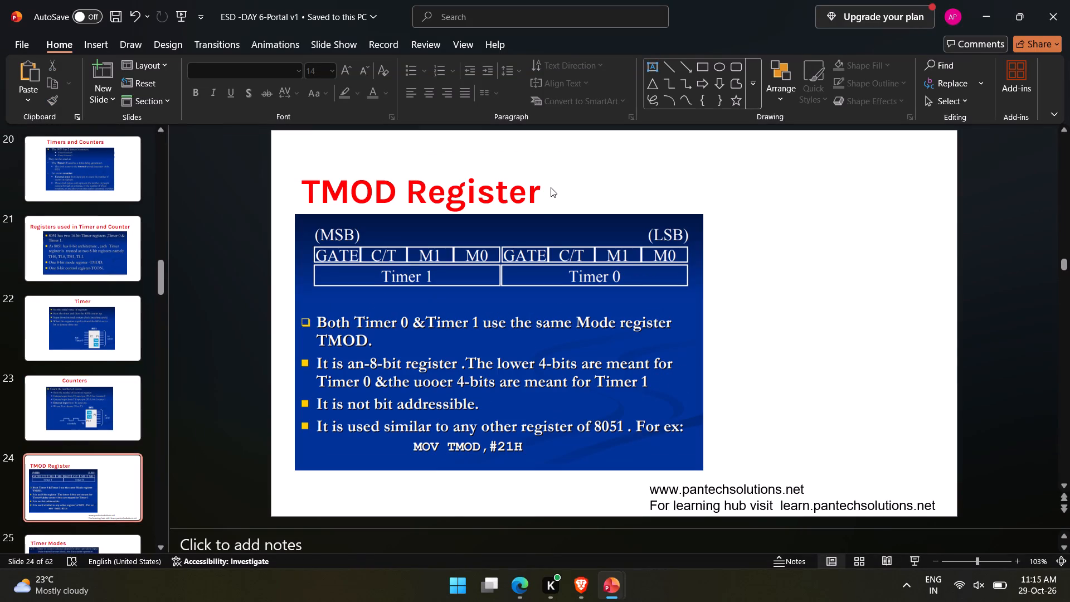
pyautogui.click(551, 187)
pyautogui.click(542, 188)
pyautogui.click(527, 191)
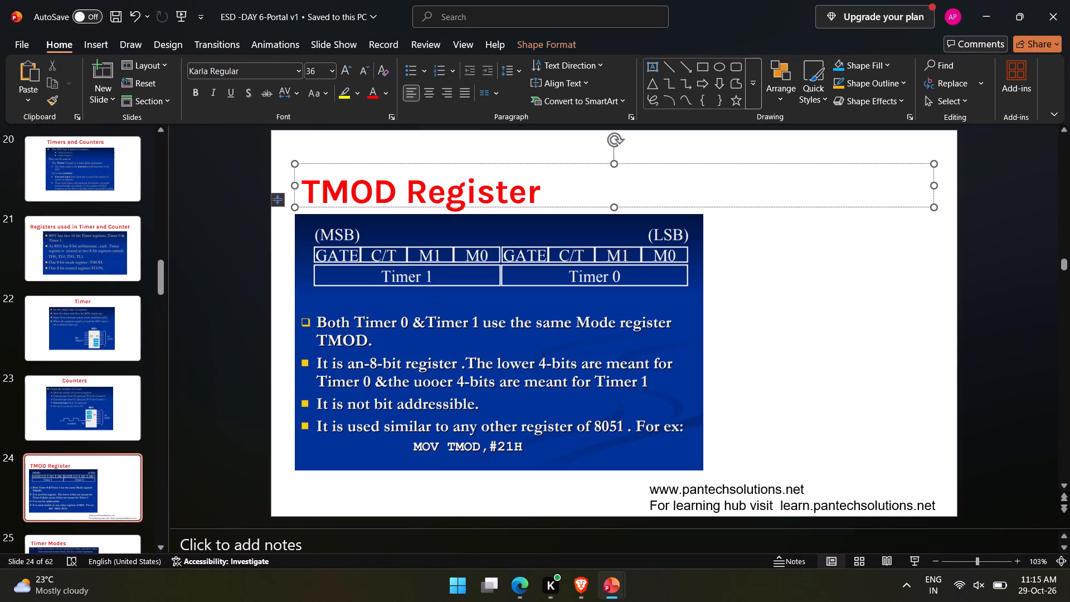
pyautogui.moveTo(548, 208); pyautogui.dragTo(678, 191)
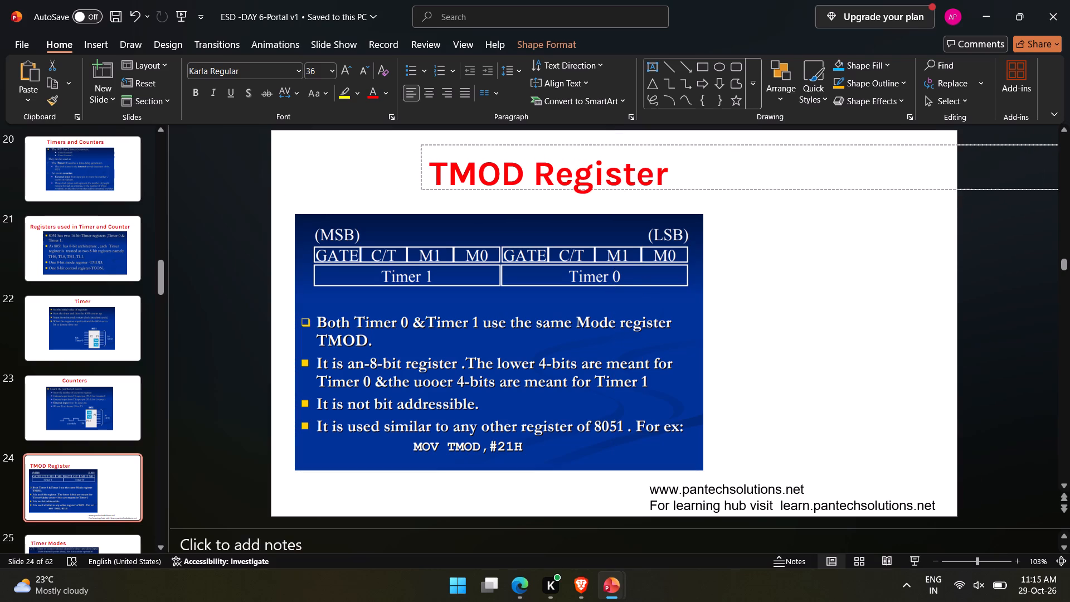
pyautogui.moveTo(678, 191); pyautogui.dragTo(692, 179)
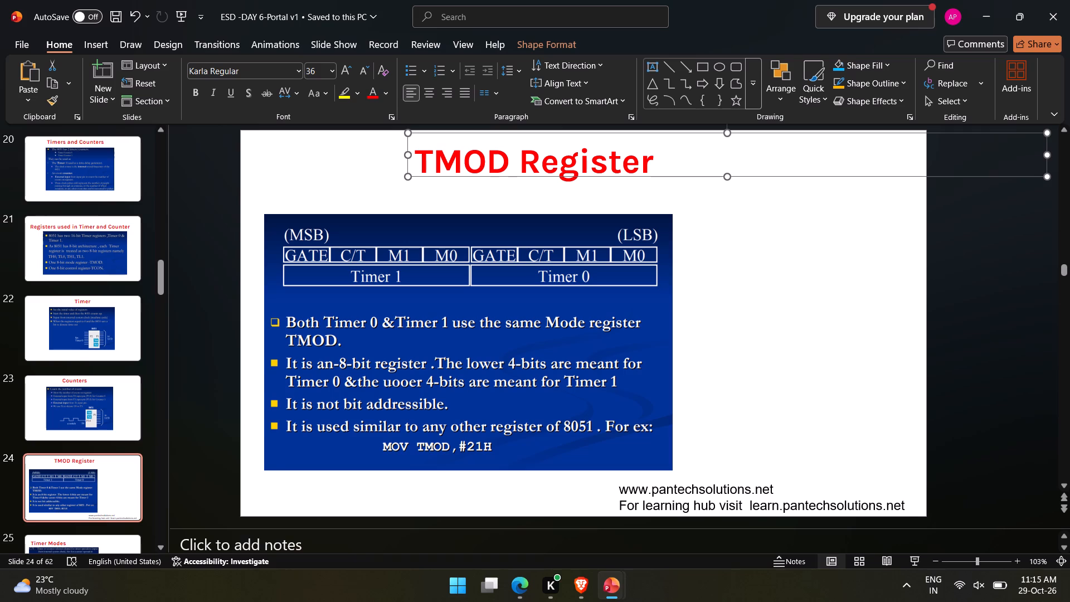
# Move slide 24's TMOD register picture right and slightly up so it sits beneath the title, roughly centred, leaving it deselected.
pyautogui.moveTo(648, 314); pyautogui.dragTo(775, 290)
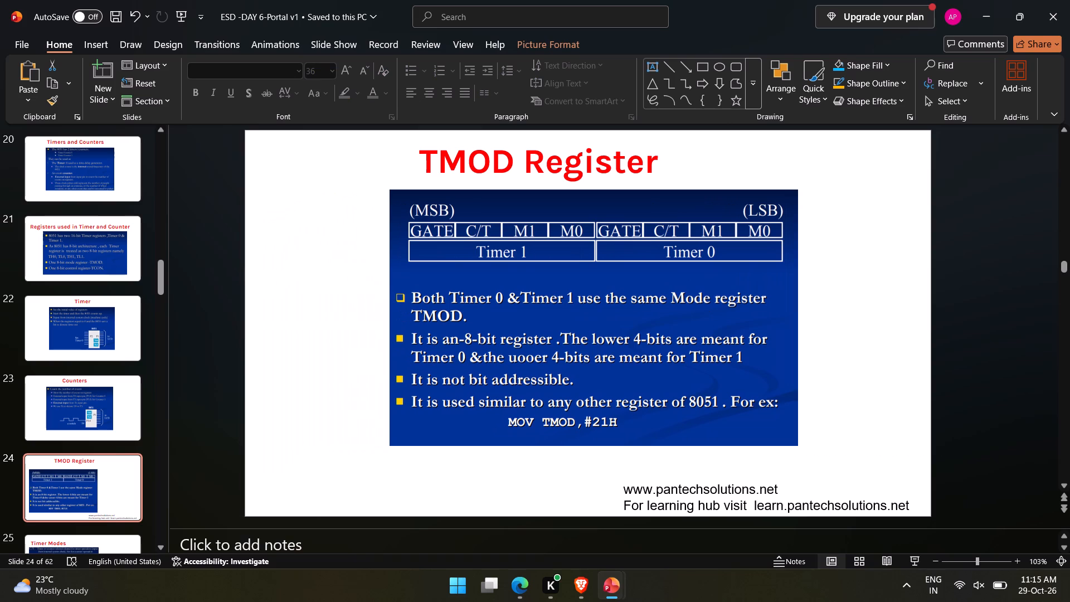
pyautogui.moveTo(775, 290); pyautogui.dragTo(776, 290)
pyautogui.click(842, 291)
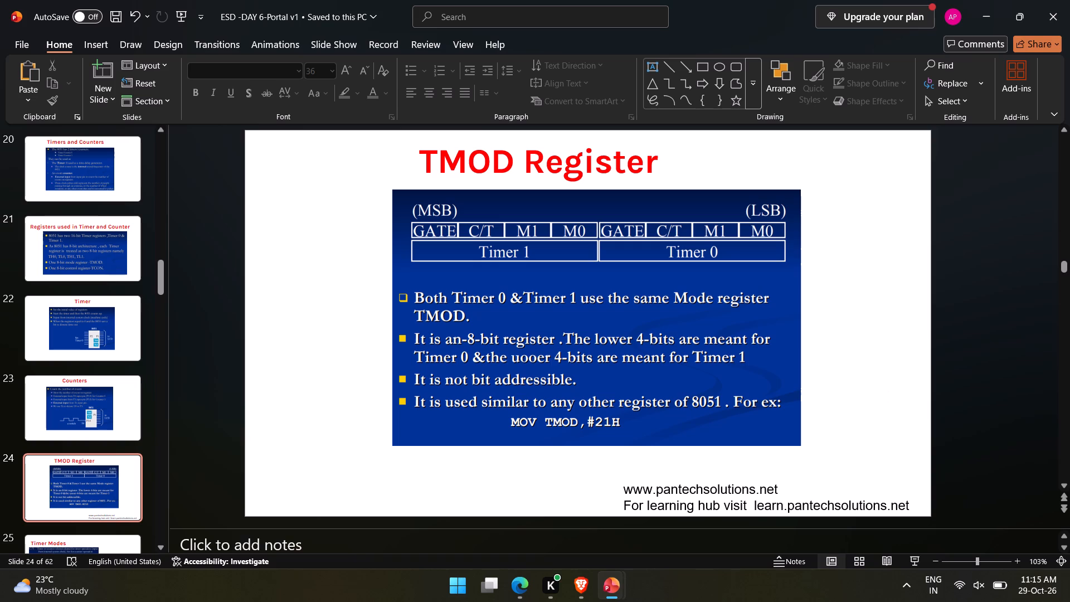
# Delete both Pantech website lines from slide 24's footer text, leaving the text box empty and deselected.
pyautogui.click(909, 501)
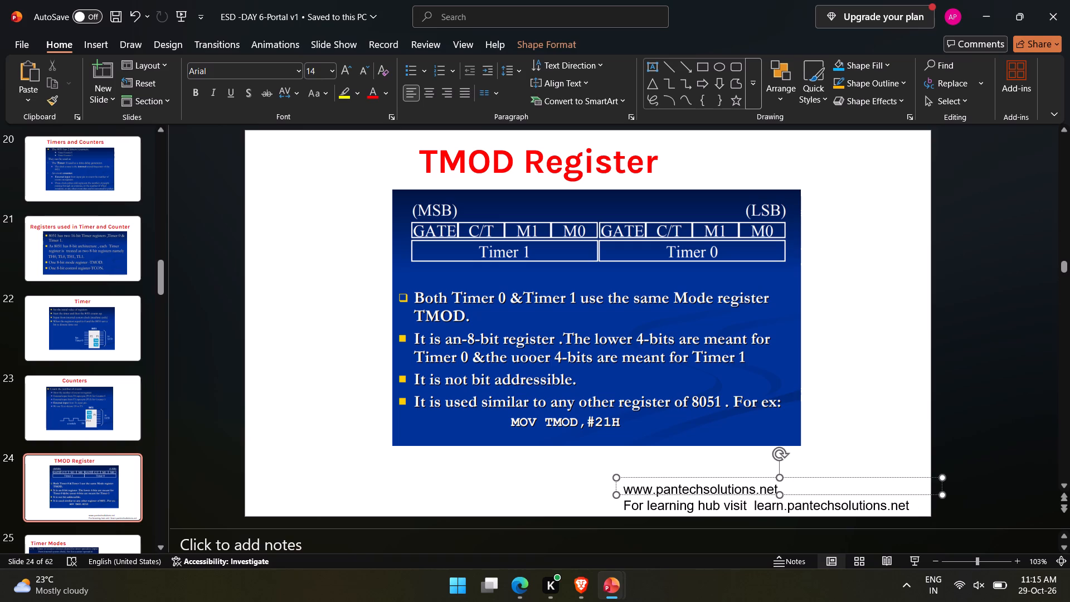
pyautogui.press('BackSpace')
pyautogui.press('BackSpace')
pyautogui.press('BackSpace')
pyautogui.press('BackSpace')
pyautogui.press('BackSpace')
pyautogui.press('BackSpace')
pyautogui.press('BackSpace')
pyautogui.press('BackSpace')
pyautogui.press('BackSpace')
pyautogui.press('BackSpace')
pyautogui.press('BackSpace')
pyautogui.press('BackSpace')
pyautogui.press('BackSpace')
pyautogui.press('BackSpace')
pyautogui.press('BackSpace')
pyautogui.press('BackSpace')
pyautogui.press('BackSpace')
pyautogui.press('BackSpace')
pyautogui.press('BackSpace')
pyautogui.press('BackSpace')
pyautogui.press('BackSpace')
pyautogui.press('BackSpace')
pyautogui.press('BackSpace')
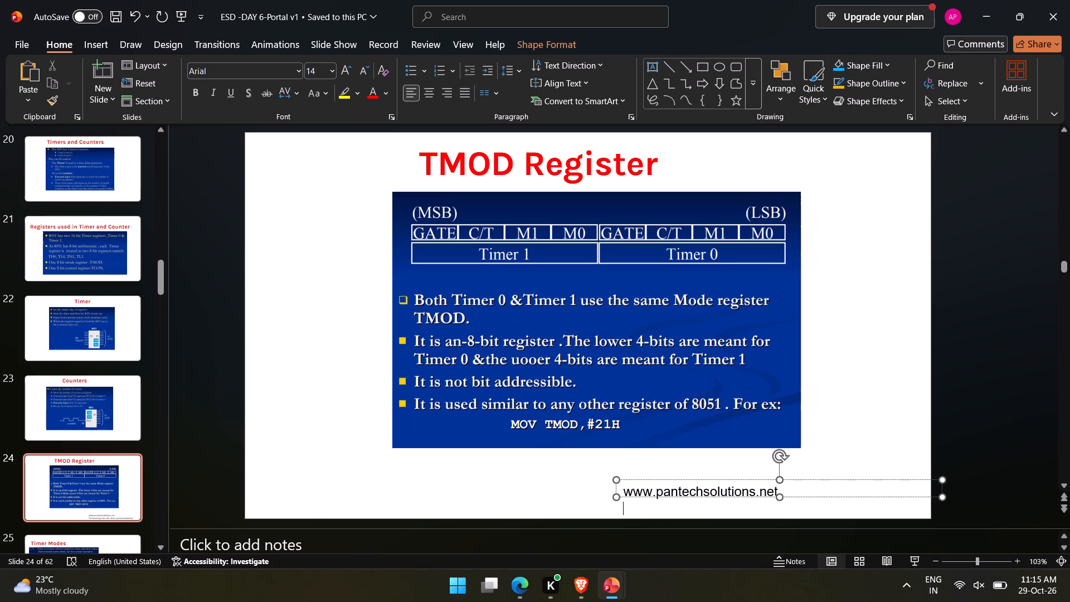
pyautogui.press('BackSpace')
pyautogui.press('BackSpace')
pyautogui.press('BackSpace')
pyautogui.press('BackSpace')
pyautogui.press('BackSpace')
pyautogui.press('BackSpace')
pyautogui.press('BackSpace')
pyautogui.press('BackSpace')
pyautogui.press('BackSpace')
pyautogui.press('BackSpace')
pyautogui.press('BackSpace')
pyautogui.press('BackSpace')
pyautogui.press('BackSpace')
pyautogui.press('BackSpace')
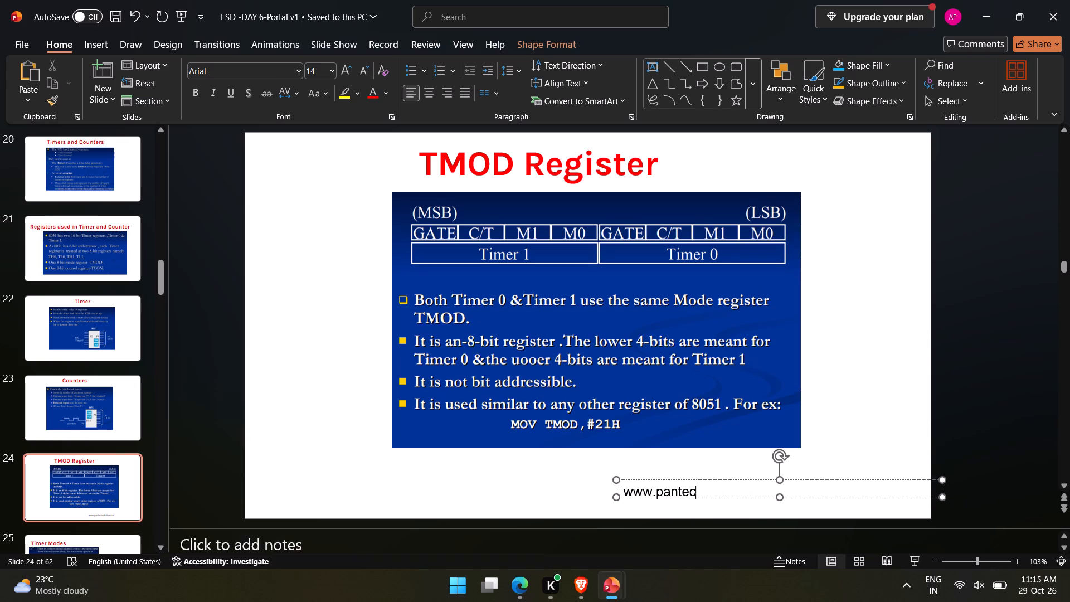
pyautogui.press('BackSpace')
pyautogui.press('BackSpace')
pyautogui.press('BackSpace')
pyautogui.press('BackSpace')
pyautogui.press('BackSpace')
pyautogui.press('BackSpace')
pyautogui.press('BackSpace')
pyautogui.press('BackSpace')
pyautogui.press('BackSpace')
pyautogui.press('BackSpace')
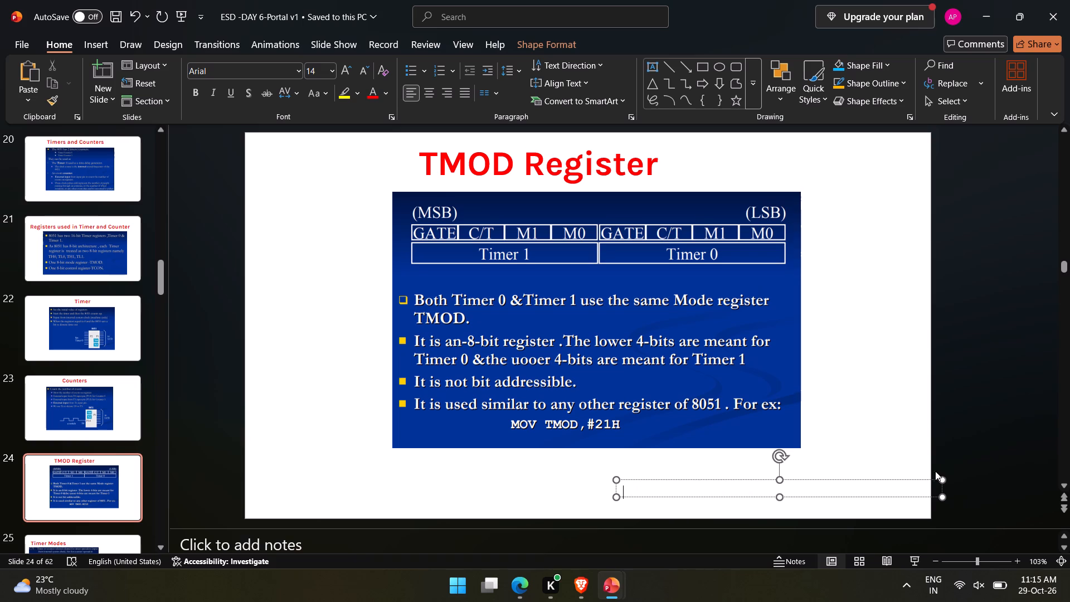
pyautogui.click(904, 429)
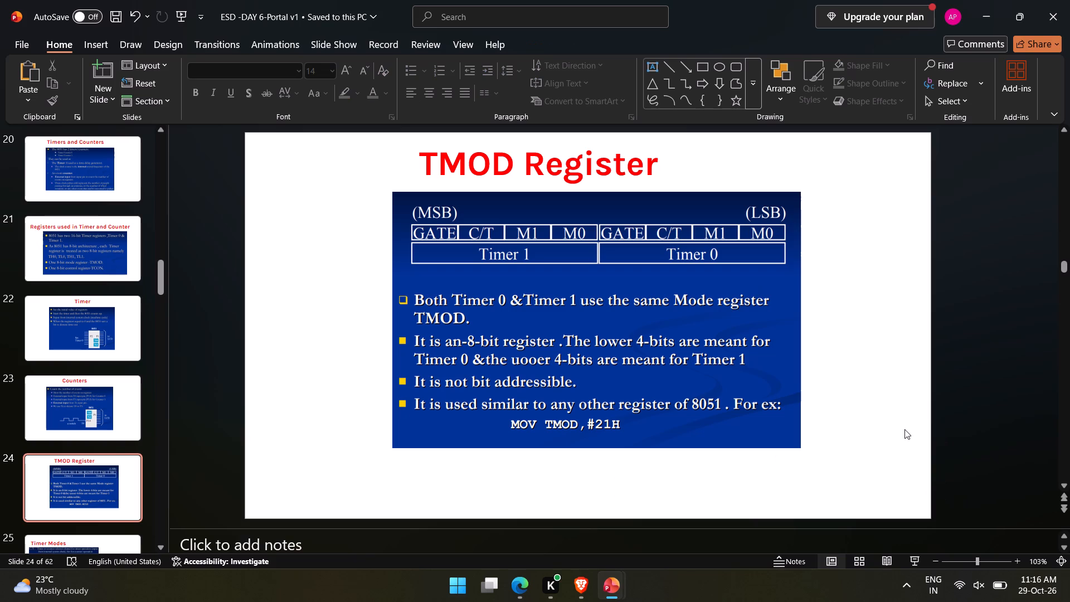
pyautogui.click(904, 429)
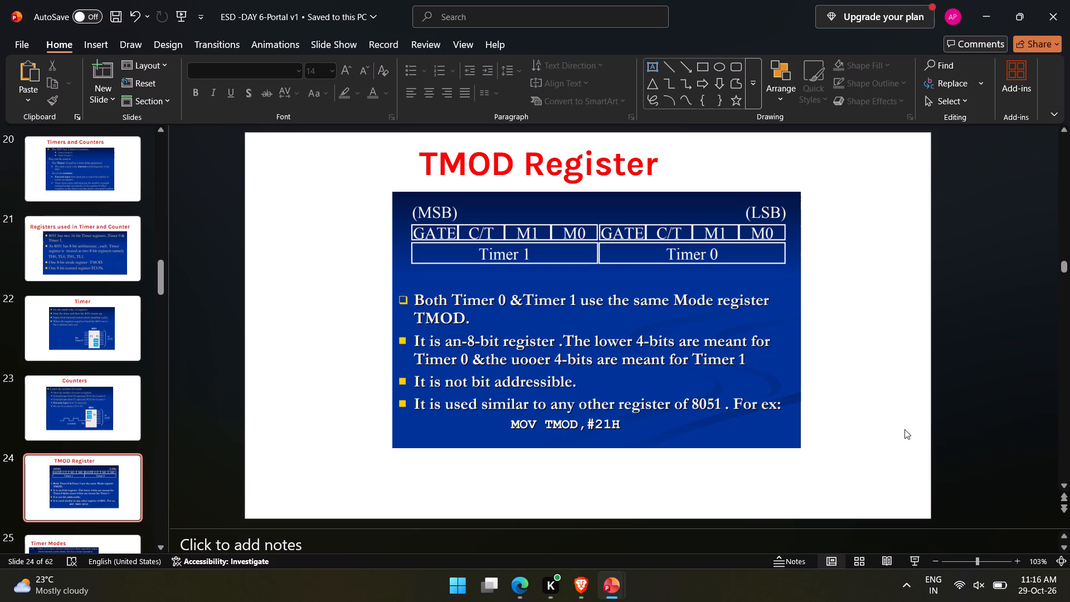
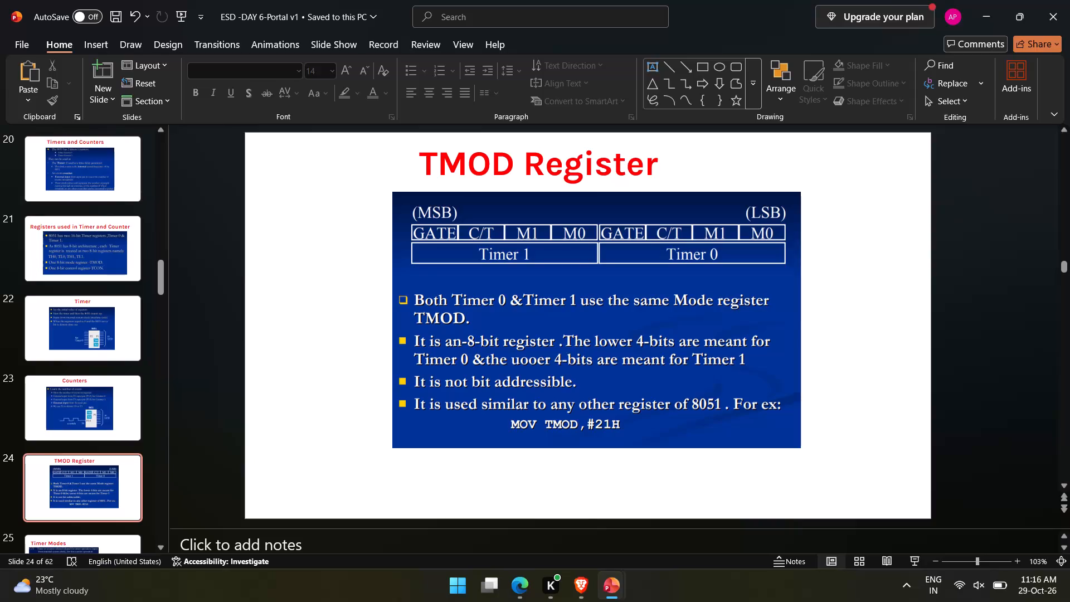
# Move slide 24's TMOD register picture slightly down and left, leaving a wider gap beneath the title.
pyautogui.moveTo(785, 306); pyautogui.dragTo(772, 331)
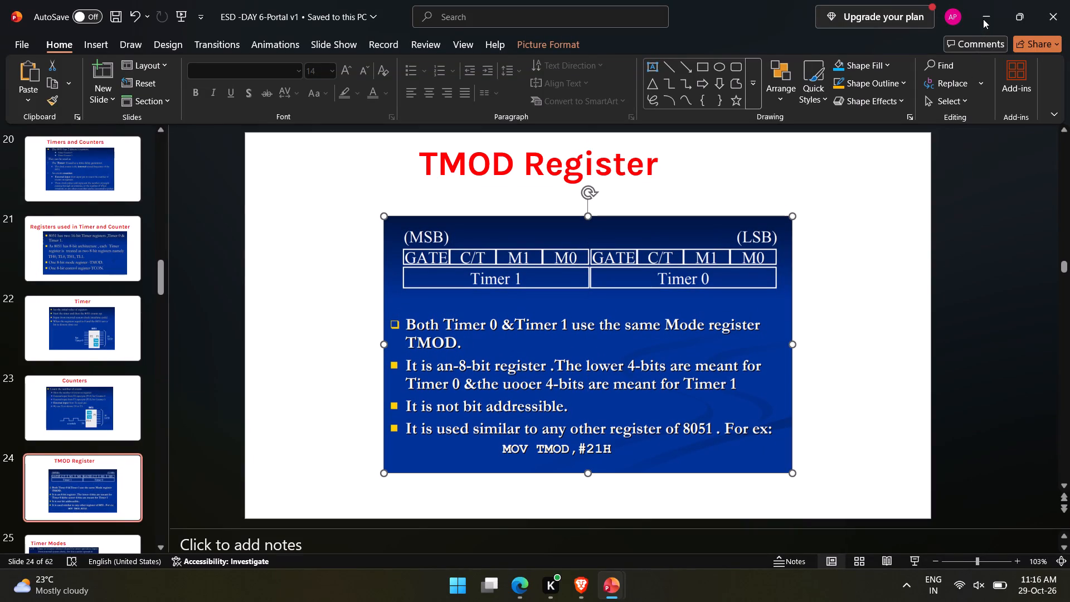
# Put the computer to sleep through the Windows power options, leaving the presentation open.
pyautogui.click(461, 590)
pyautogui.click(631, 536)
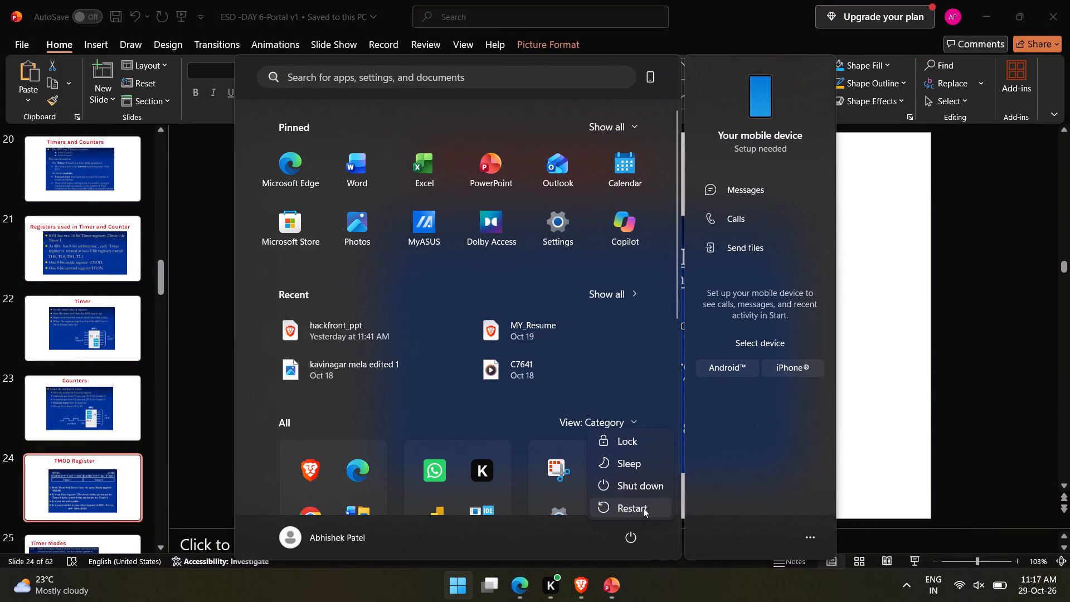
pyautogui.click(625, 467)
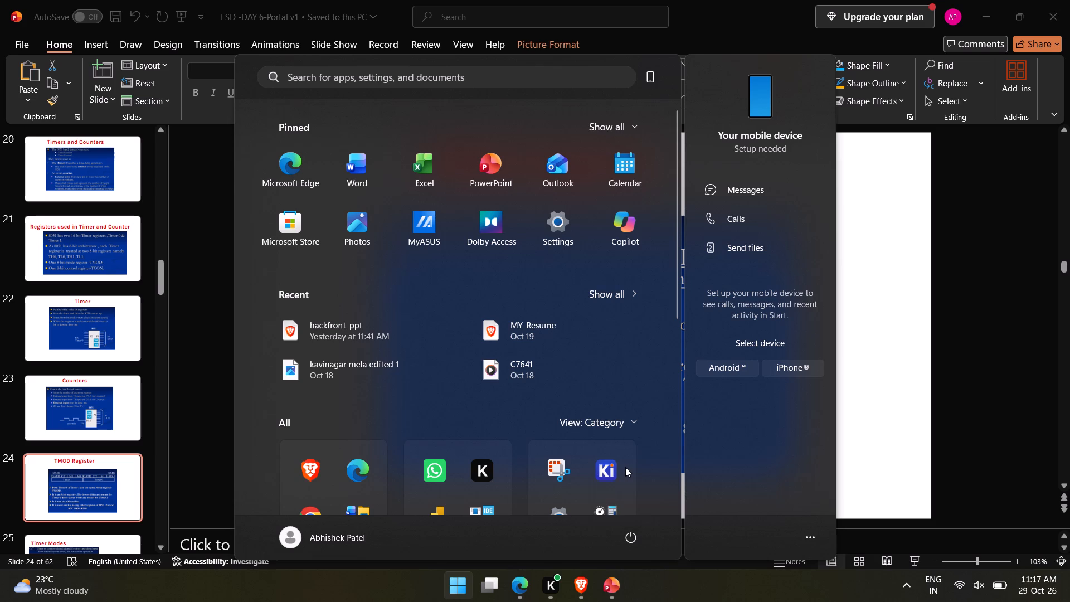